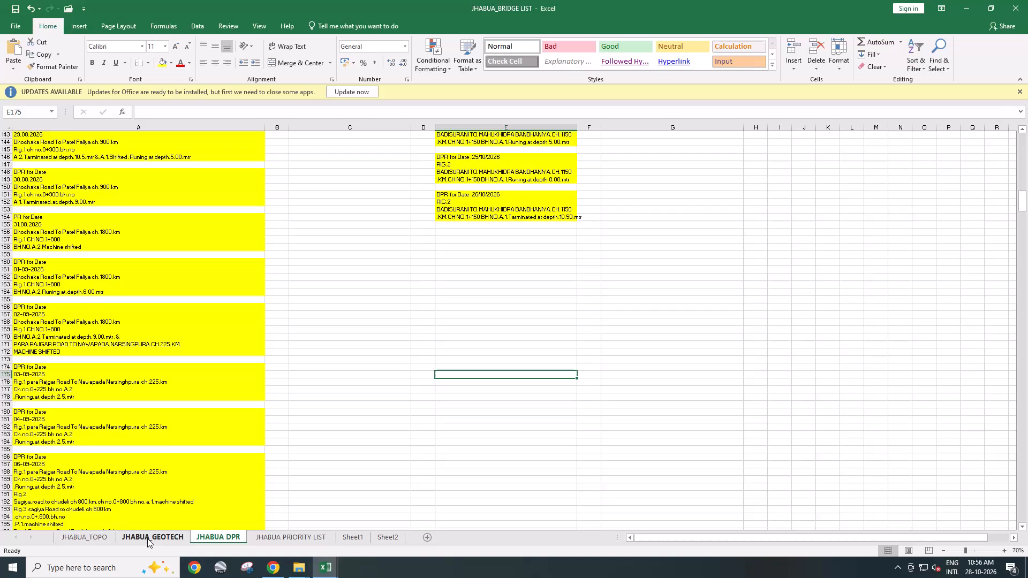
On the JHABUA_GEOTECH sheet, set the termination depth of BH-A1 at chainage 0+750 in the Dhar-Khandwa table to 6.00.
{"action": "left_click", "coordinate": [148, 538]}
{"action": "scroll", "coordinate": [559, 428], "scroll_direction": "up", "scroll_amount": 1}
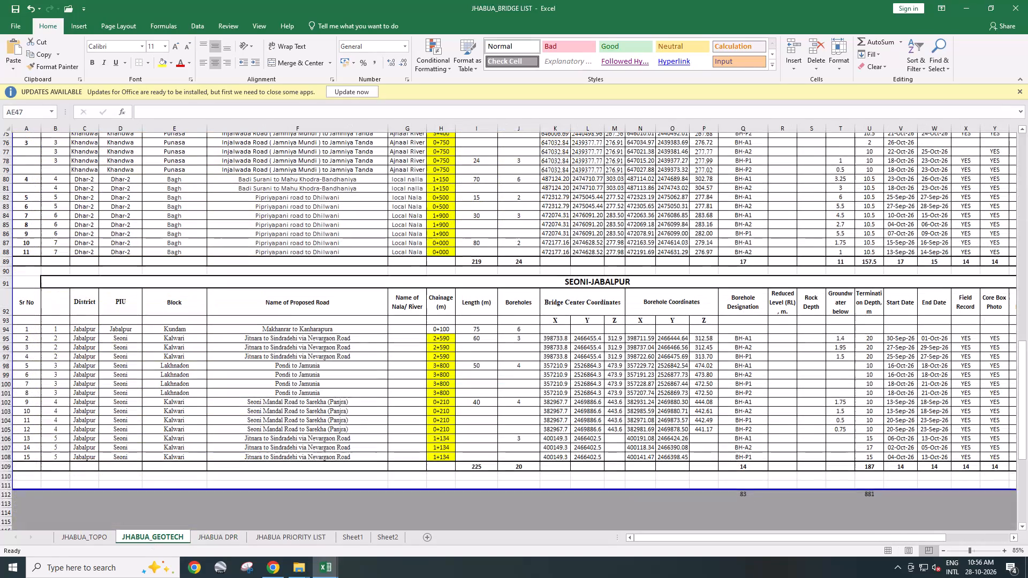
{"action": "scroll", "coordinate": [559, 428], "scroll_direction": "up", "scroll_amount": 1}
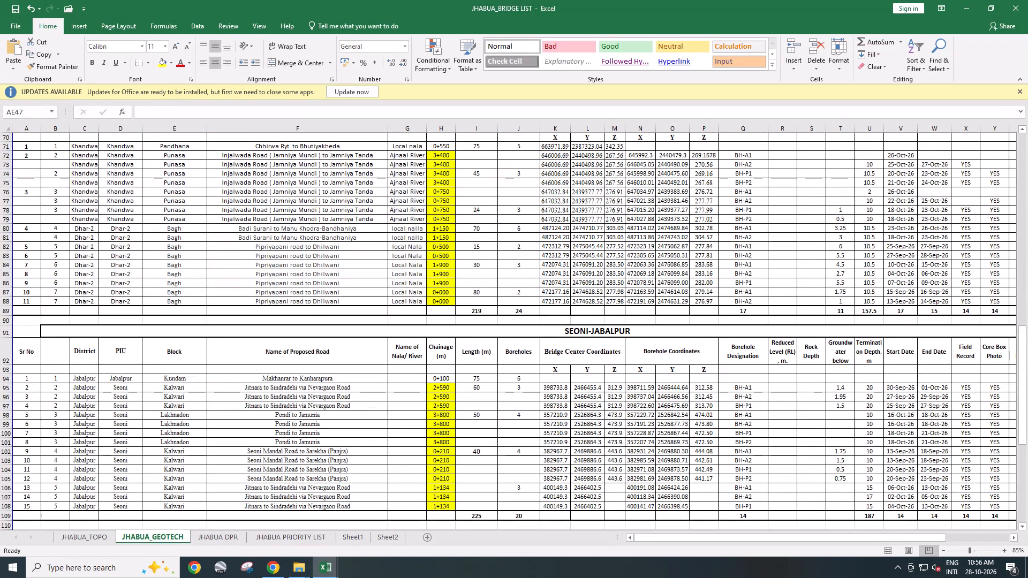
{"action": "scroll", "coordinate": [640, 381], "scroll_direction": "up", "scroll_amount": 2}
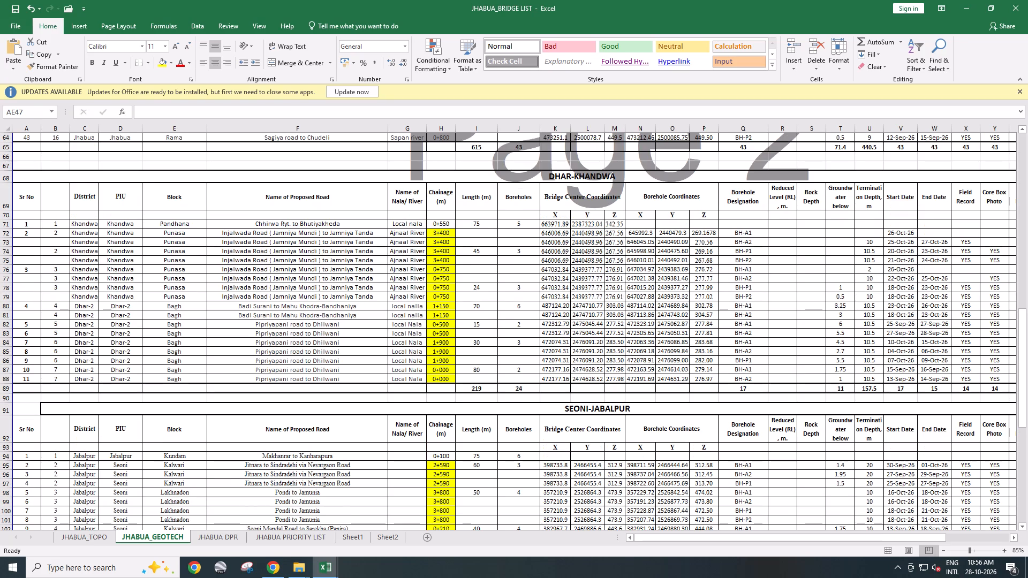
{"action": "left_click_drag", "start_coordinate": [440, 269], "coordinate": [882, 270]}
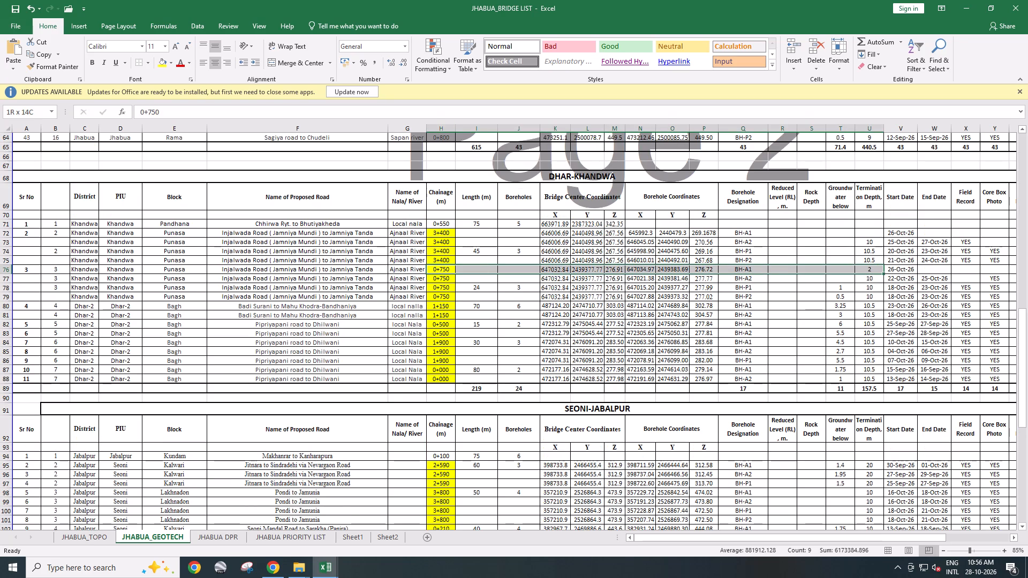
{"action": "left_click", "coordinate": [878, 270]}
{"action": "type", "text": "6.00"}
{"action": "key", "text": "Return"}
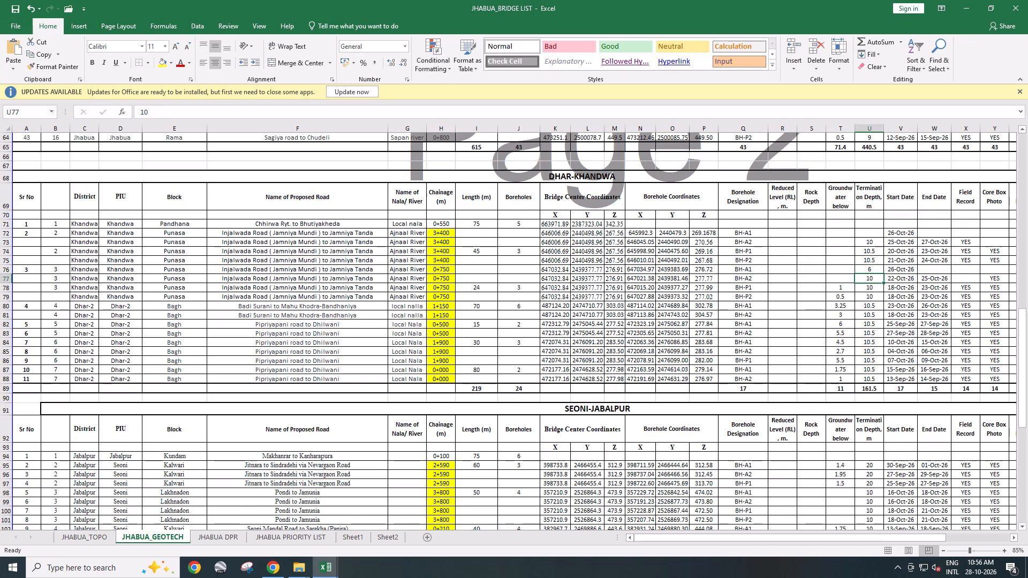
Enter a termination depth of 5.00 for BH-A1 at chainage 3+400 in the Dhar-Khandwa table and save the workbook.
{"action": "left_click_drag", "start_coordinate": [440, 233], "coordinate": [455, 237]}
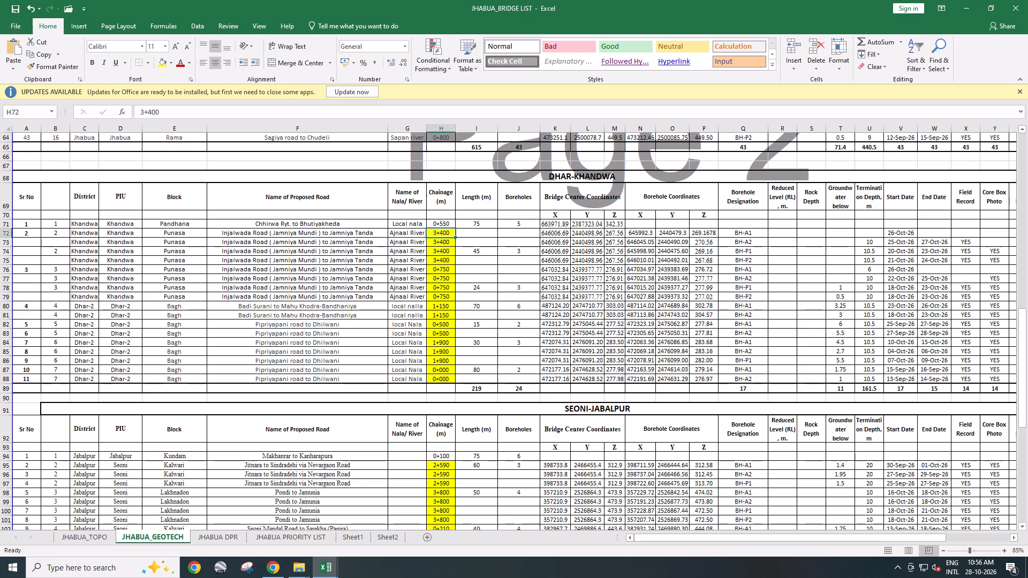
{"action": "left_click_drag", "start_coordinate": [455, 237], "coordinate": [882, 235]}
{"action": "left_click", "coordinate": [879, 233]}
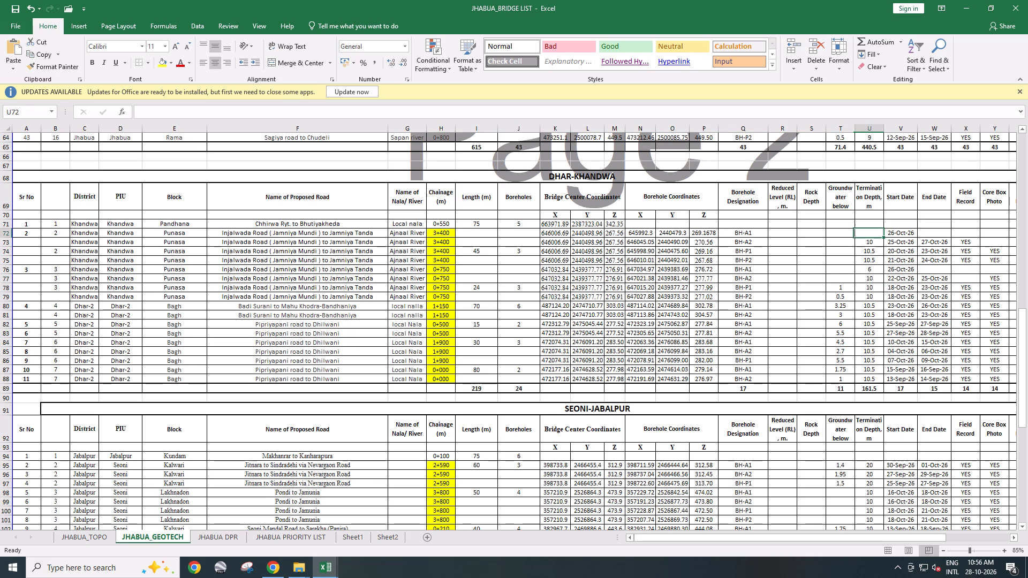
{"action": "type", "text": "5.00"}
{"action": "key", "text": "Return"}
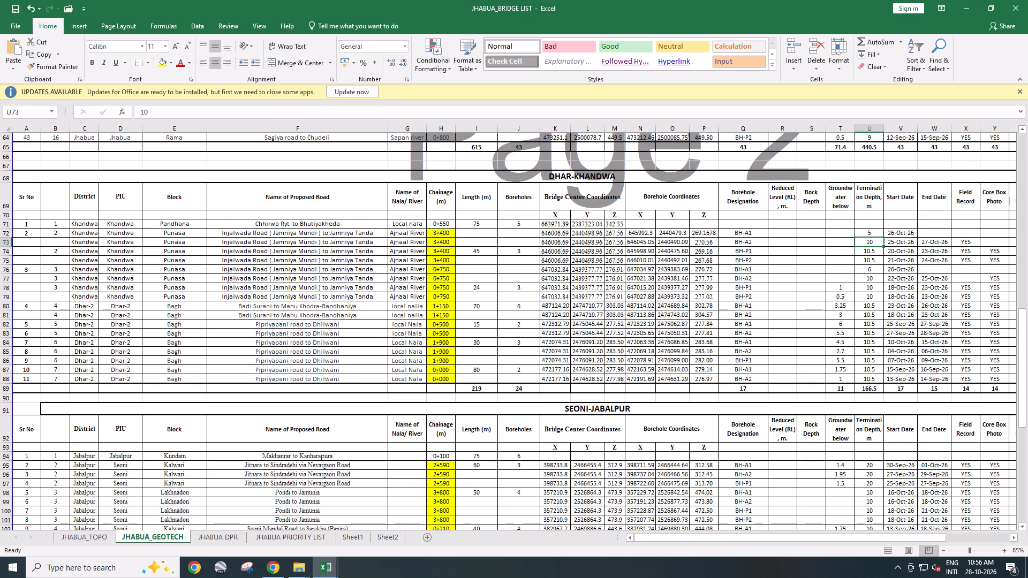
{"action": "key", "text": "ctrl+s"}
{"action": "left_click", "coordinate": [934, 235]}
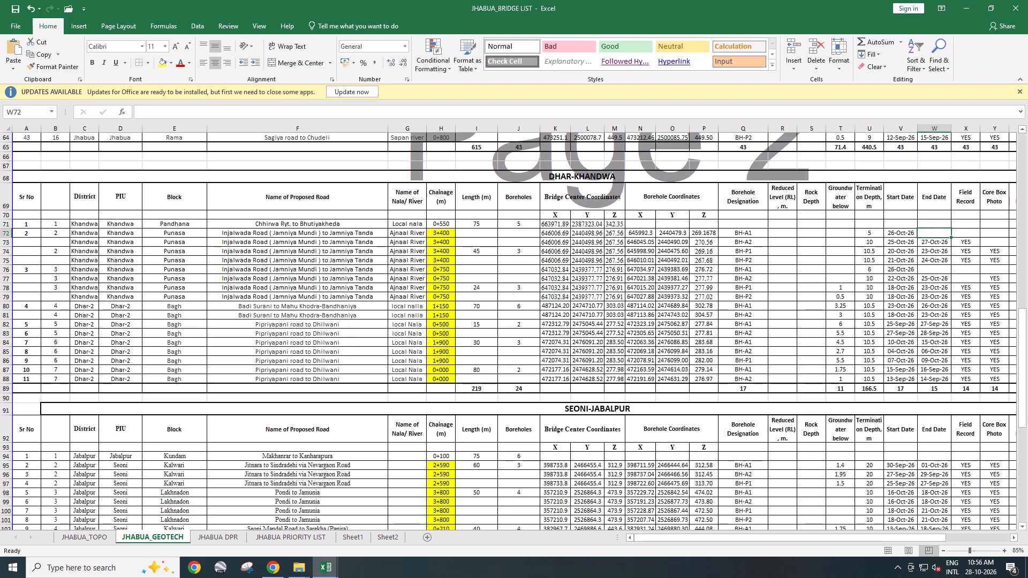
{"action": "key", "text": "Right"}
{"action": "key", "text": "Right"}
{"action": "key", "text": "Right"}
{"action": "key", "text": "ctrl+s"}
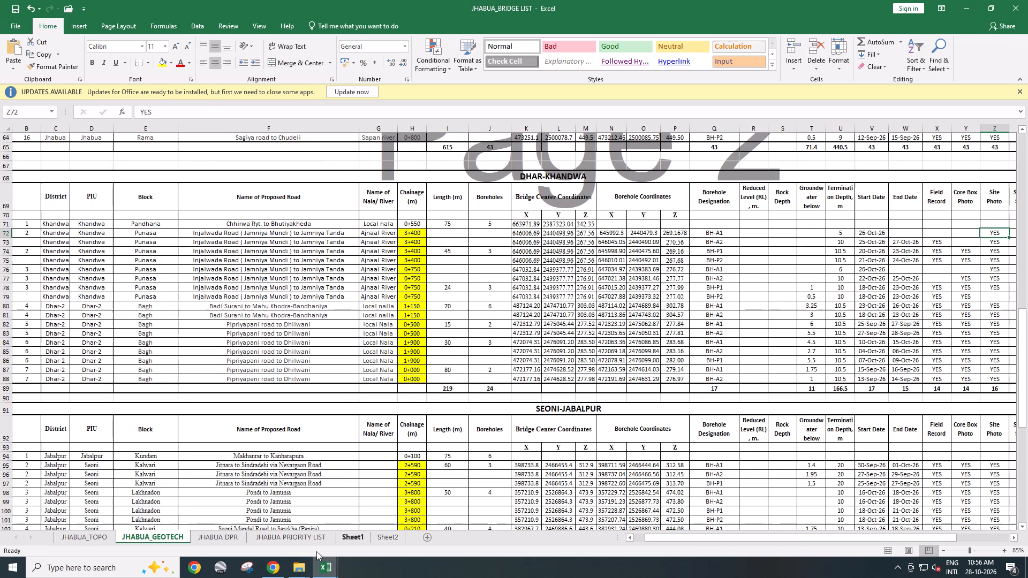
Switch to the Downloads folder in File Explorer and rename the folder "road no 30 data" as "road no 30".
{"action": "left_click", "coordinate": [300, 568]}
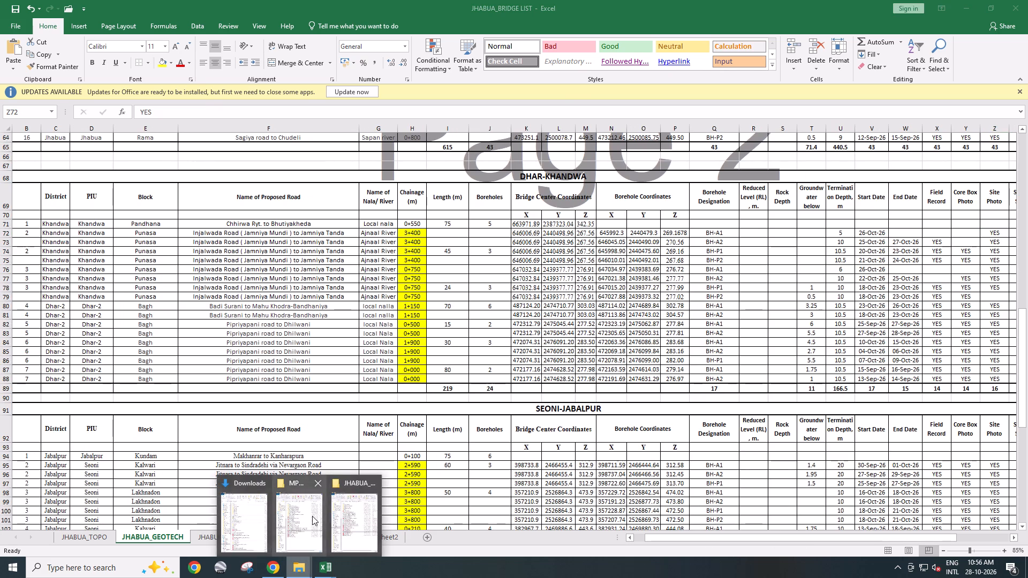
{"action": "left_click", "coordinate": [240, 515]}
{"action": "scroll", "coordinate": [220, 267], "scroll_direction": "up", "scroll_amount": 2}
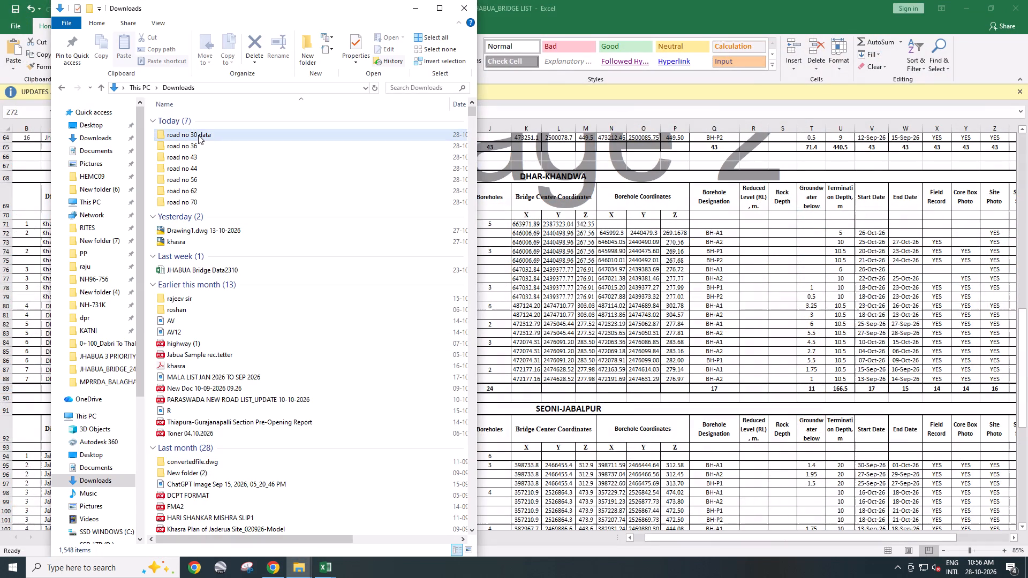
{"action": "double_click", "coordinate": [198, 135]}
{"action": "left_click", "coordinate": [190, 90]}
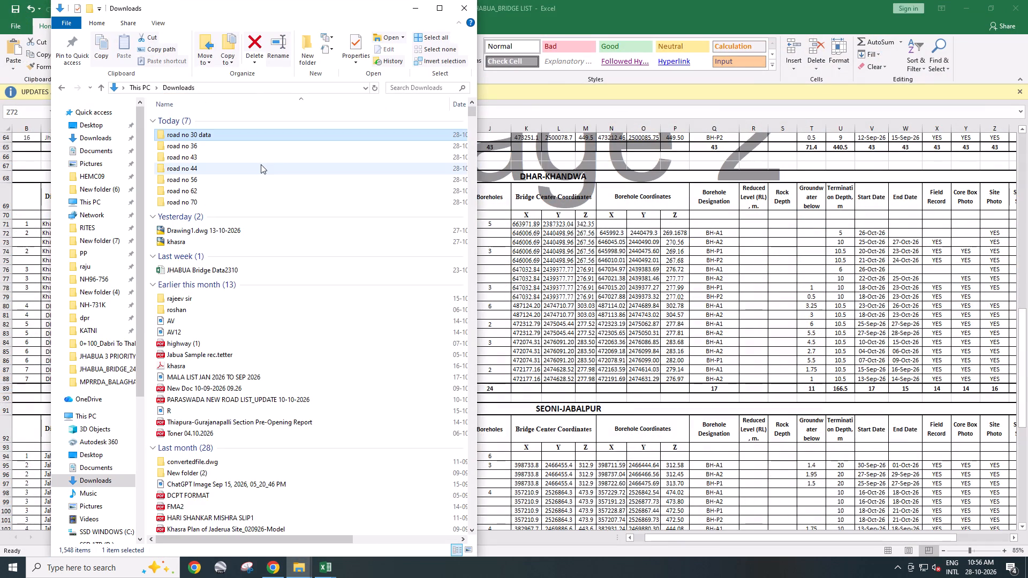
{"action": "key", "text": "F2"}
{"action": "left_click_drag", "start_coordinate": [201, 134], "coordinate": [231, 134]}
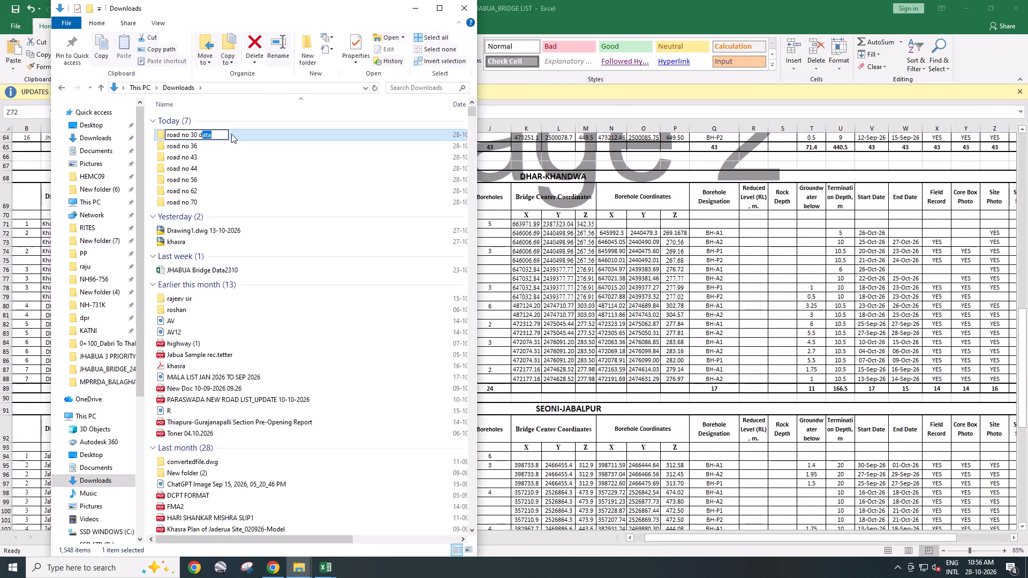
{"action": "key", "text": "BackSpace"}
{"action": "key", "text": "BackSpace"}
{"action": "left_click", "coordinate": [285, 188]}
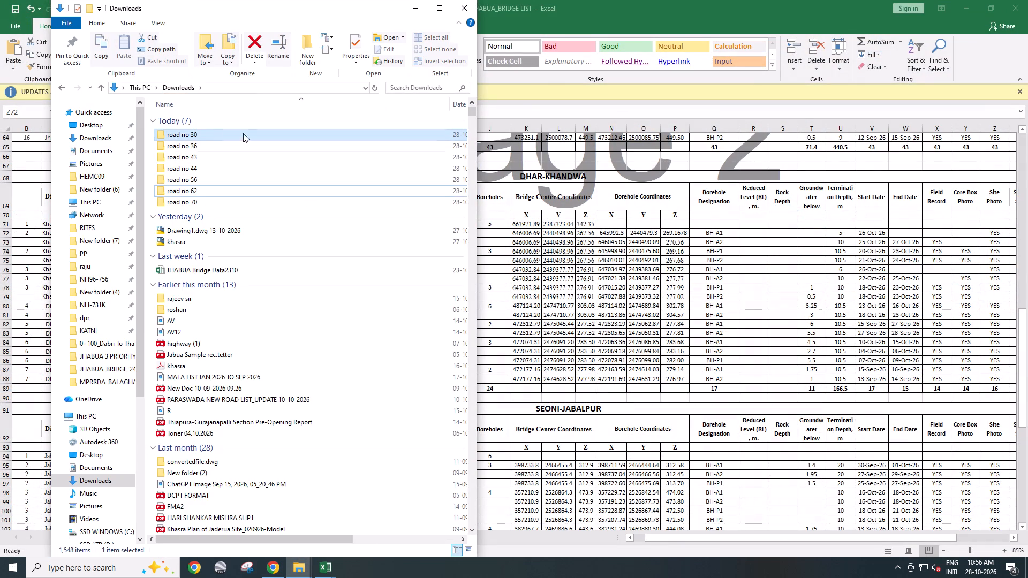
Switch to the PARASWADA & BIRSA NEW ROAD LIST workbook, restore it to a smaller window and extend it to nearly full screen height.
{"action": "left_click", "coordinate": [637, 305]}
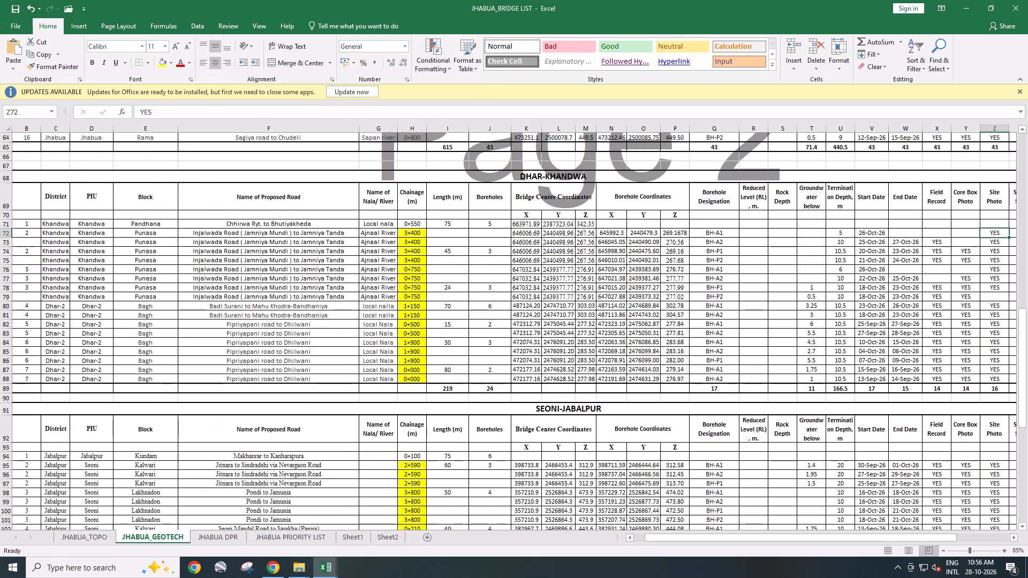
{"action": "left_click", "coordinate": [321, 569]}
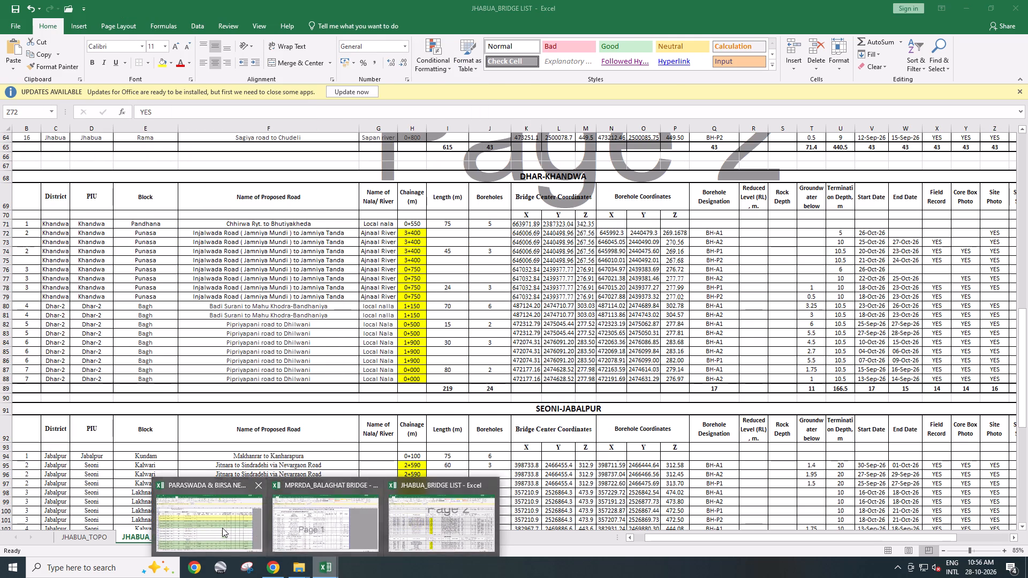
{"action": "left_click", "coordinate": [222, 528]}
{"action": "left_click", "coordinate": [994, 7]}
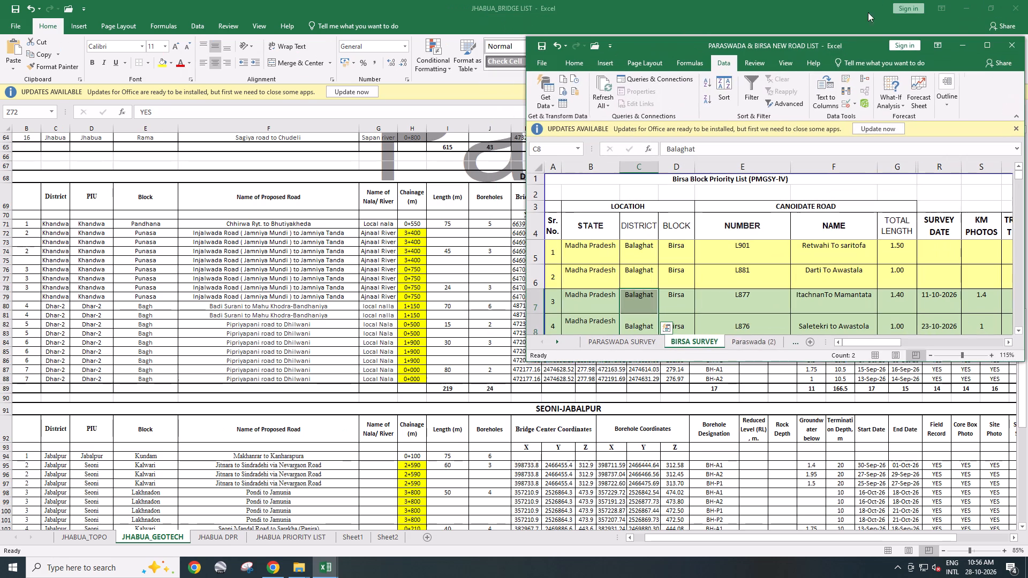
{"action": "left_click_drag", "start_coordinate": [765, 361], "coordinate": [739, 556]}
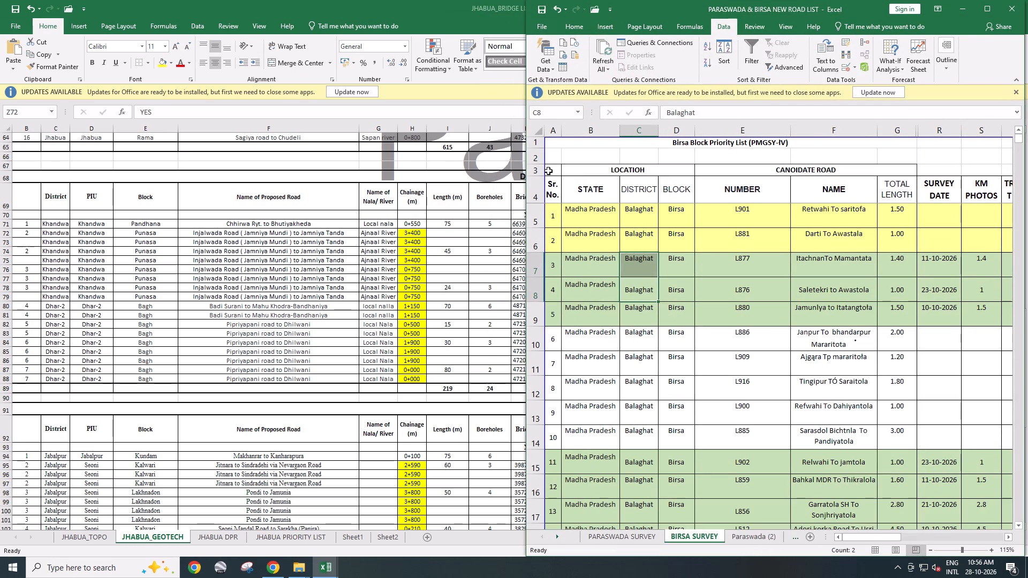
Add filters to the header row 4 of the BIRSA SURVEY sheet.
{"action": "left_click", "coordinate": [535, 185]}
{"action": "type", "text": "at"}
{"action": "left_click", "coordinate": [622, 257]}
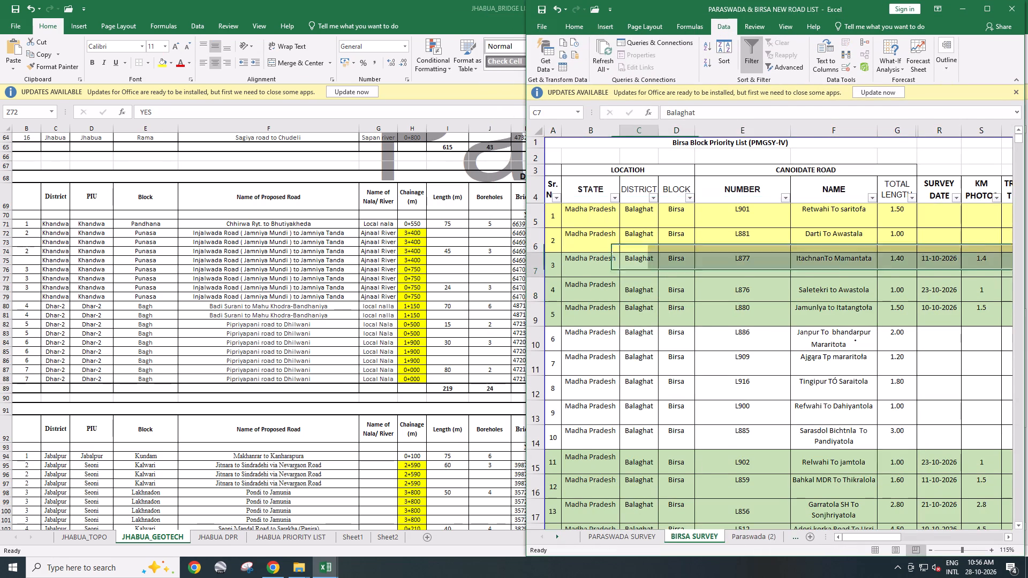
{"action": "scroll", "coordinate": [591, 241], "scroll_direction": "up", "scroll_amount": 2}
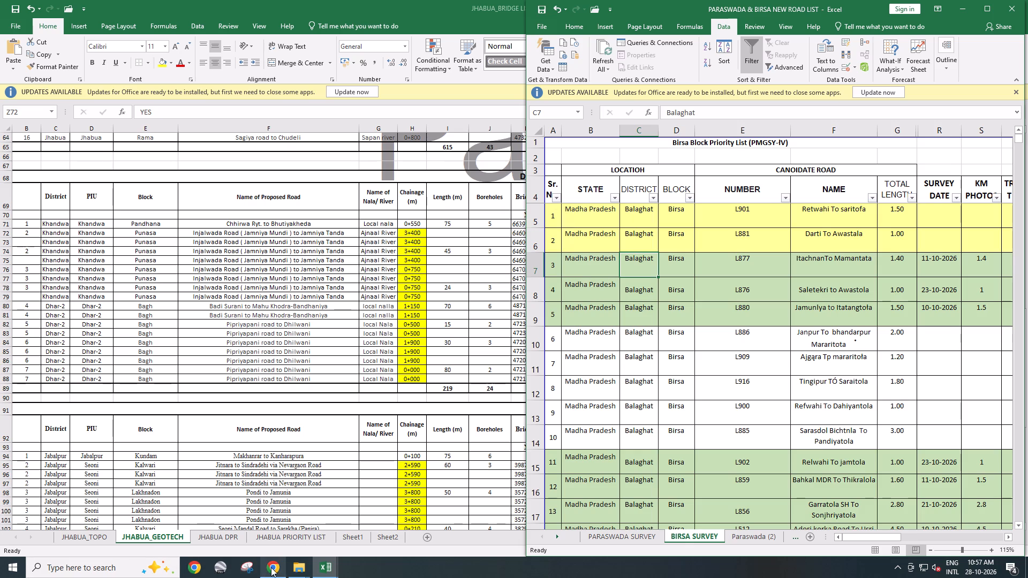
Bring the Downloads folder in File Explorer back up beside the Birsa road list to show the road folders.
{"action": "left_click", "coordinate": [296, 571]}
{"action": "left_click", "coordinate": [248, 543]}
{"action": "scroll", "coordinate": [305, 382], "scroll_direction": "up", "scroll_amount": 2}
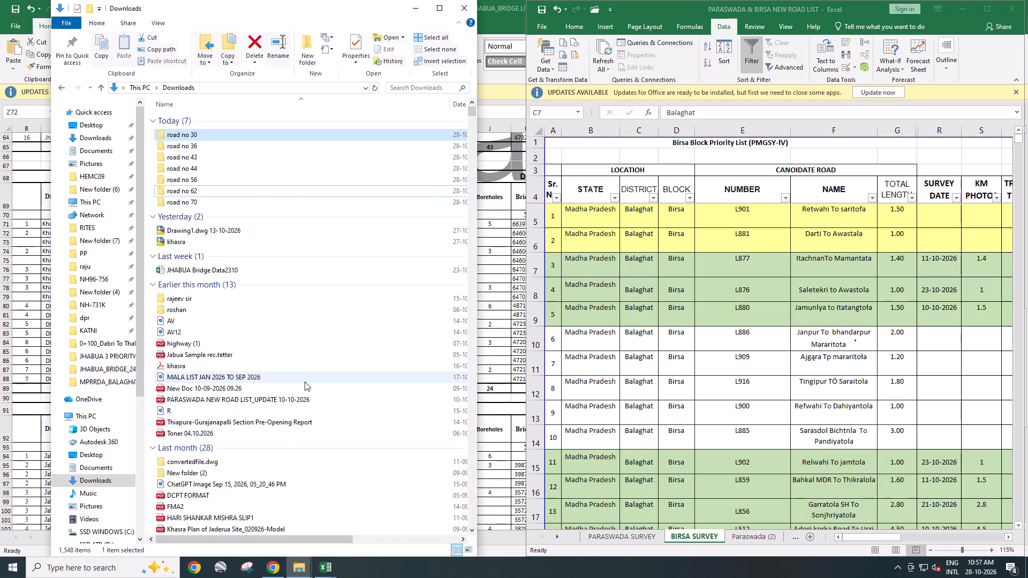
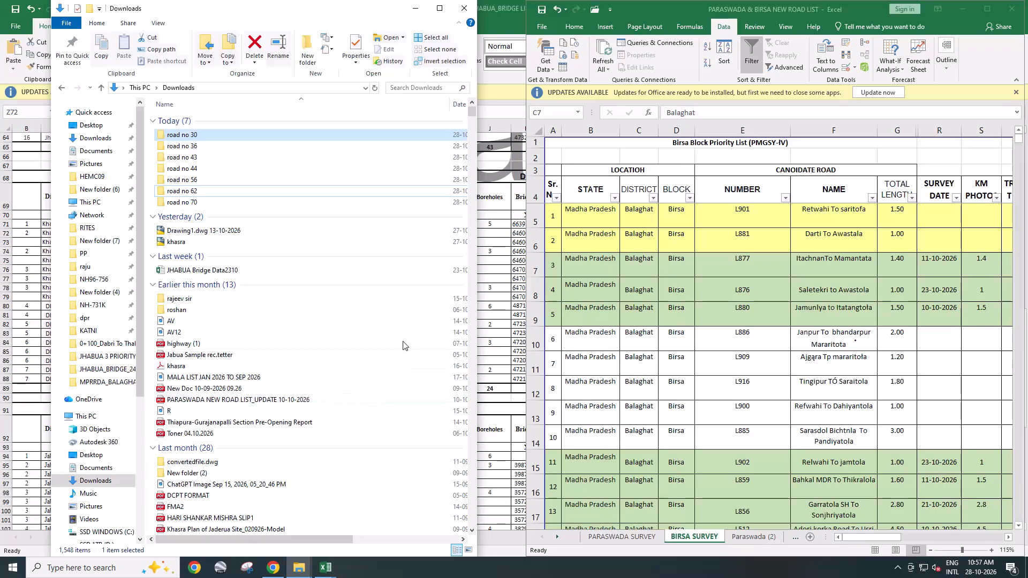
Filter the Sr. No. column of the BIRSA SURVEY sheet to show only roads 30, 36, 43, 44, 56, 62 and 70.
{"action": "left_click", "coordinate": [556, 202]}
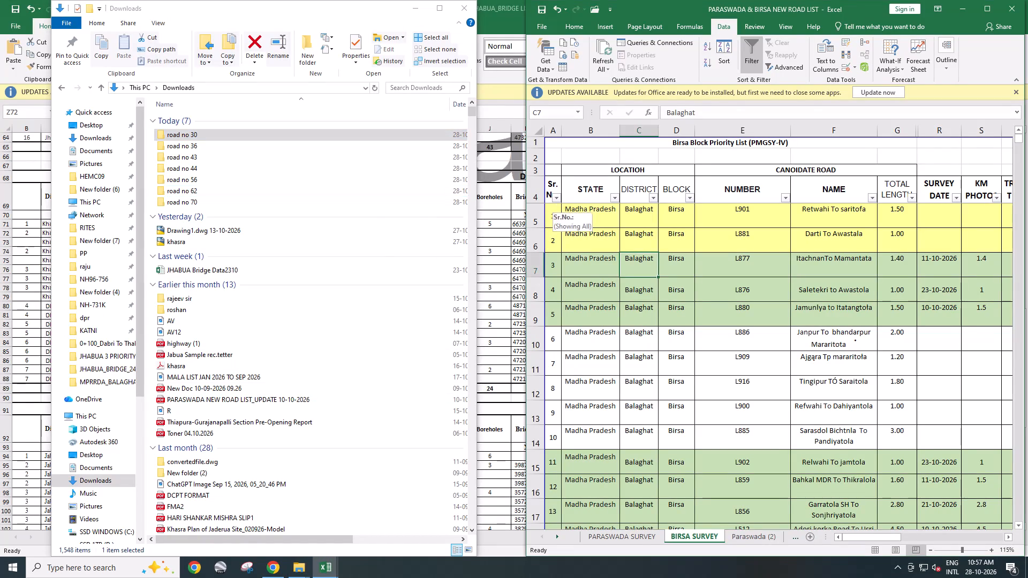
{"action": "left_click", "coordinate": [556, 202]}
{"action": "left_click", "coordinate": [478, 302]}
{"action": "scroll", "coordinate": [479, 330], "scroll_direction": "down", "scroll_amount": 5}
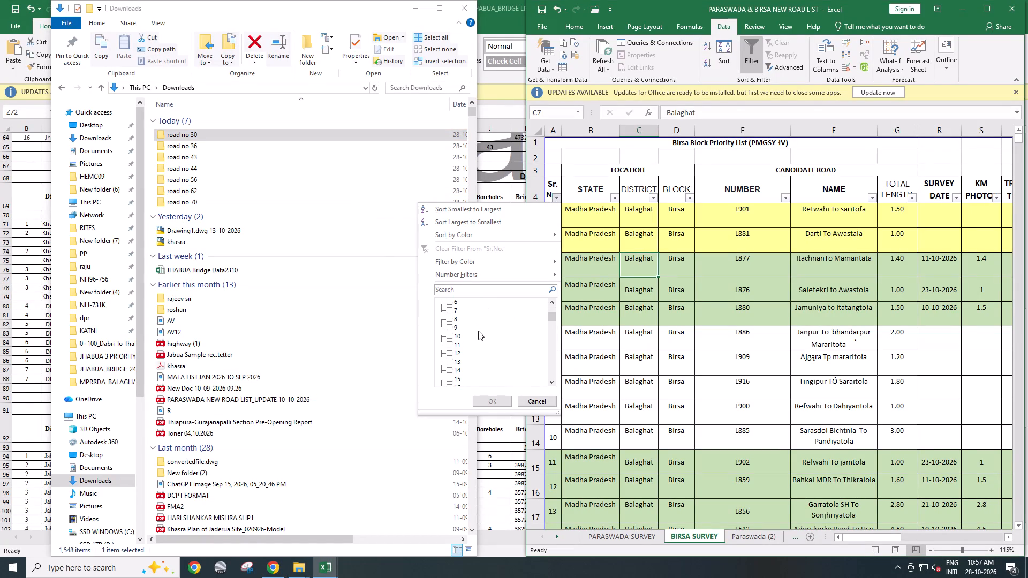
{"action": "scroll", "coordinate": [465, 341], "scroll_direction": "down", "scroll_amount": 10}
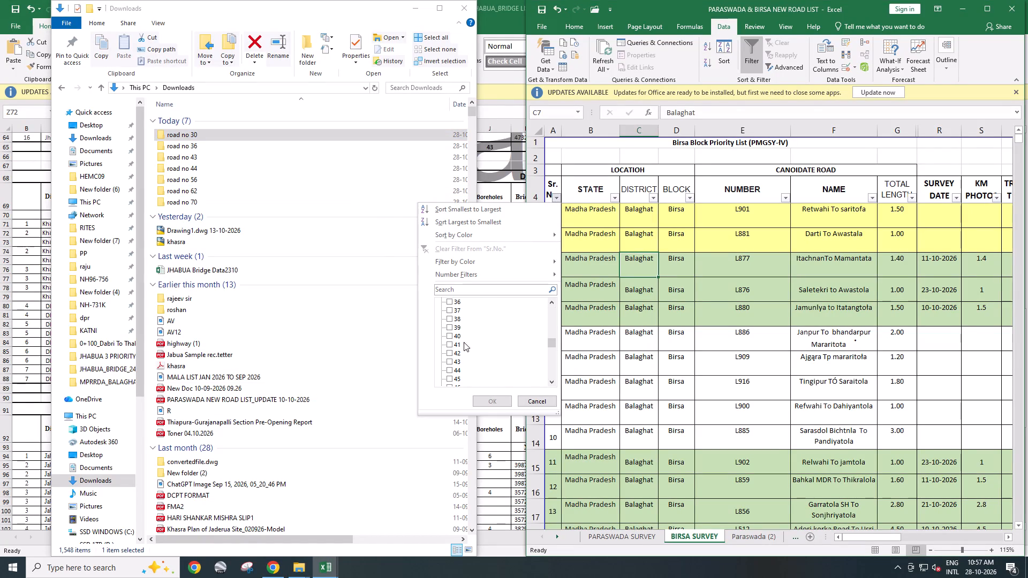
{"action": "scroll", "coordinate": [457, 317], "scroll_direction": "up", "scroll_amount": 2}
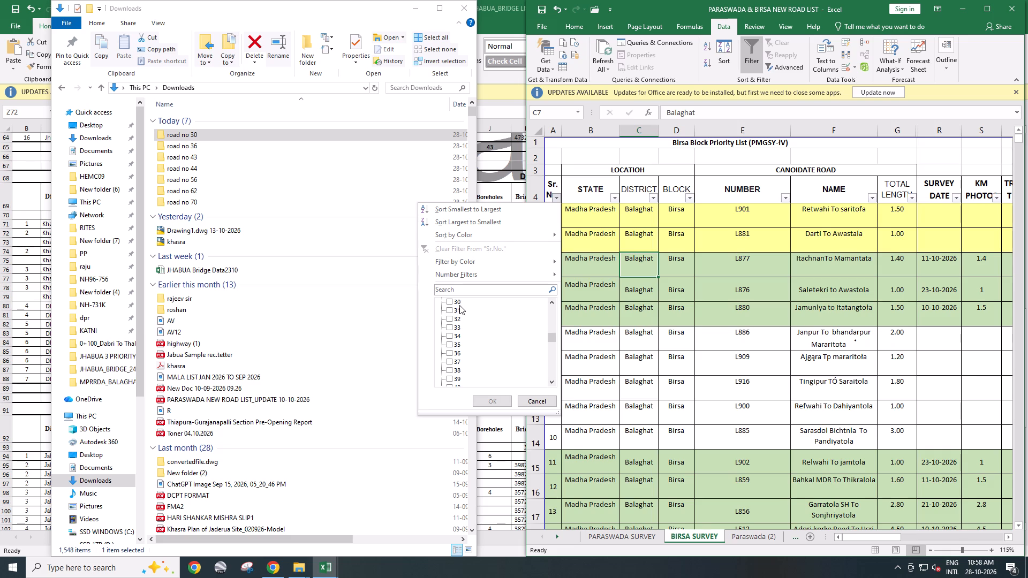
{"action": "left_click", "coordinate": [459, 305]}
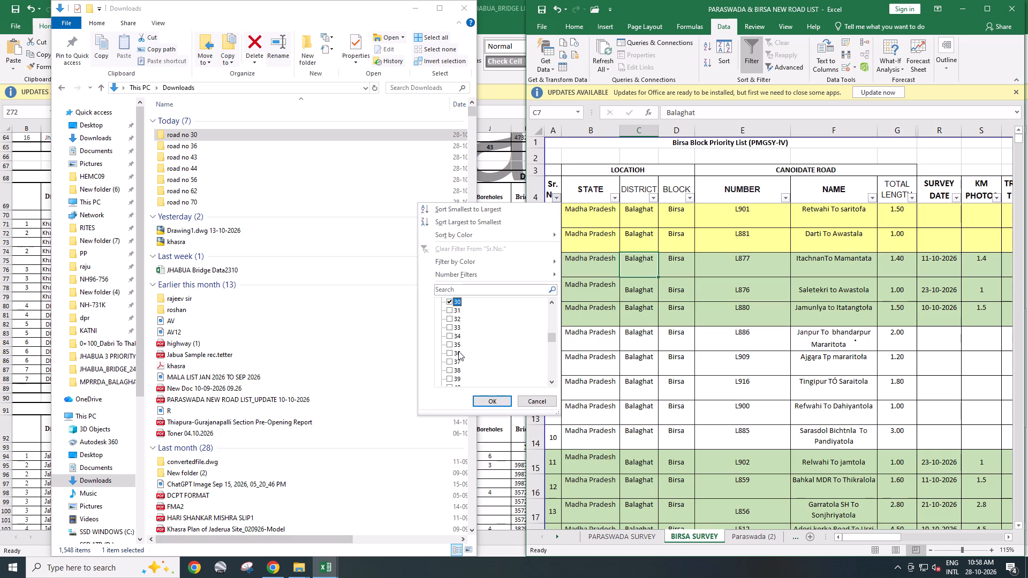
{"action": "left_click", "coordinate": [458, 351]}
{"action": "scroll", "coordinate": [472, 332], "scroll_direction": "down", "scroll_amount": 2}
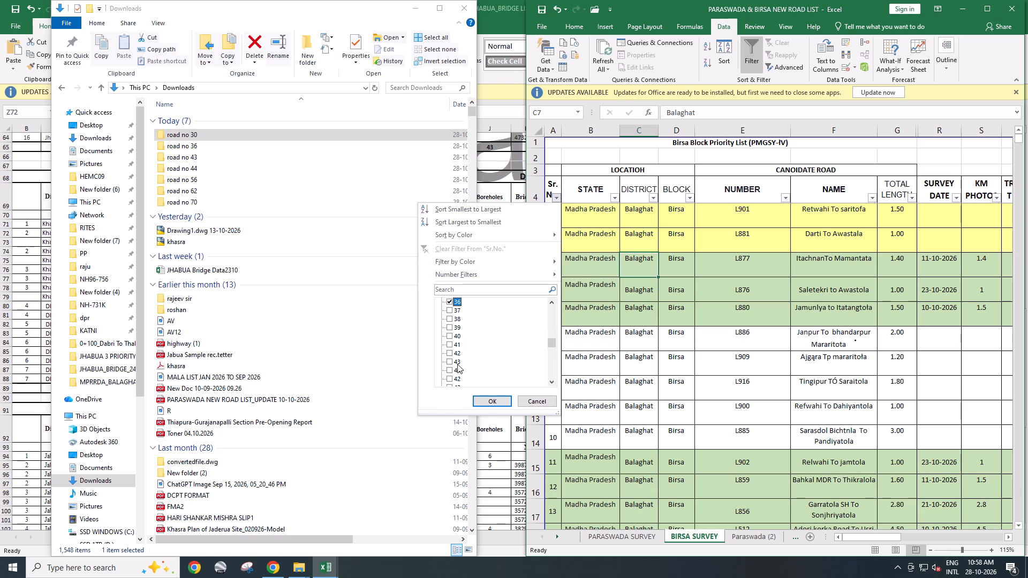
{"action": "left_click", "coordinate": [457, 364]}
{"action": "scroll", "coordinate": [471, 358], "scroll_direction": "down", "scroll_amount": 2}
{"action": "left_click", "coordinate": [455, 319]}
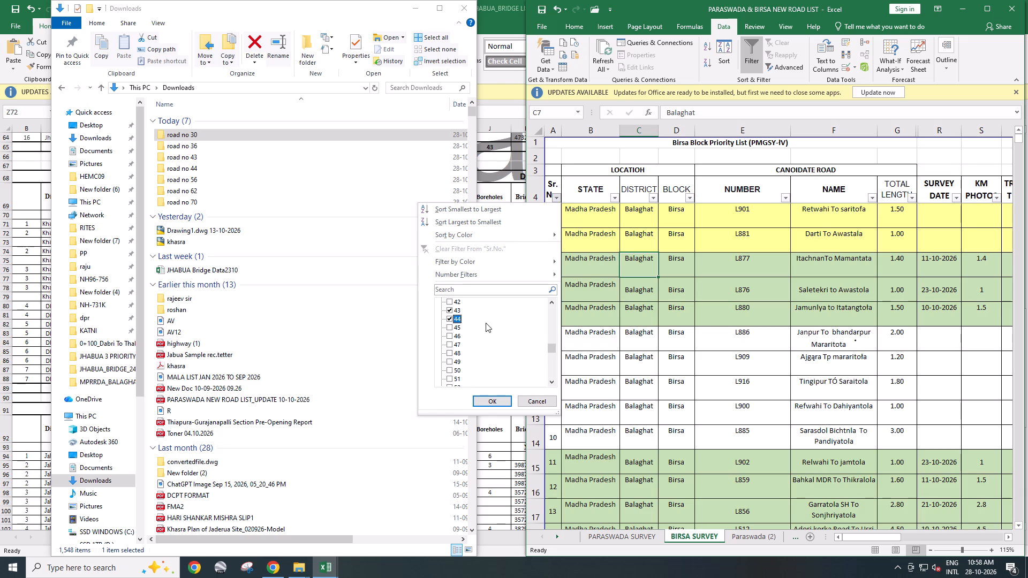
{"action": "scroll", "coordinate": [486, 323], "scroll_direction": "down", "scroll_amount": 3}
{"action": "left_click", "coordinate": [449, 344]}
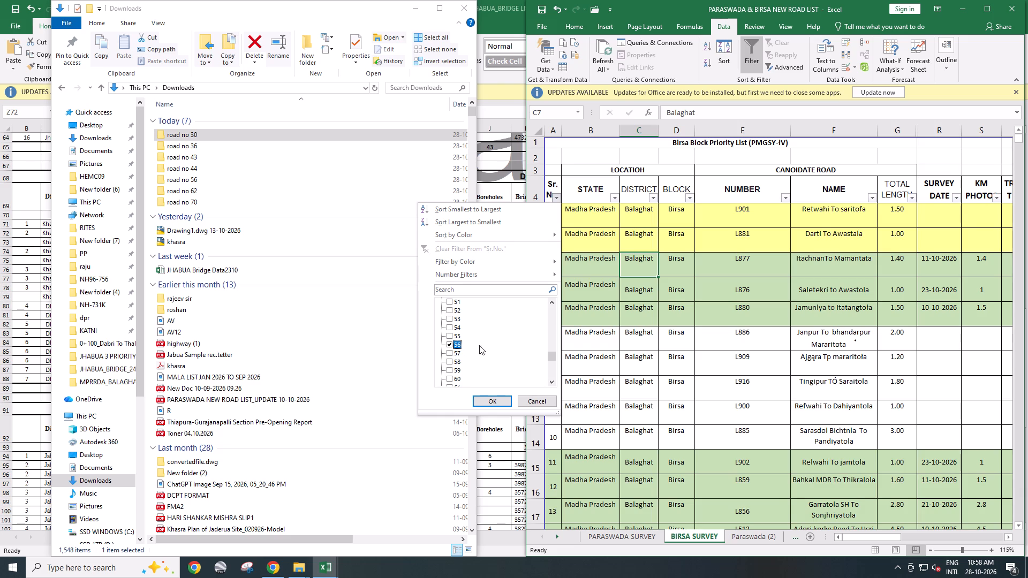
{"action": "scroll", "coordinate": [481, 345], "scroll_direction": "down", "scroll_amount": 2}
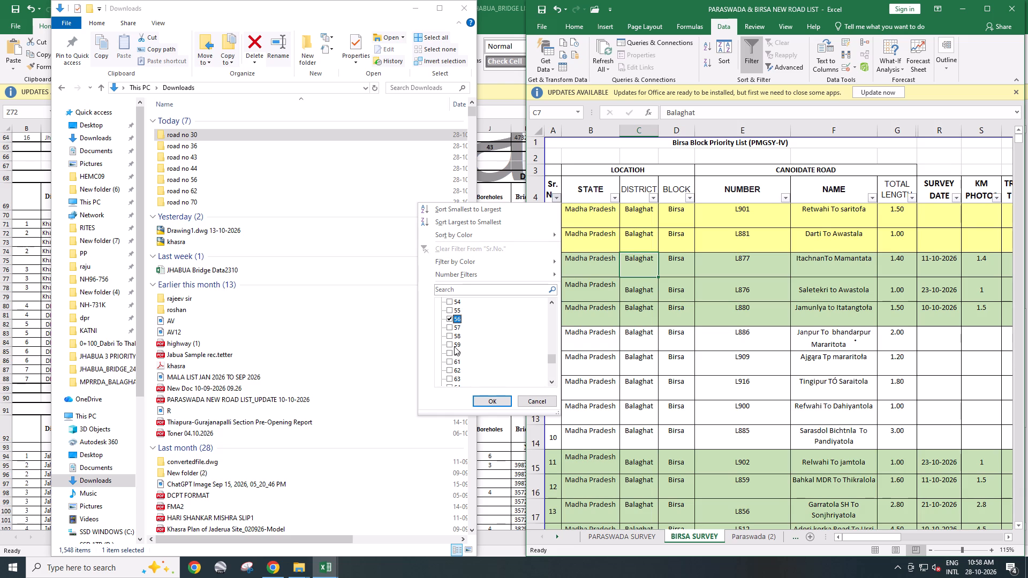
{"action": "left_click", "coordinate": [454, 346]}
{"action": "scroll", "coordinate": [463, 347], "scroll_direction": "down", "scroll_amount": 3}
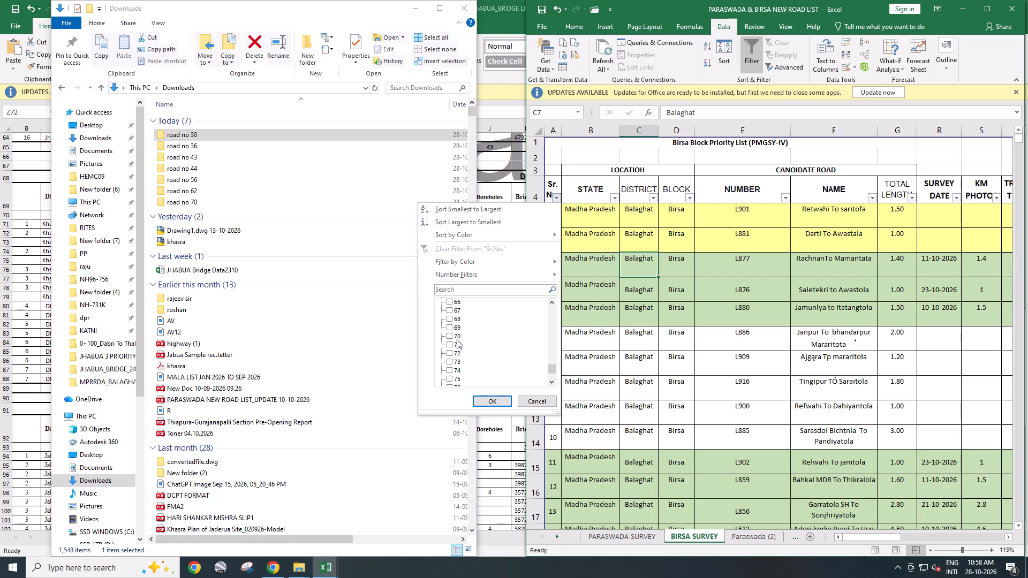
{"action": "left_click", "coordinate": [457, 339]}
{"action": "left_click", "coordinate": [480, 405]}
{"action": "scroll", "coordinate": [633, 328], "scroll_direction": "up", "scroll_amount": 5}
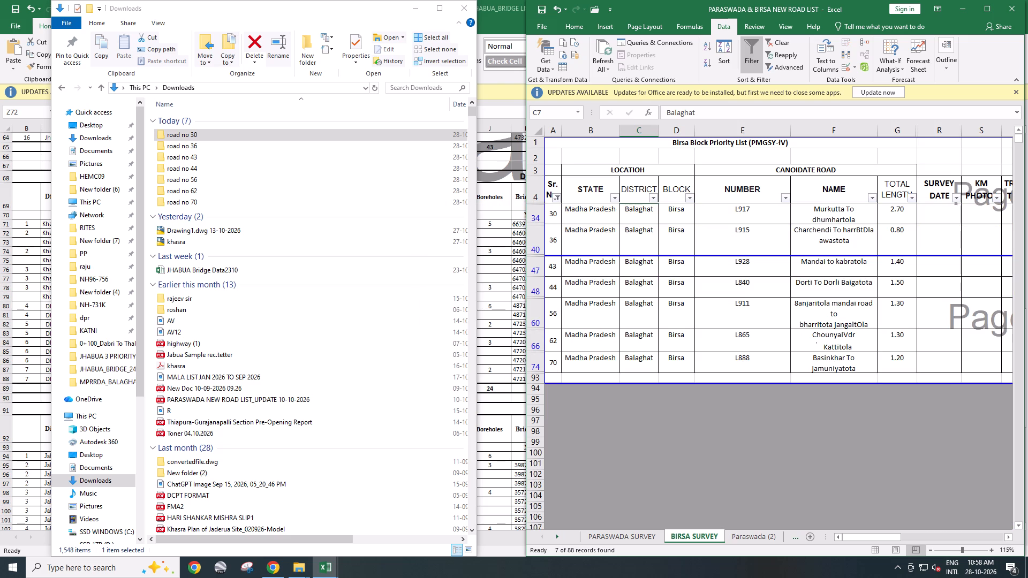
Fill the entire rows of the seven filtered roads with the light green used for surveyed roads.
{"action": "left_click", "coordinate": [539, 215]}
{"action": "left_click", "coordinate": [536, 241], "text": "ctrl"}
{"action": "left_click", "coordinate": [535, 270], "text": "ctrl"}
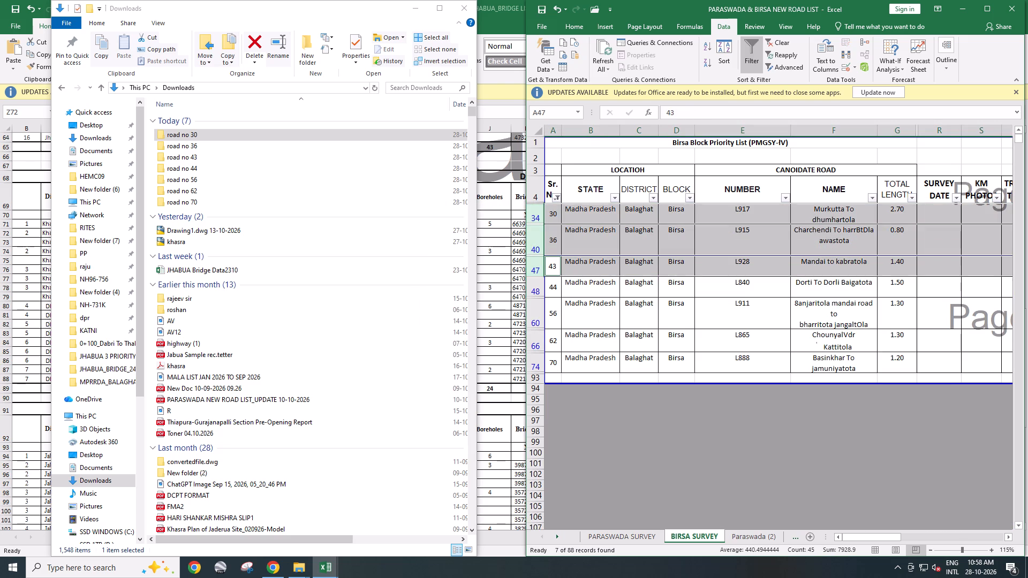
{"action": "left_click", "coordinate": [534, 298], "text": "ctrl"}
{"action": "left_click", "coordinate": [534, 291], "text": "ctrl"}
{"action": "left_click", "coordinate": [534, 310], "text": "ctrl"}
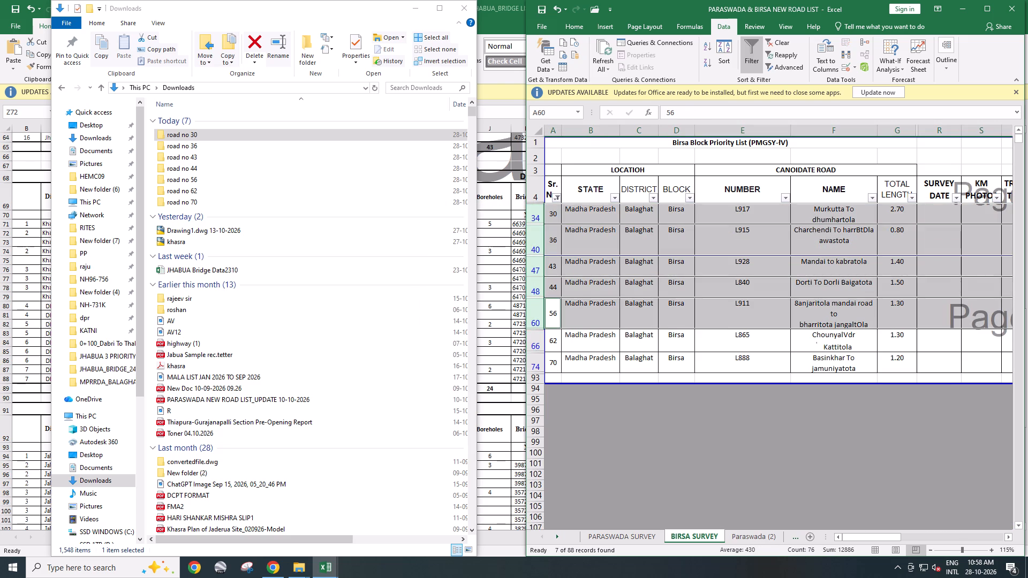
{"action": "left_click", "coordinate": [532, 351], "text": "ctrl"}
{"action": "left_click", "coordinate": [536, 367], "text": "ctrl"}
{"action": "left_click", "coordinate": [536, 337], "text": "ctrl"}
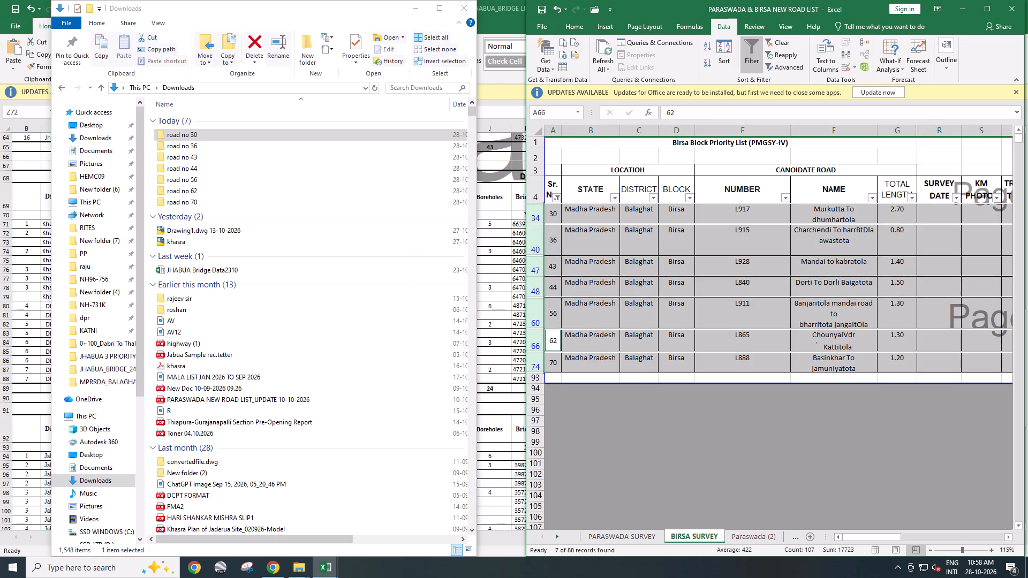
{"action": "left_click", "coordinate": [578, 28]}
{"action": "left_click", "coordinate": [661, 63]}
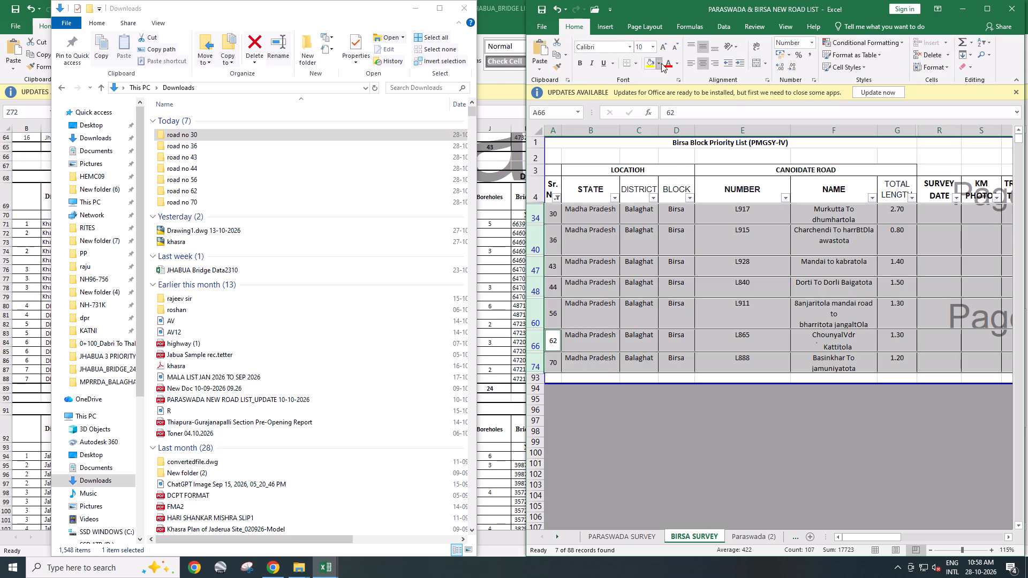
{"action": "left_click", "coordinate": [730, 105]}
{"action": "left_click", "coordinate": [674, 277]}
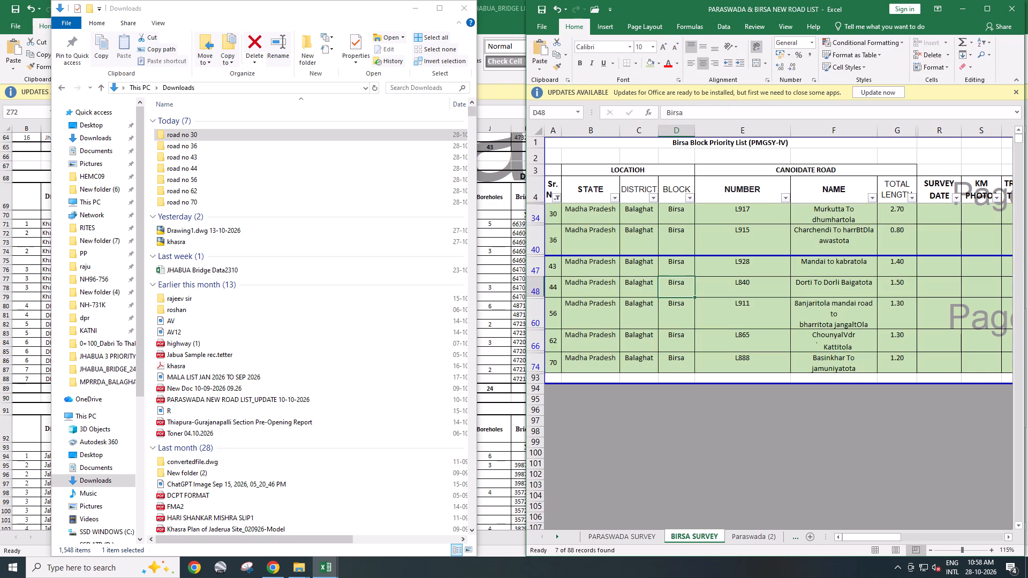
Enter 27-10-2026 as the survey date for road Sr. No. 30.
{"action": "left_click", "coordinate": [938, 216]}
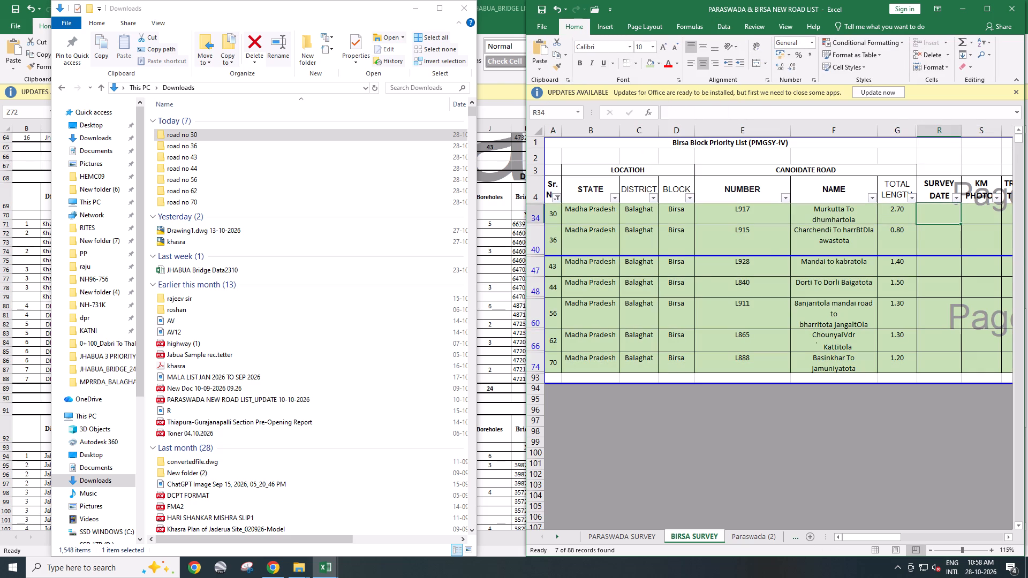
{"action": "type", "text": "27-10-2026"}
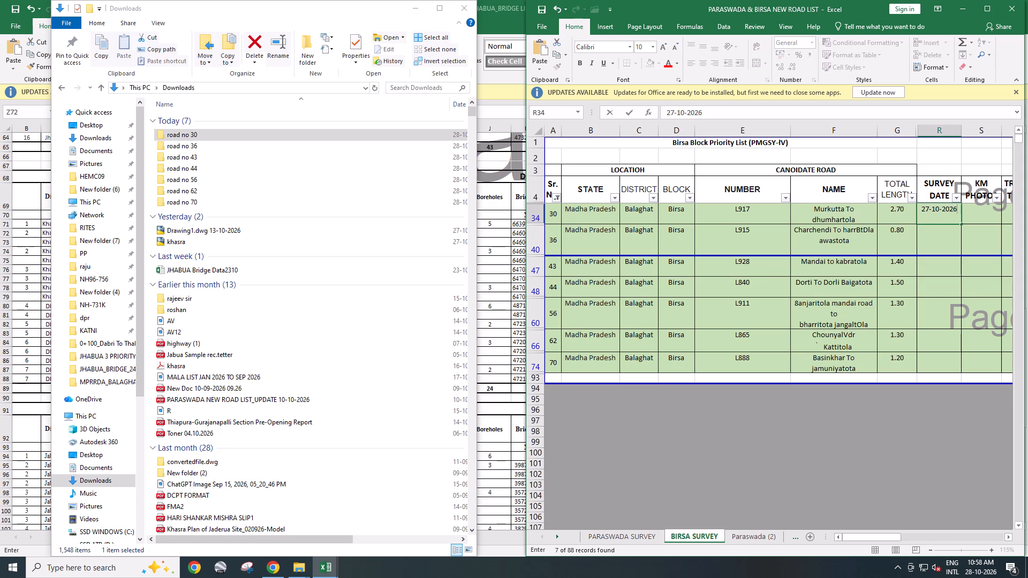
{"action": "key", "text": "Down"}
Copy the road 30 survey date to the other six filtered roads, 36 through 70, and save the workbook.
{"action": "key", "text": "Up"}
{"action": "key", "text": "ctrl+c"}
{"action": "key", "text": "Down"}
{"action": "key", "text": "ctrl+c"}
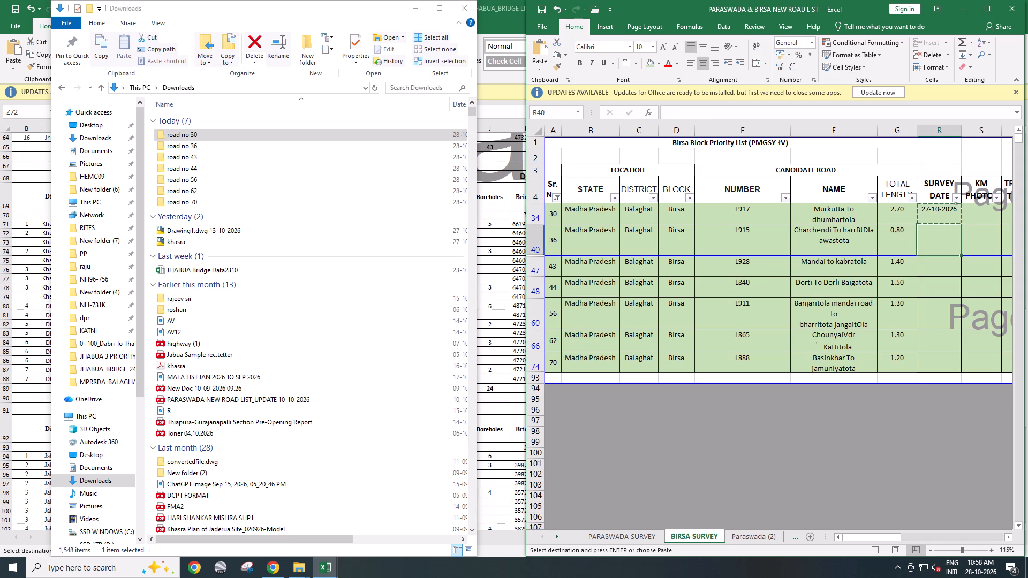
{"action": "key", "text": "Up"}
{"action": "key", "text": "ctrl+c"}
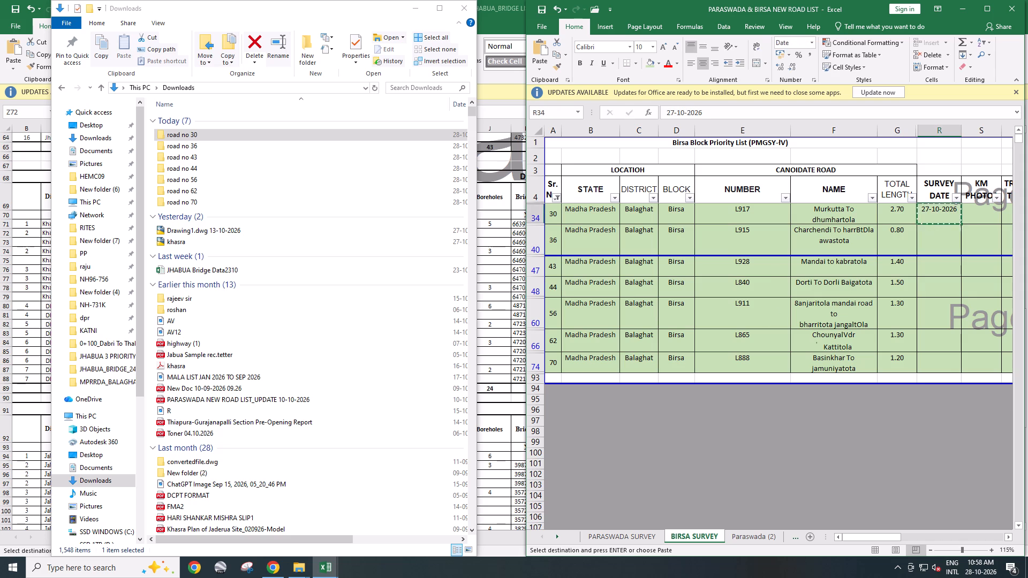
{"action": "key", "text": "Down"}
{"action": "key", "text": "ctrl+v"}
{"action": "key", "text": "Down"}
{"action": "key", "text": "ctrl+v"}
{"action": "key", "text": "Down"}
{"action": "key", "text": "ctrl+v"}
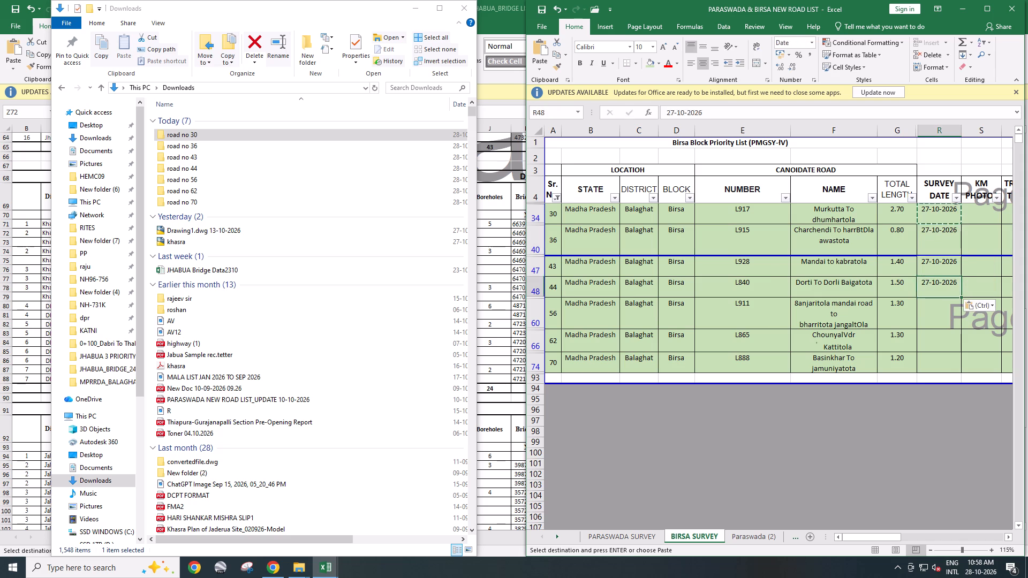
{"action": "key", "text": "Down"}
{"action": "key", "text": "ctrl+v"}
{"action": "key", "text": "Down"}
{"action": "key", "text": "ctrl+v"}
{"action": "key", "text": "Down"}
{"action": "key", "text": "ctrl+v"}
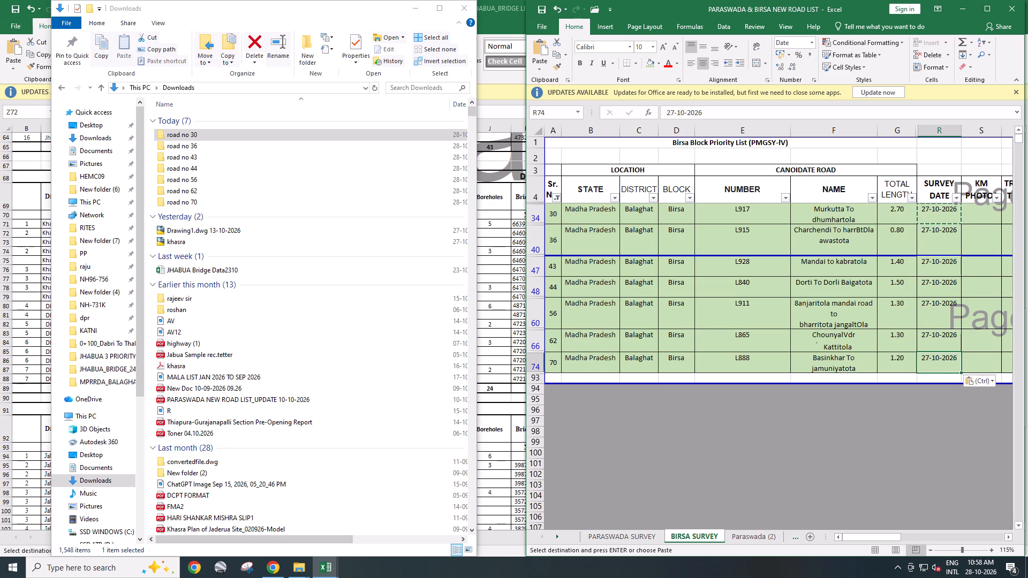
{"action": "key", "text": "ctrl+s"}
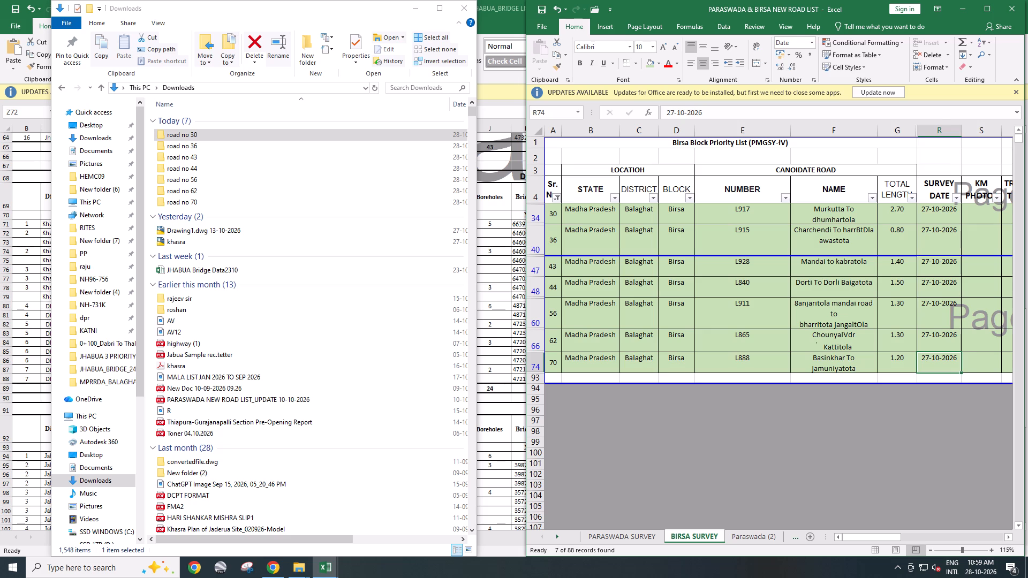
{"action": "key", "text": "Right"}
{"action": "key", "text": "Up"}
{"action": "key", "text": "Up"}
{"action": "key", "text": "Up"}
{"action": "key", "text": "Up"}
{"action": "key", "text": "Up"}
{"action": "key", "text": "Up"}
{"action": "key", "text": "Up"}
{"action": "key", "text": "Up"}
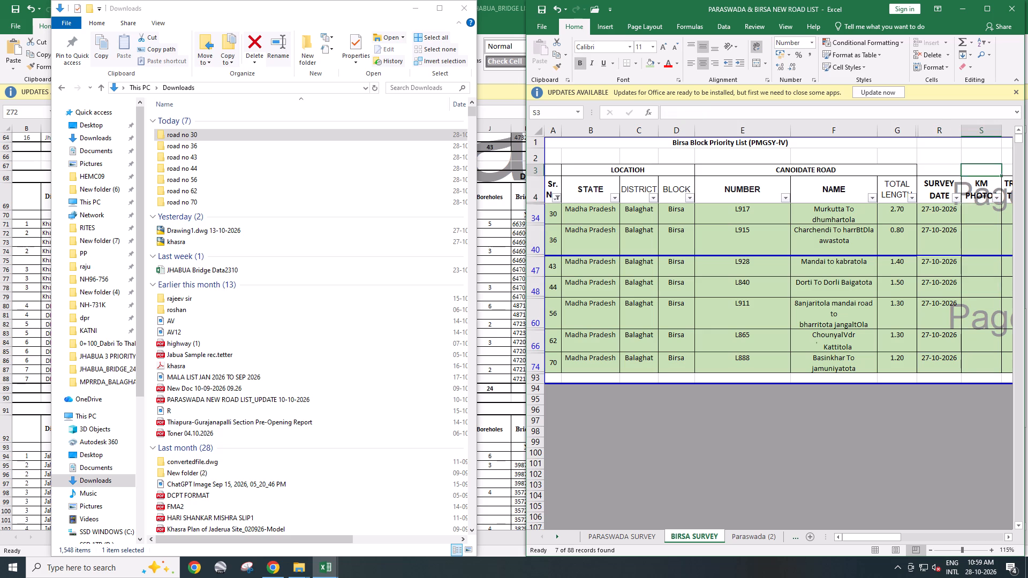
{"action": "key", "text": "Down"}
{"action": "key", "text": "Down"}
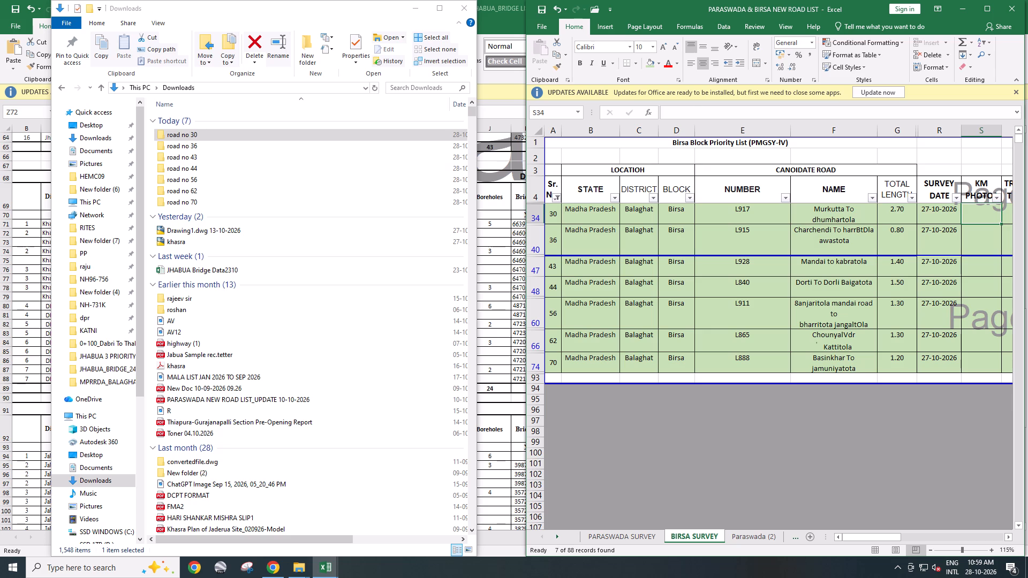
Rename the Downloads folder "road no 30" with its road number from the Birsa list, L917.
{"action": "left_click", "coordinate": [200, 135]}
{"action": "key", "text": "F2"}
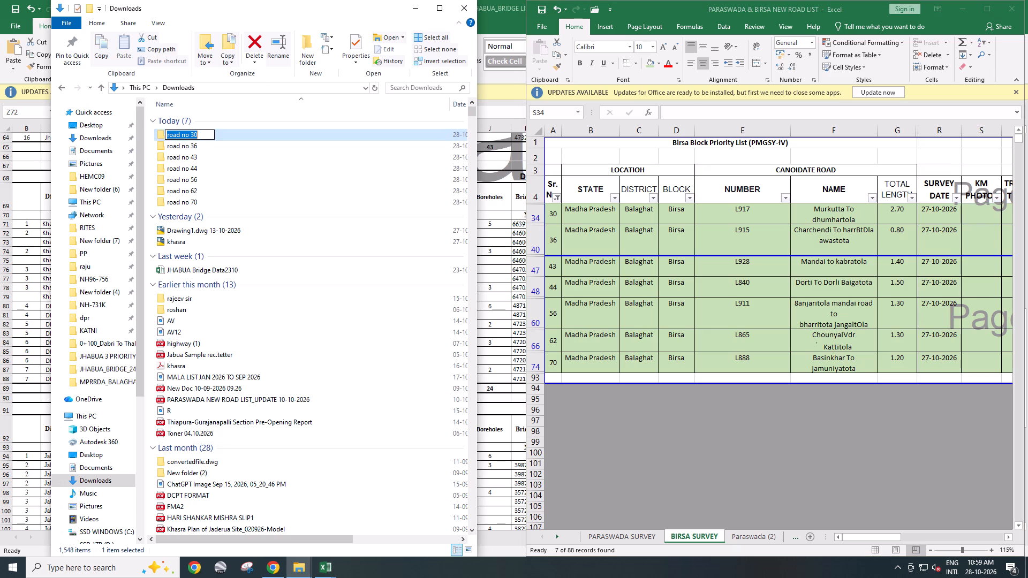
{"action": "key", "text": "l"}
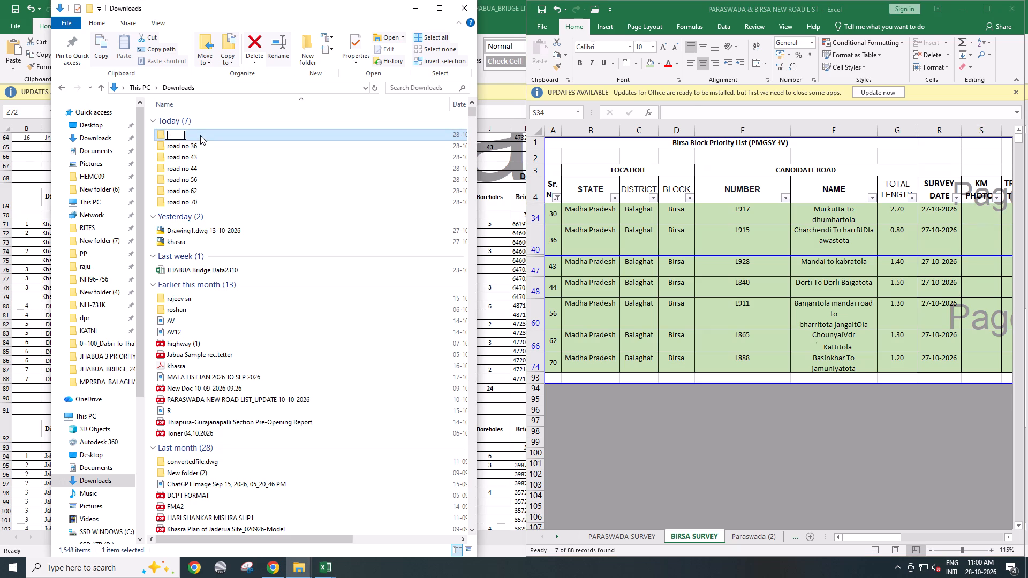
{"action": "key", "text": "l"}
{"action": "type", "text": "917"}
Rename the folder "road no 36" as L915, its road number in the Birsa list.
{"action": "left_click", "coordinate": [195, 146]}
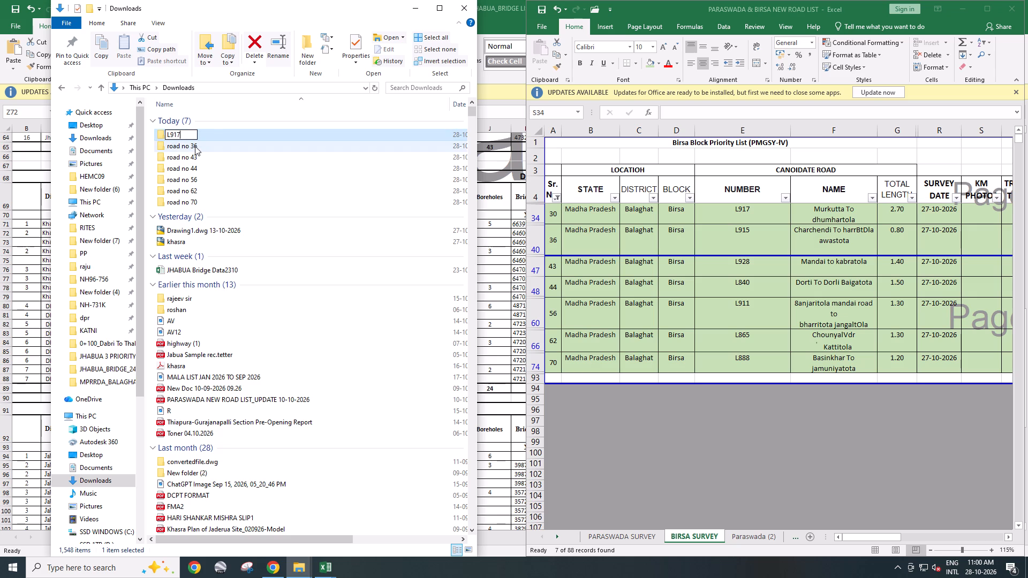
{"action": "key", "text": "F2"}
{"action": "key", "text": "l"}
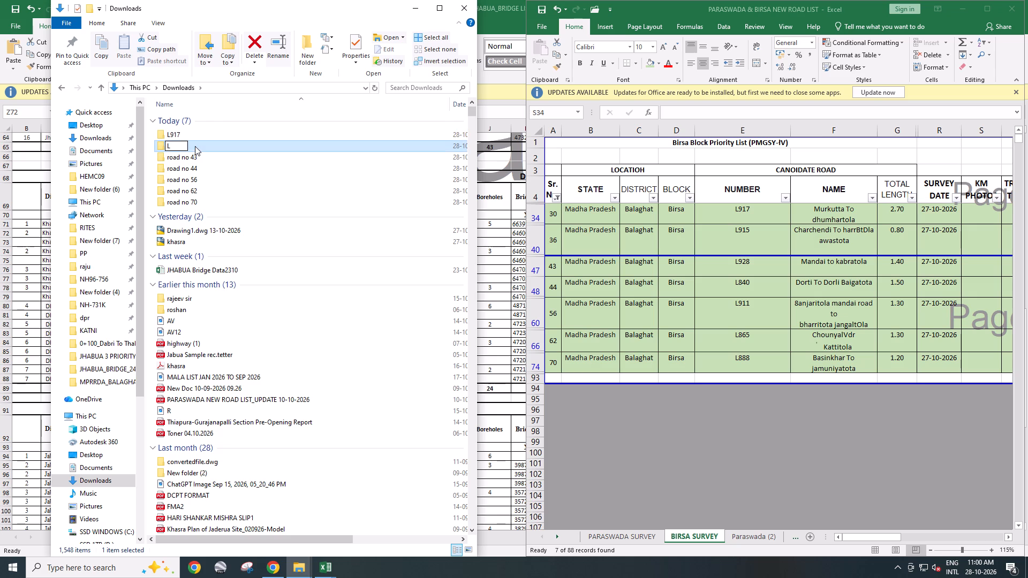
{"action": "type", "text": "915"}
Rename the folder "road no 43" as L928, its road number in the Birsa list.
{"action": "left_click", "coordinate": [188, 159]}
{"action": "key", "text": "F2"}
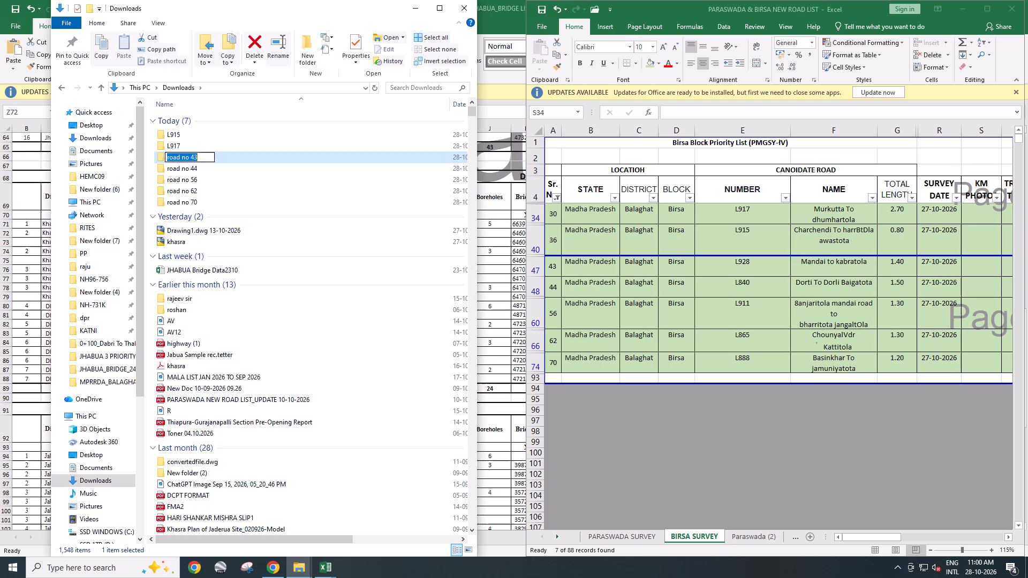
{"action": "key", "text": "l"}
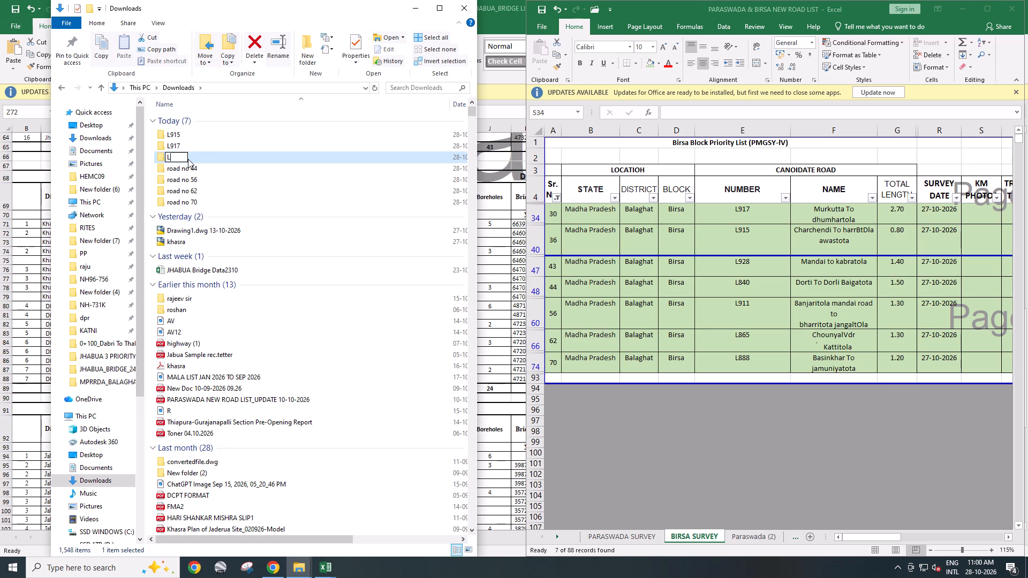
{"action": "type", "text": "928"}
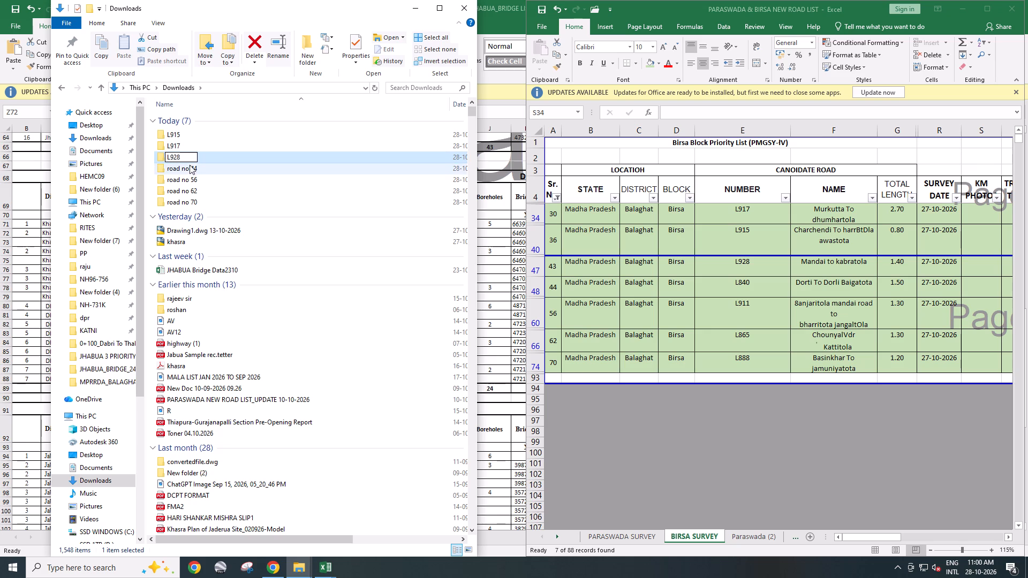
Rename the Downloads folder "road no 44" as L840, its road number in the Birsa list.
{"action": "left_click", "coordinate": [189, 169]}
{"action": "key", "text": "F2"}
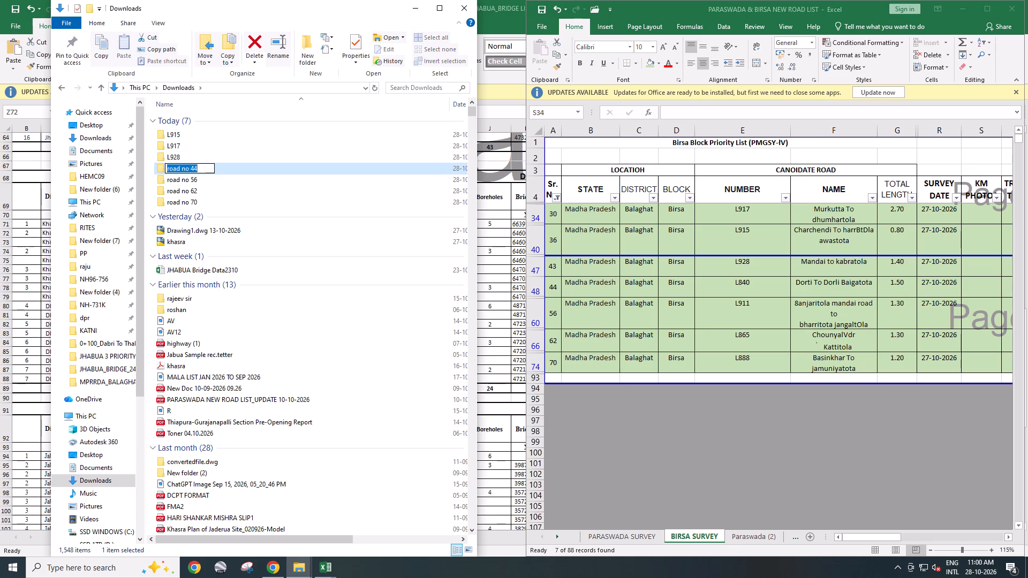
{"action": "key", "text": "l"}
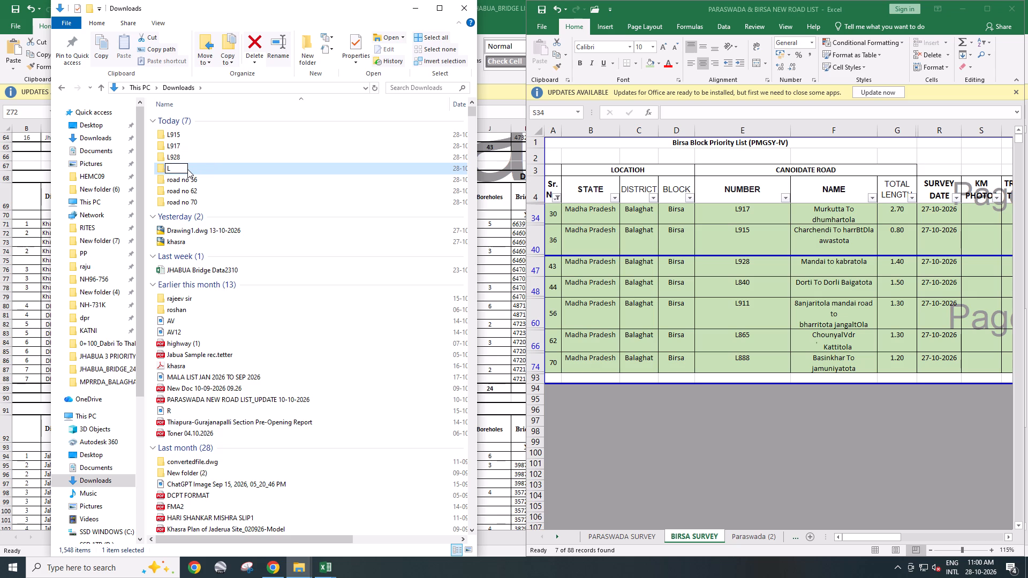
{"action": "type", "text": "84"}
{"action": "key", "text": "0"}
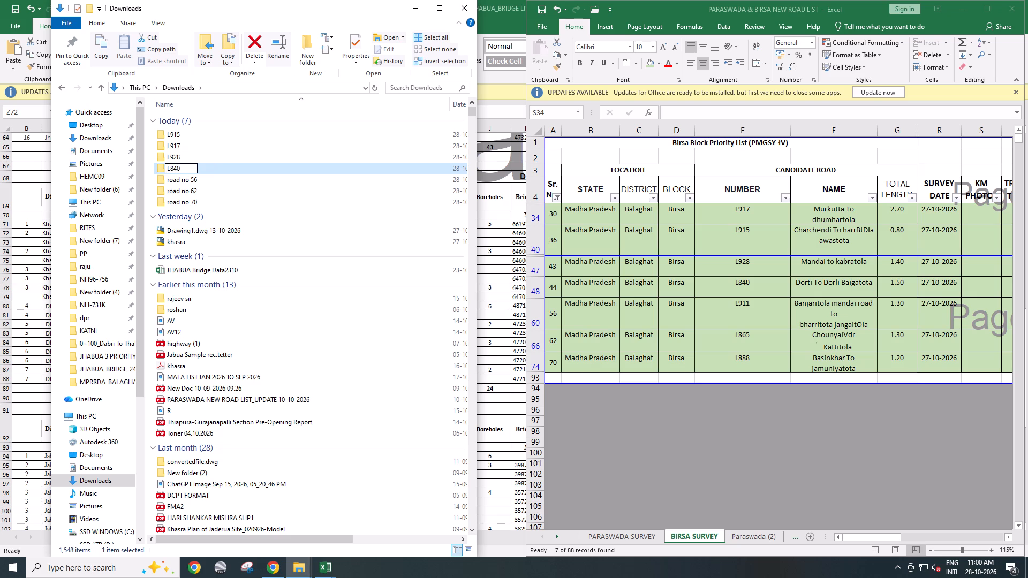
Rename the folder "road no 56" as L911, its road number in the Birsa list.
{"action": "left_click", "coordinate": [189, 181]}
{"action": "key", "text": "F2"}
{"action": "key", "text": "l"}
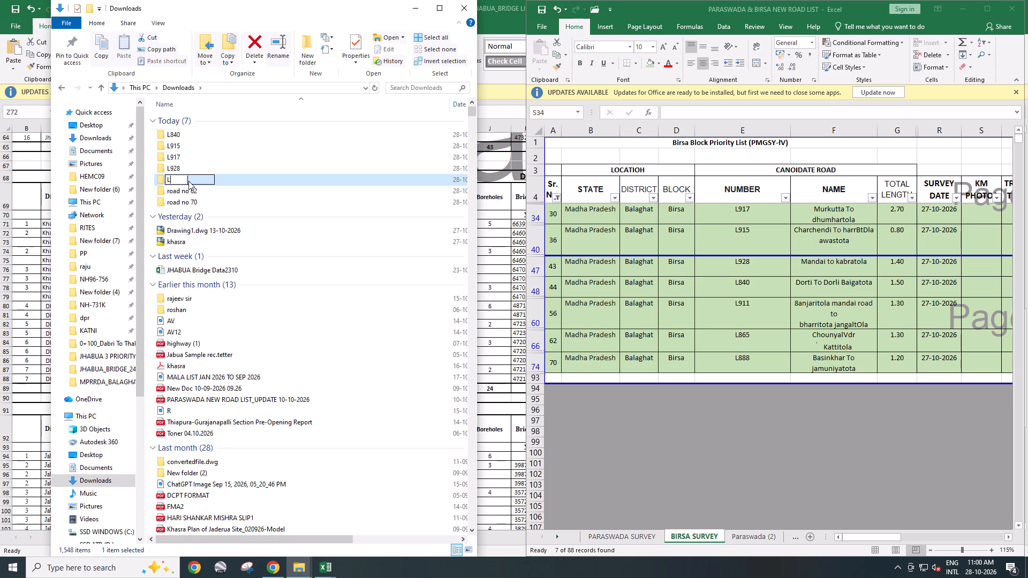
{"action": "type", "text": "911"}
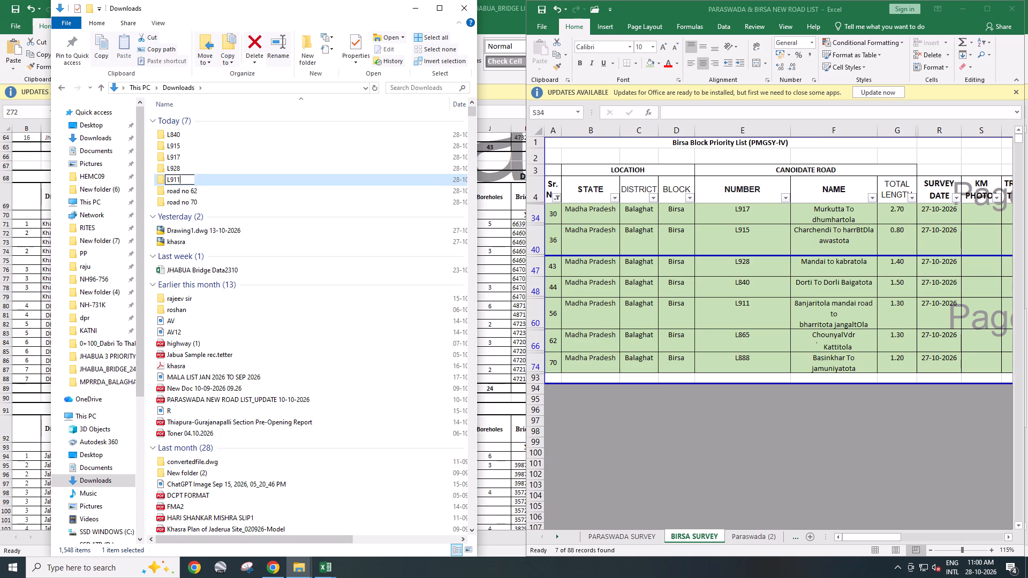
Rename the folder "road no 62" as L865, its road number in the Birsa list.
{"action": "left_click", "coordinate": [186, 193]}
{"action": "key", "text": "F2"}
{"action": "key", "text": "l"}
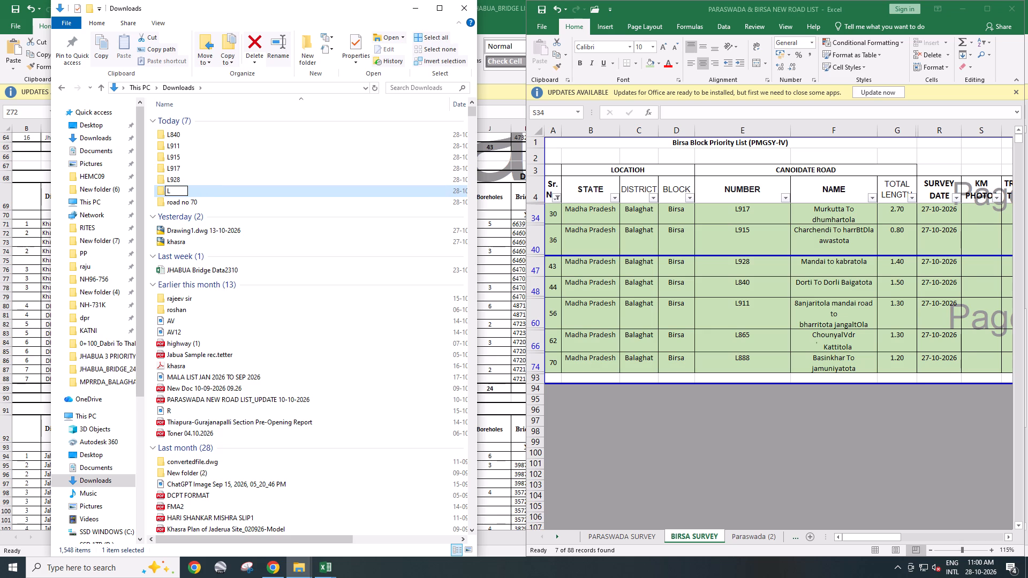
{"action": "type", "text": "865"}
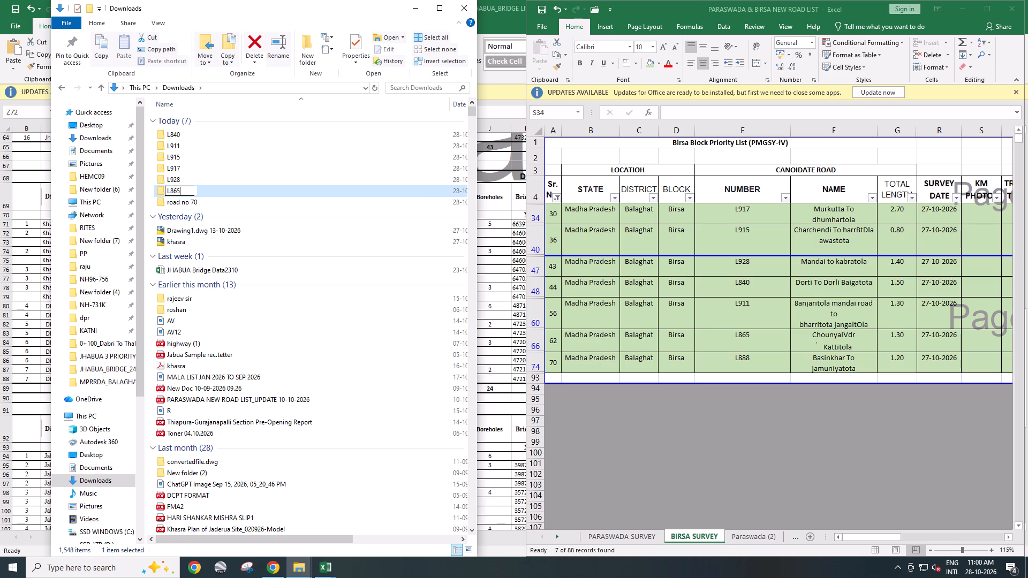
Rename the folder "road no 70" as L888, its road number in the Birsa list.
{"action": "left_click", "coordinate": [183, 202]}
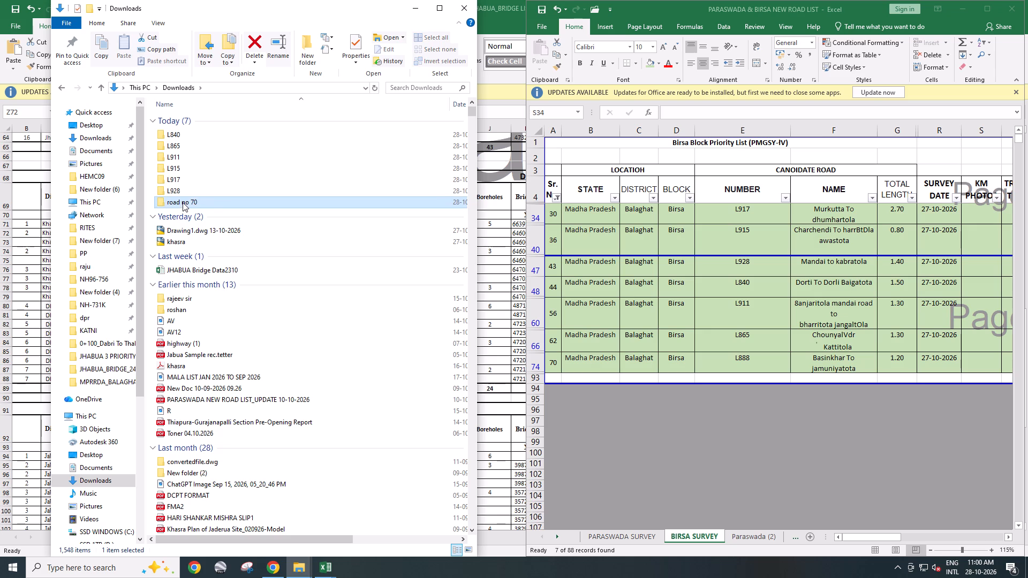
{"action": "key", "text": "F2"}
{"action": "type", "text": "L888"}
{"action": "left_click", "coordinate": [183, 148]}
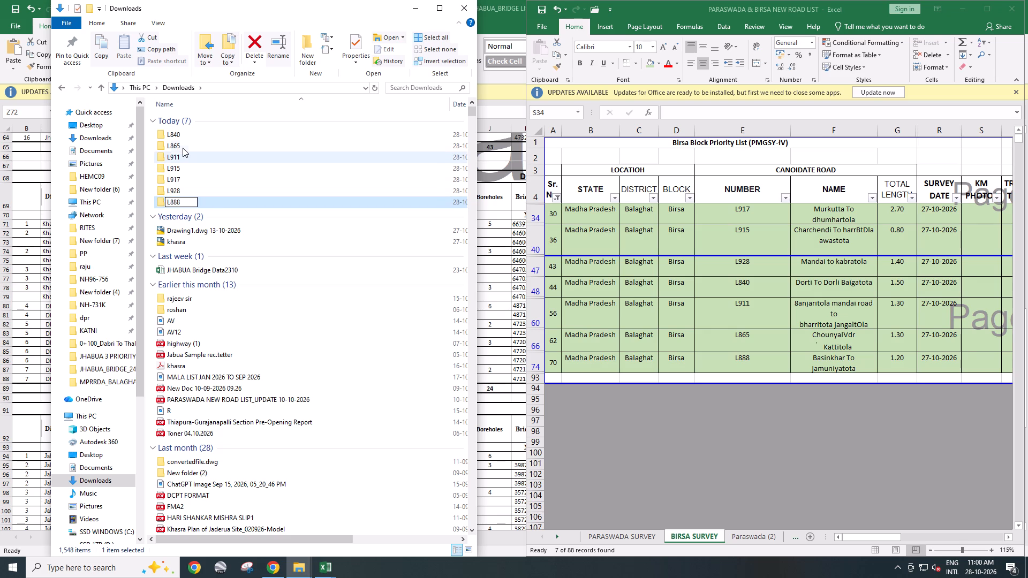
Switch to the Birsa list in Excel and correct the name of road 30 (L917) to "Murkutta To Dhumhartola".
{"action": "left_click", "coordinate": [825, 208]}
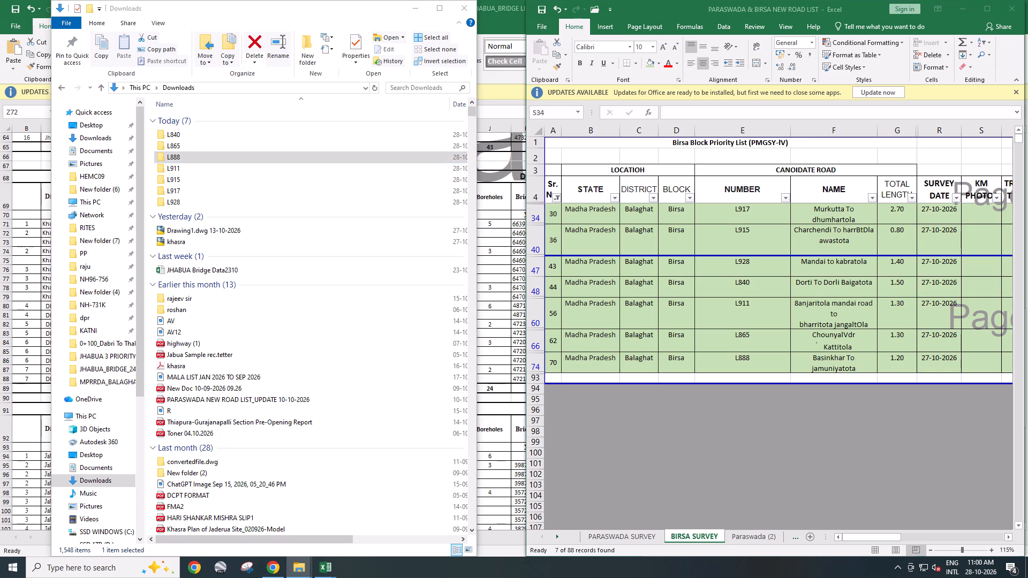
{"action": "left_click", "coordinate": [812, 212]}
{"action": "left_click_drag", "start_coordinate": [778, 113], "coordinate": [639, 105]}
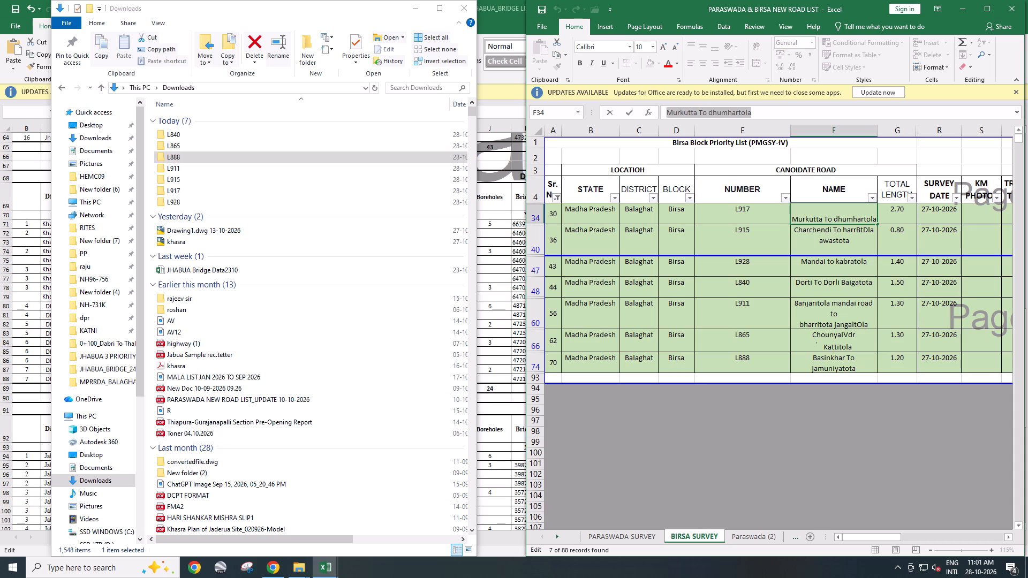
{"action": "left_click", "coordinate": [822, 244]}
{"action": "left_click", "coordinate": [834, 215]}
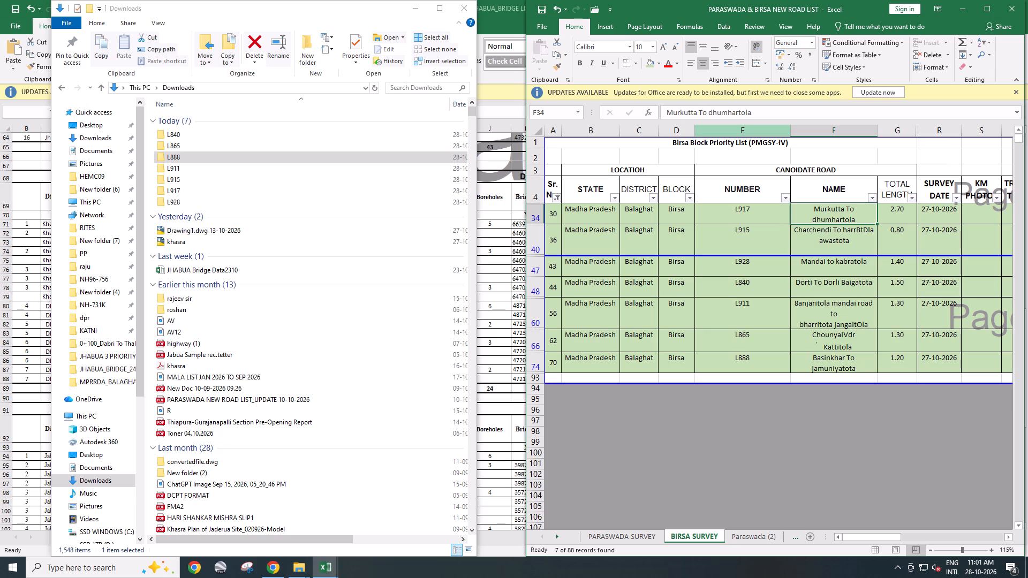
{"action": "left_click", "coordinate": [818, 223]}
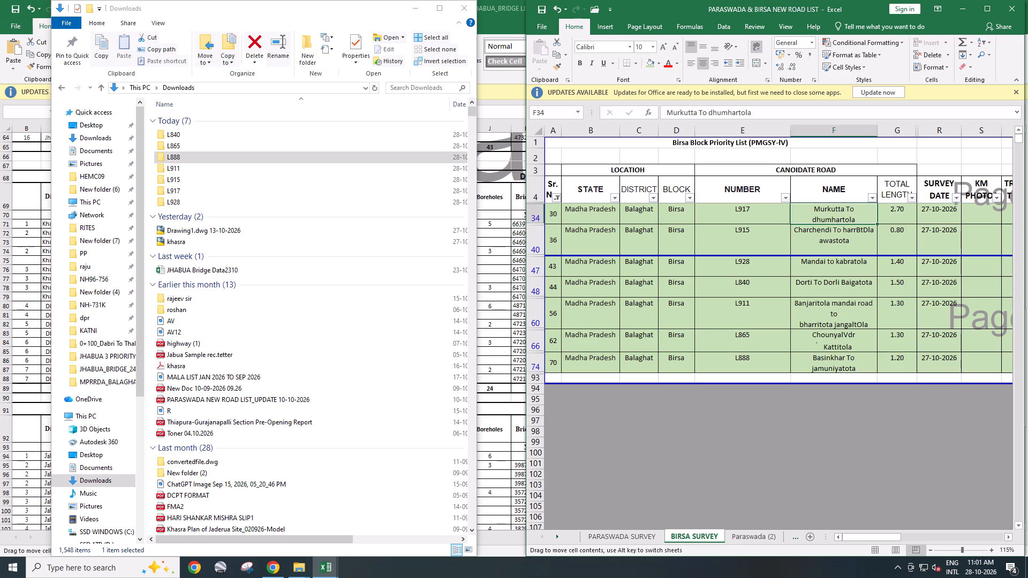
{"action": "left_click", "coordinate": [812, 242]}
{"action": "left_click", "coordinate": [813, 207]}
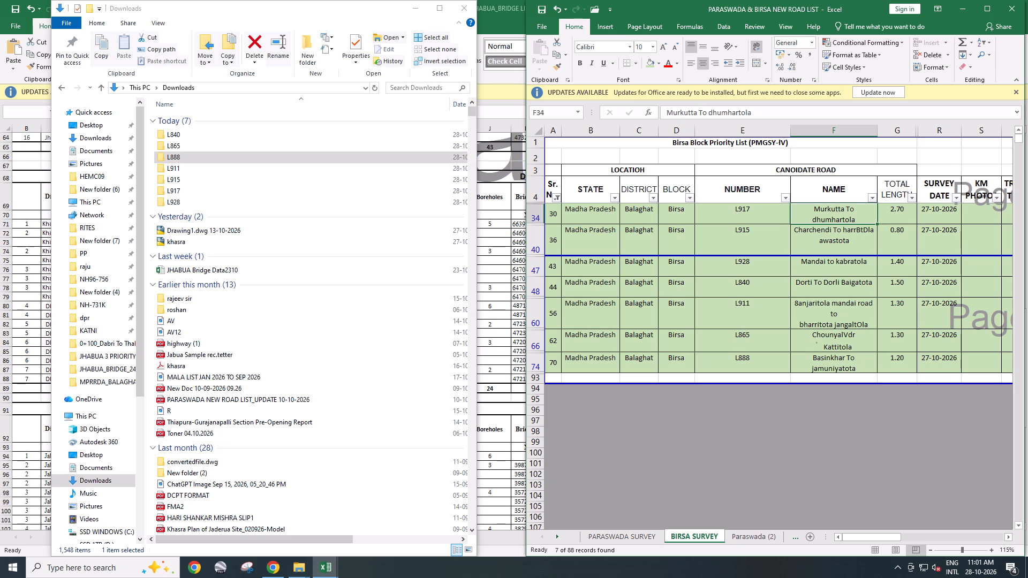
{"action": "double_click", "coordinate": [817, 217]}
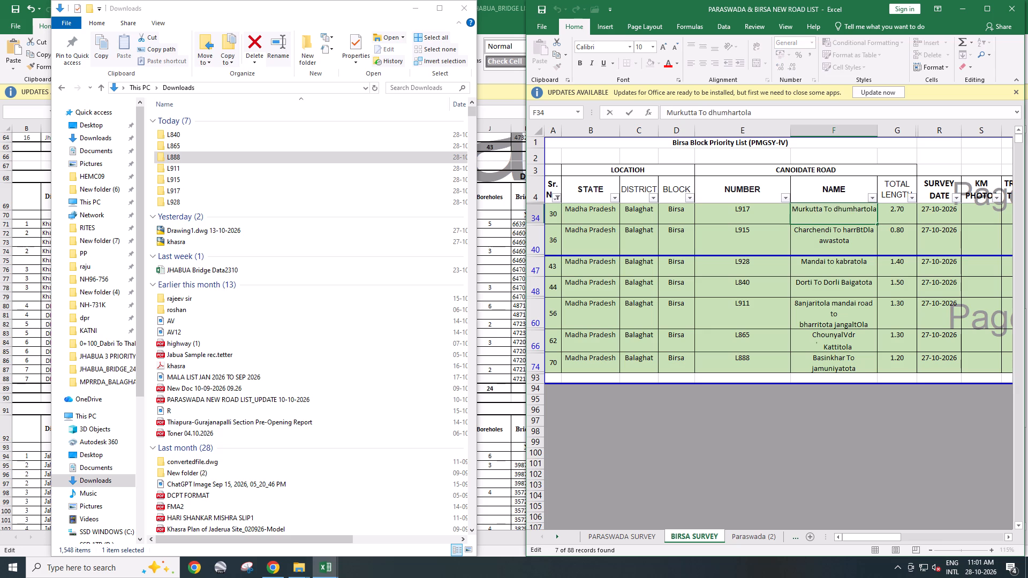
{"action": "left_click", "coordinate": [837, 209]}
{"action": "key", "text": "BackSpace"}
{"action": "key", "text": "d"}
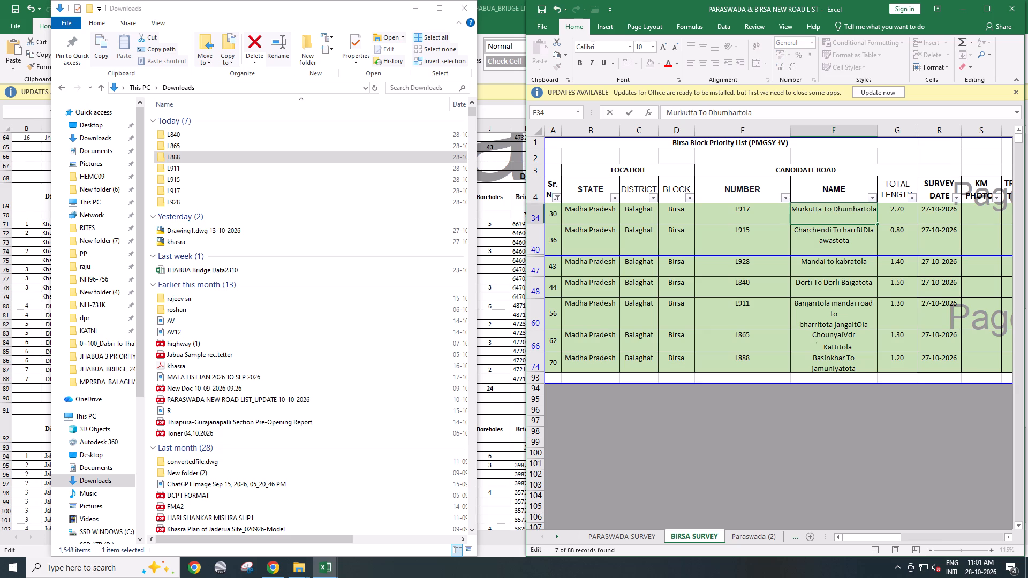
Correct the first line of road 36's name (L915) to "Charchendi To Harratola".
{"action": "left_click", "coordinate": [862, 238]}
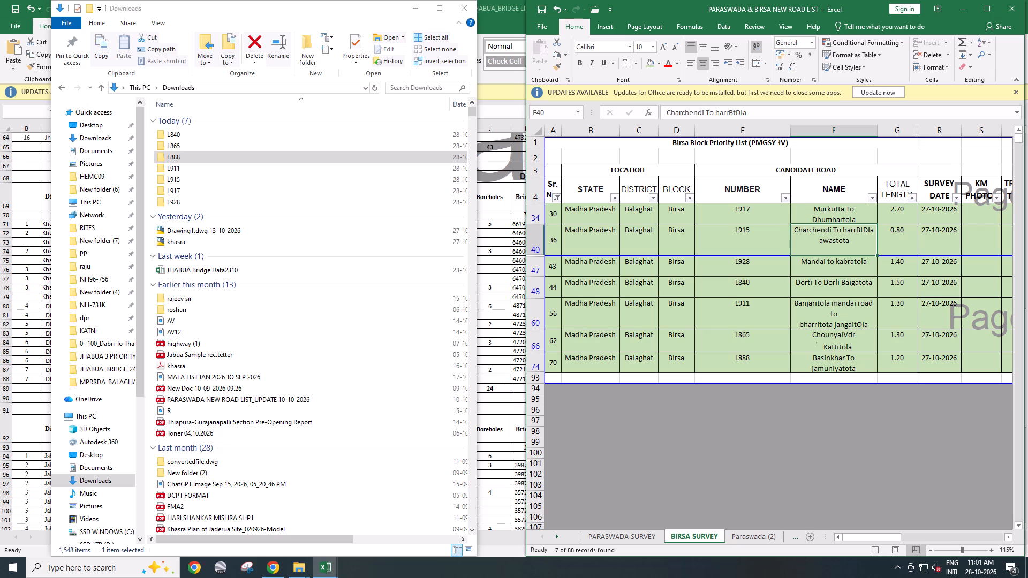
{"action": "double_click", "coordinate": [859, 230]}
{"action": "left_click_drag", "start_coordinate": [856, 230], "coordinate": [870, 230]}
{"action": "key", "text": "a"}
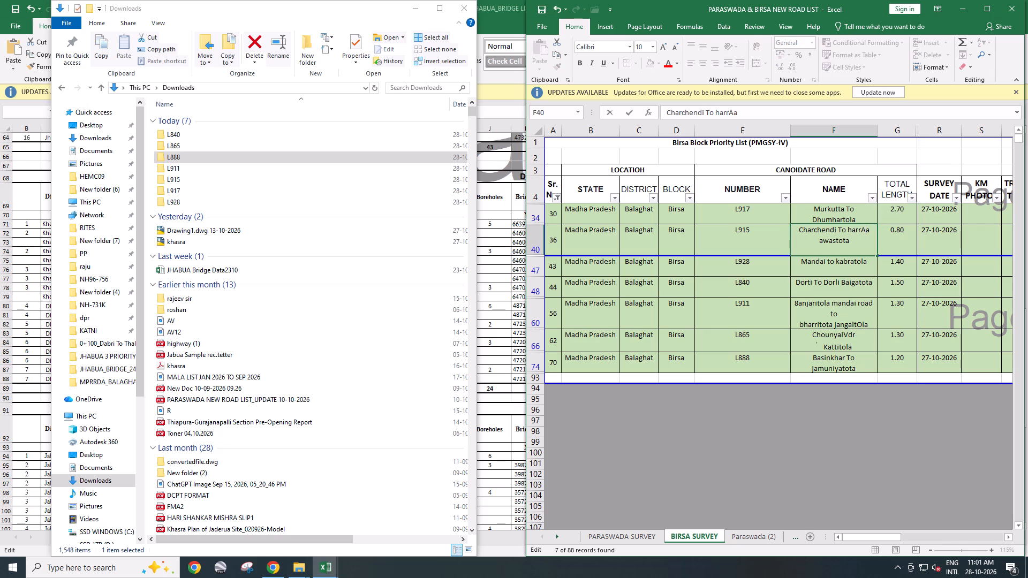
{"action": "key", "text": "BackSpace"}
{"action": "key", "text": "shift+a"}
{"action": "key", "text": "shift+t"}
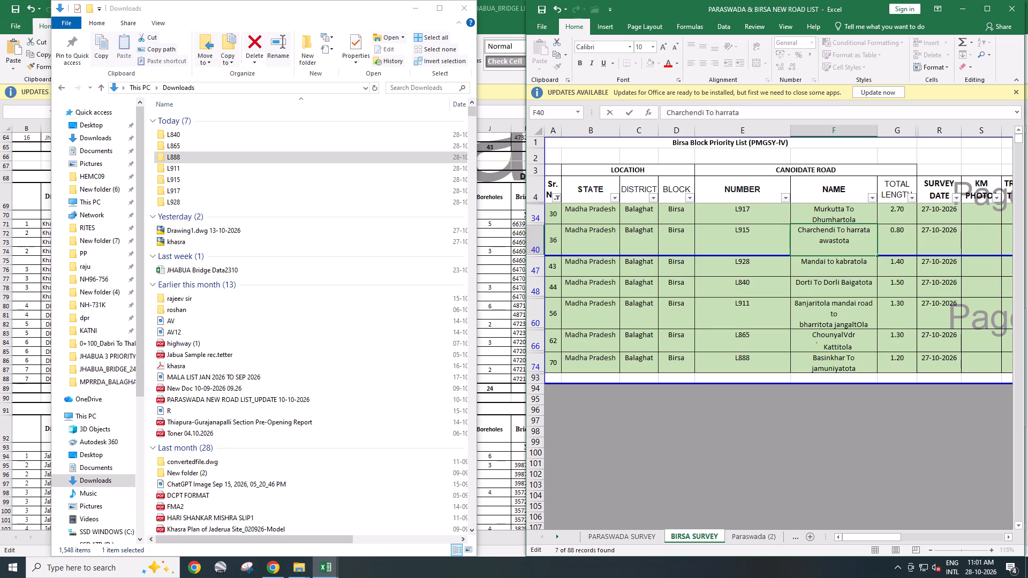
{"action": "type", "text": "ol"}
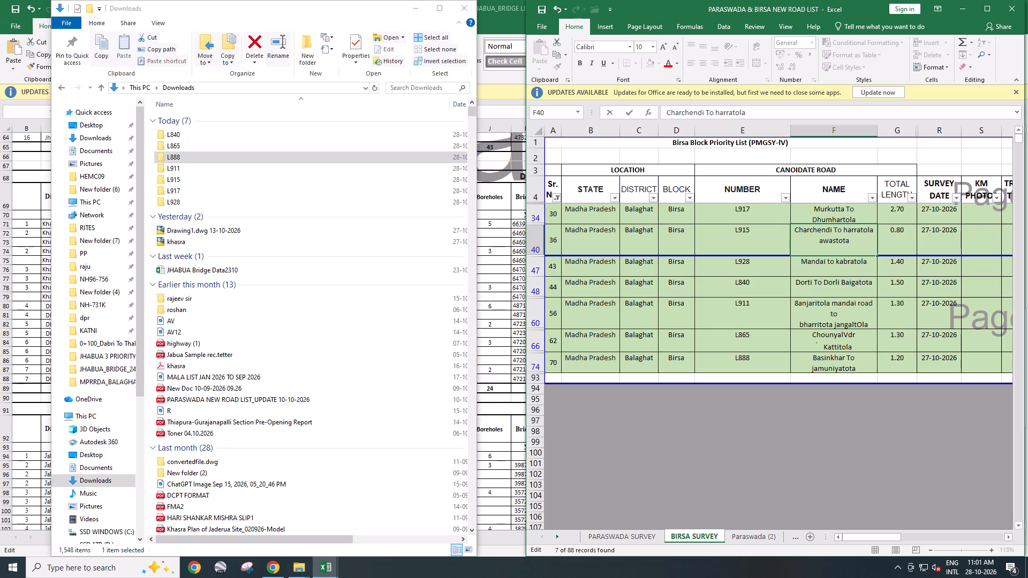
{"action": "left_click", "coordinate": [849, 235]}
{"action": "left_click", "coordinate": [845, 230]}
{"action": "key", "text": "Delete"}
{"action": "key", "text": "h"}
Correct the second line of road 36's name to "Awastola" and save the workbook.
{"action": "left_click", "coordinate": [846, 239]}
{"action": "key", "text": "BackSpace"}
{"action": "key", "text": "shift+l"}
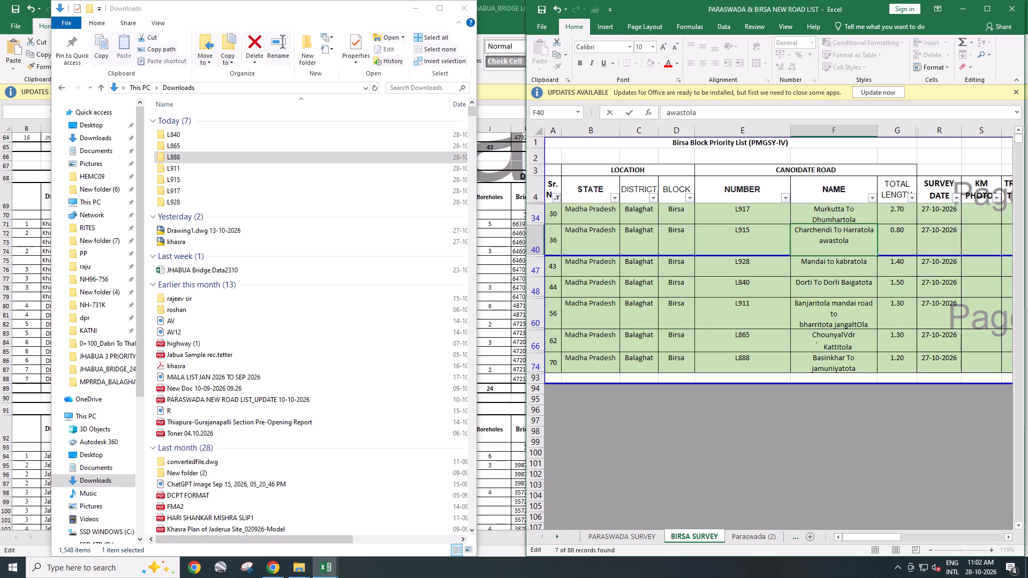
{"action": "left_click", "coordinate": [825, 240]}
{"action": "key", "text": "BackSpace"}
{"action": "key", "text": "a"}
{"action": "key", "text": "ctrl+s"}
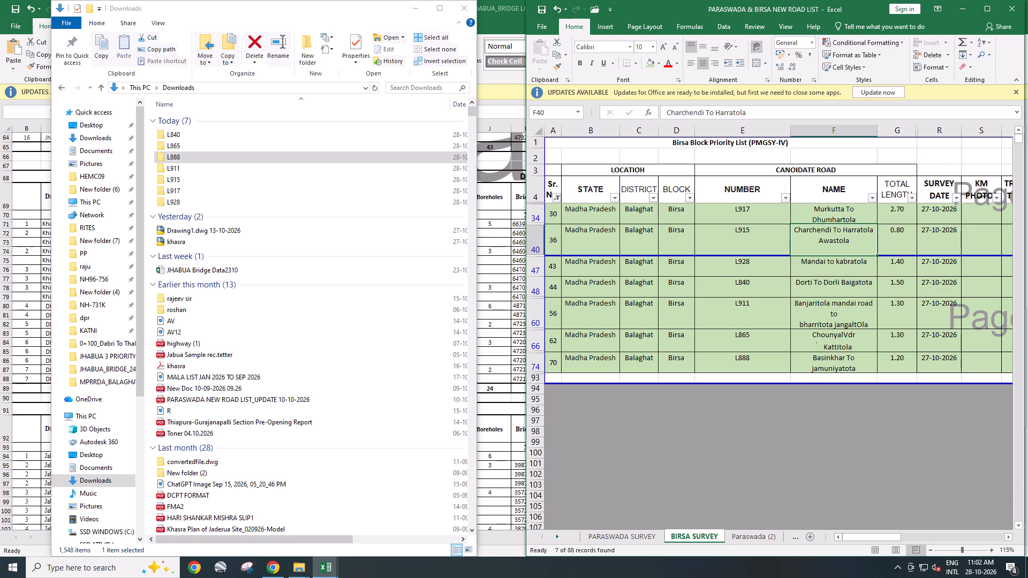
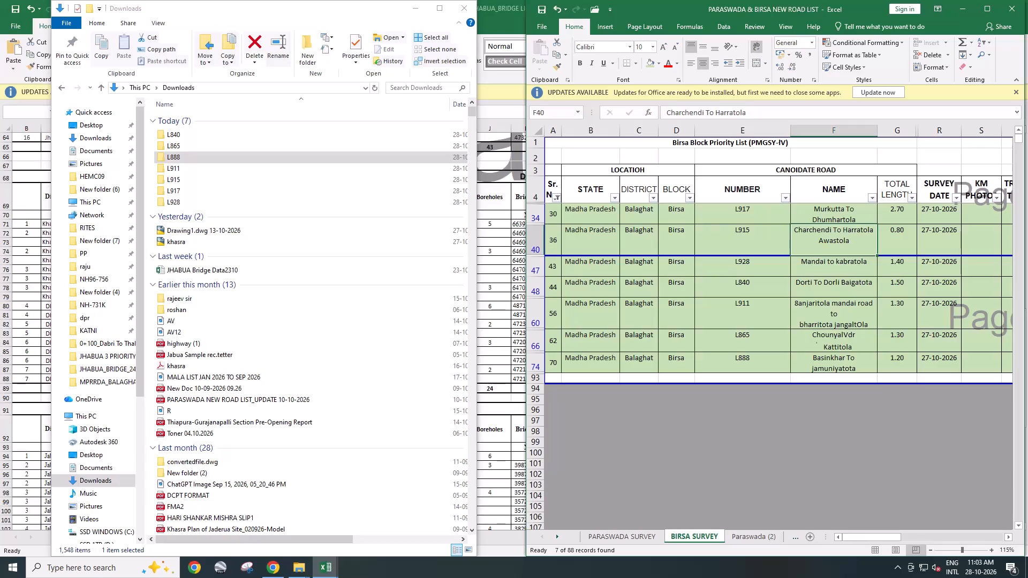
Select the name cell of road 43 (L928), "Mandai to kabratola", in the Birsa list.
{"action": "left_click", "coordinate": [838, 267]}
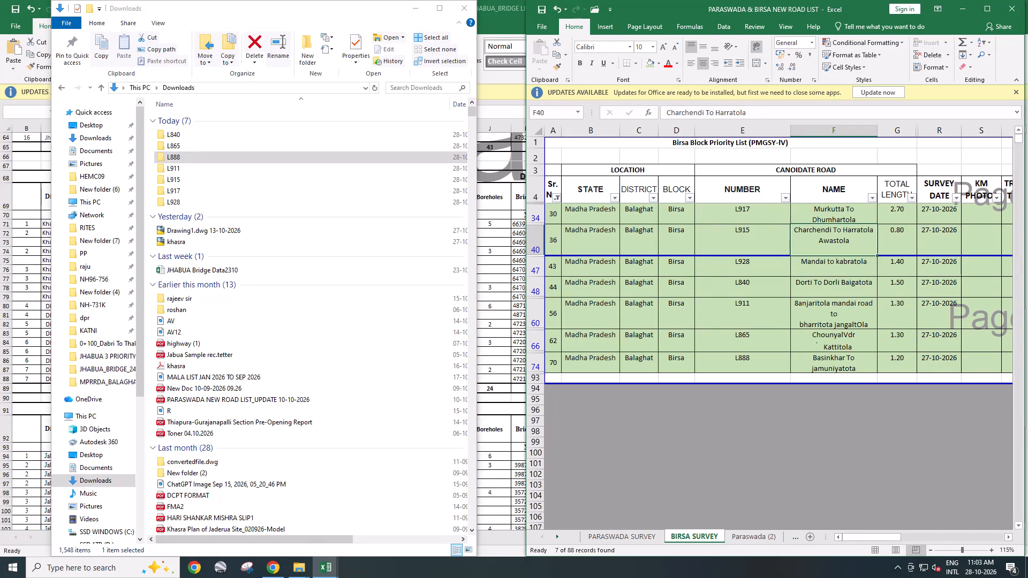
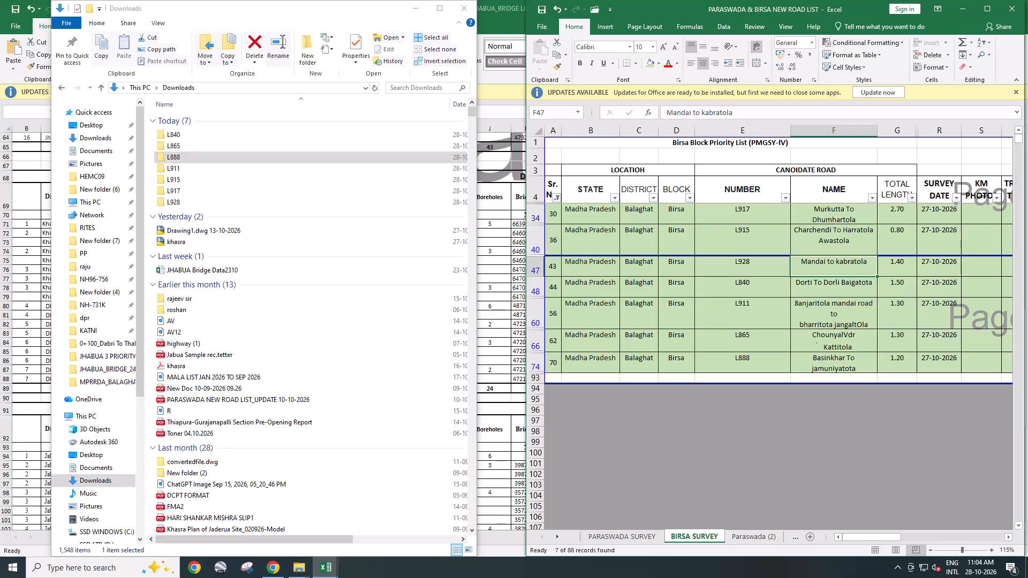
Rename the L917 folder as L917_Murkutta To Dhumhartola, reusing the road name from the Birsa list.
{"action": "left_click", "coordinate": [829, 214]}
{"action": "left_click_drag", "start_coordinate": [761, 113], "coordinate": [643, 102]}
{"action": "key", "text": "ctrl+c"}
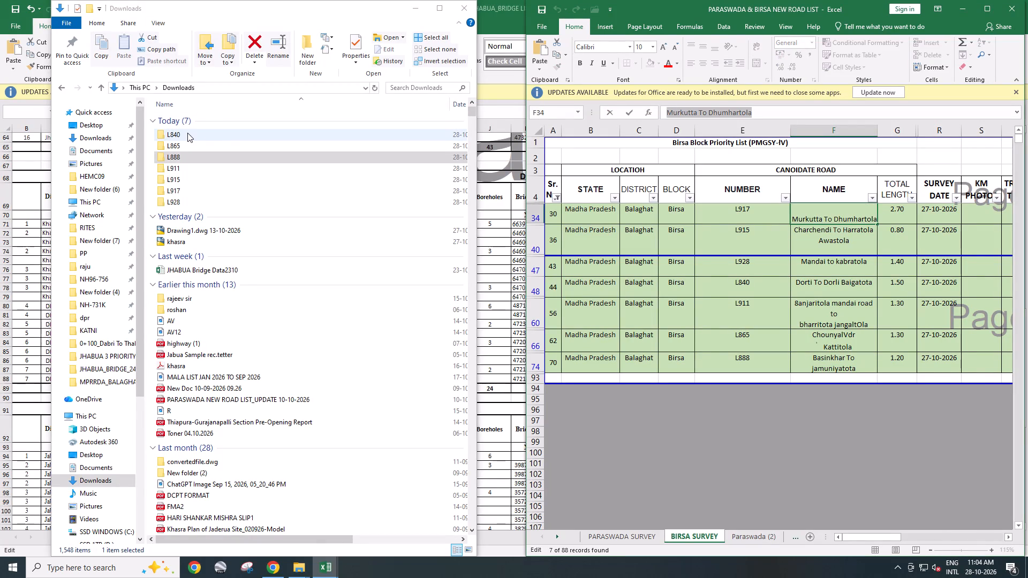
{"action": "left_click", "coordinate": [183, 192]}
{"action": "key", "text": "F2"}
{"action": "left_click", "coordinate": [183, 192]}
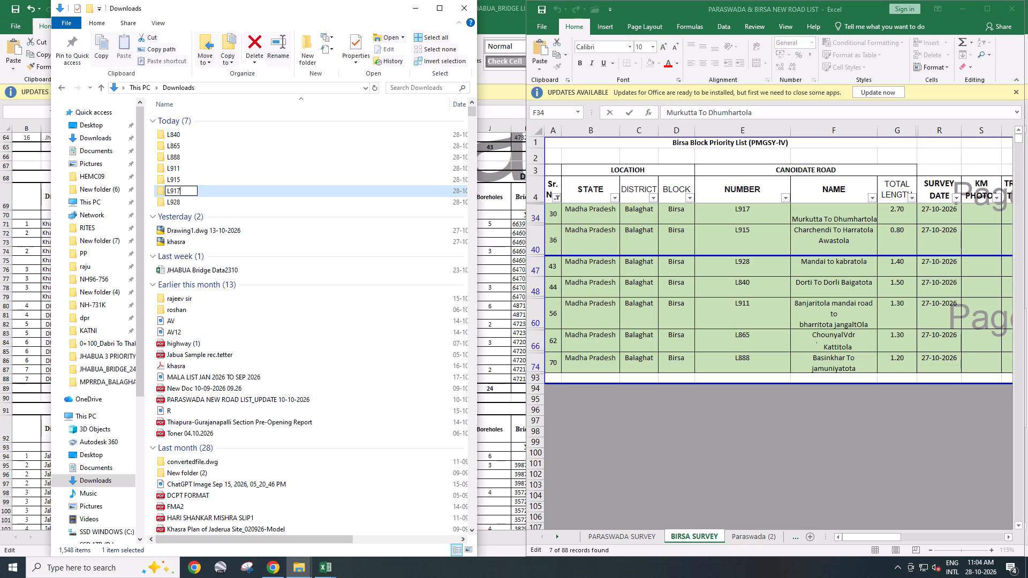
{"action": "key", "text": "shift+underscore"}
{"action": "key", "text": "ctrl+v"}
{"action": "left_click", "coordinate": [198, 228]}
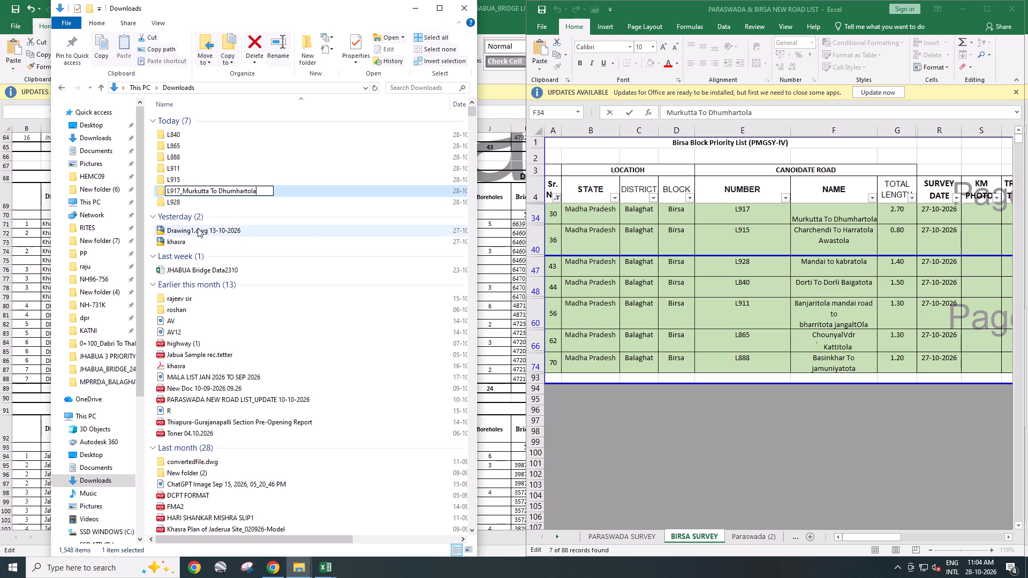
Put road L915's two-line name on one line in the Birsa list: Charchendi To Harratola Awastola.
{"action": "left_click", "coordinate": [848, 234]}
{"action": "left_click", "coordinate": [837, 233]}
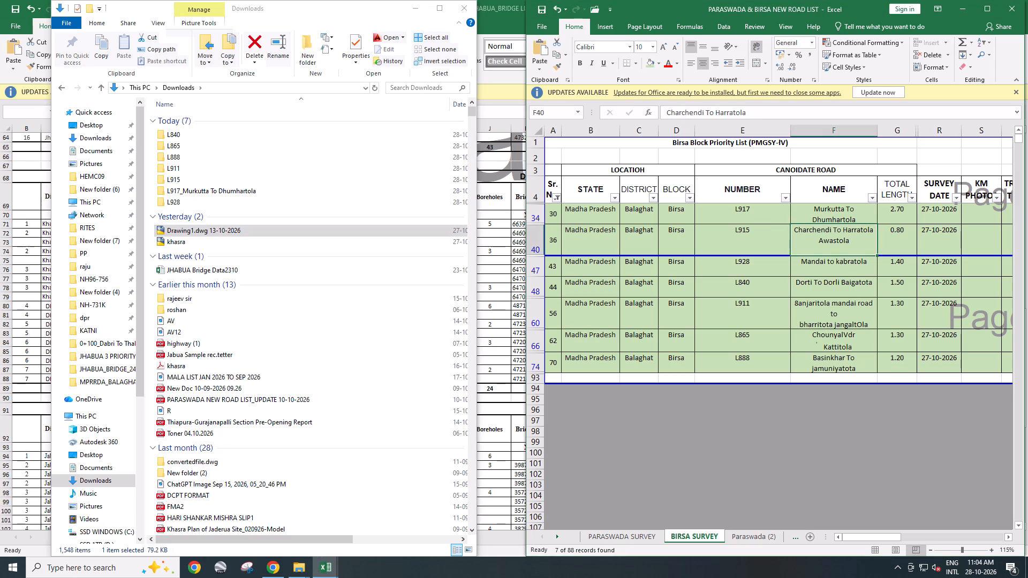
{"action": "double_click", "coordinate": [853, 239]}
{"action": "left_click_drag", "start_coordinate": [856, 241], "coordinate": [817, 241]}
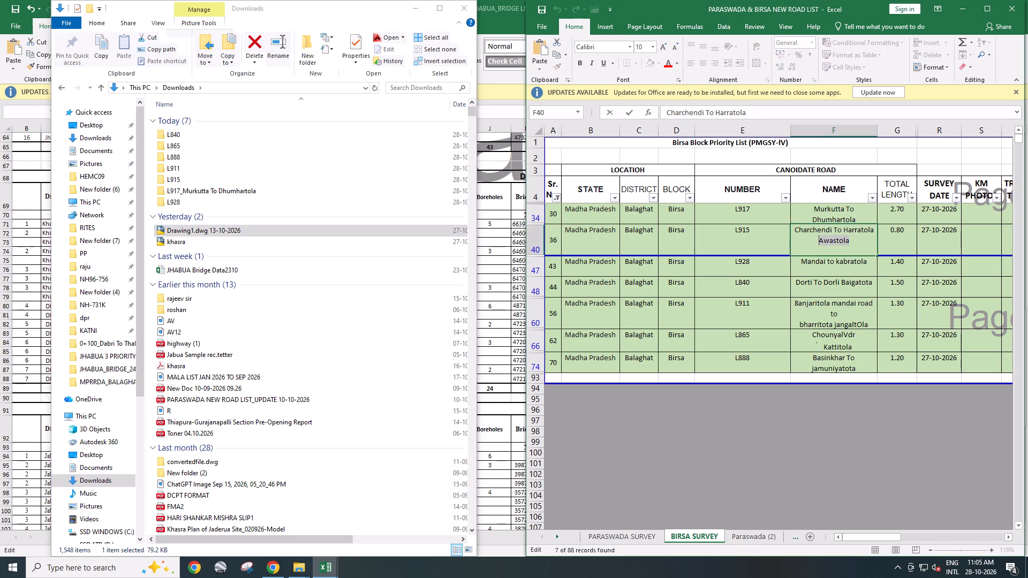
{"action": "left_click_drag", "start_coordinate": [817, 241], "coordinate": [810, 241]}
{"action": "key", "text": "ctrl+x"}
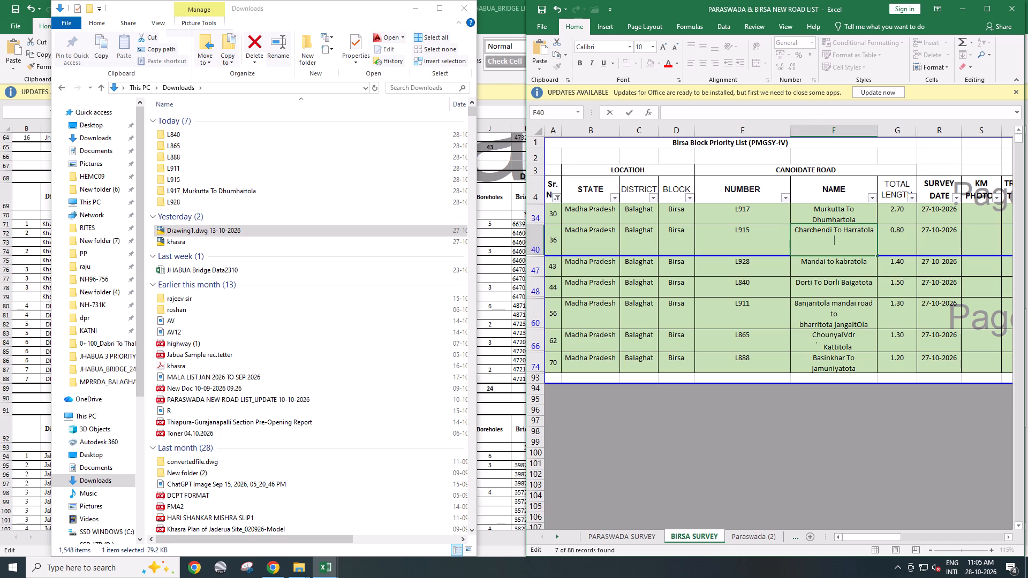
{"action": "left_click", "coordinate": [841, 260]}
{"action": "left_click", "coordinate": [845, 235]}
{"action": "left_click", "coordinate": [755, 116]}
{"action": "key", "text": "space"}
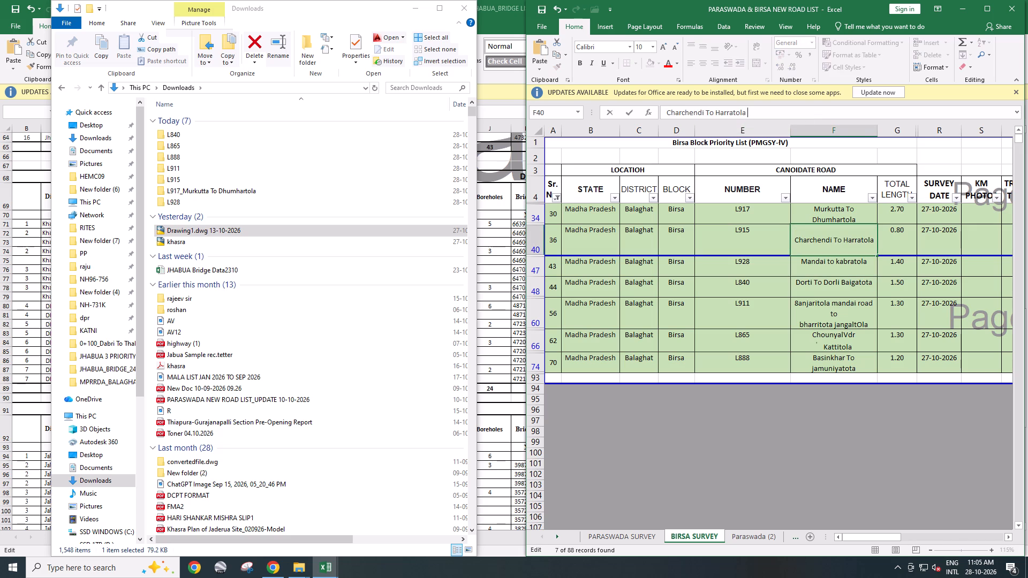
{"action": "key", "text": "ctrl+v"}
{"action": "left_click", "coordinate": [801, 279]}
Rename the L915 folder as L915_Charchendi To Harratola Awastola, reusing the road name from the Birsa list.
{"action": "left_click", "coordinate": [831, 243]}
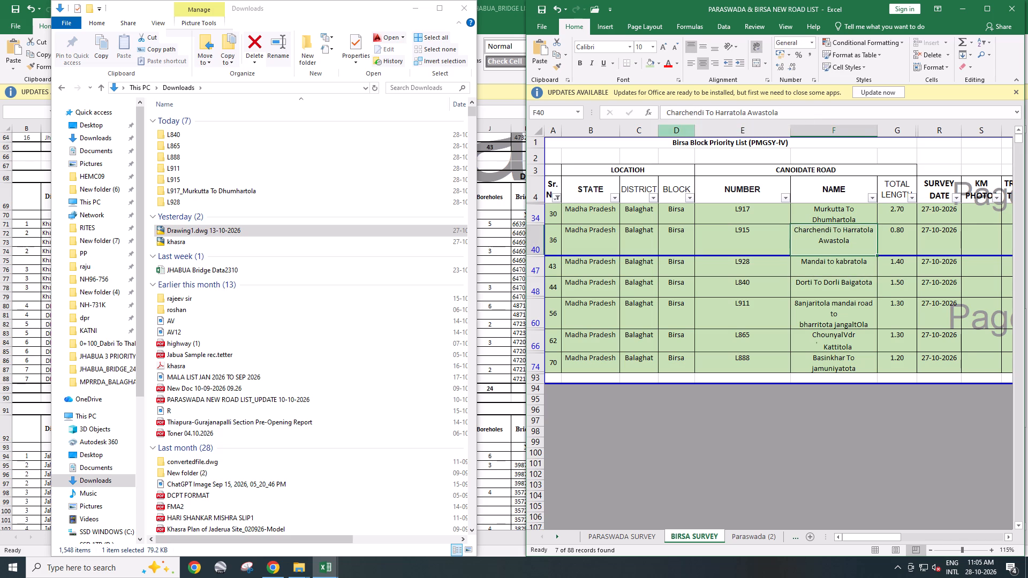
{"action": "left_click_drag", "start_coordinate": [791, 116], "coordinate": [577, 106]}
{"action": "key", "text": "ctrl+c"}
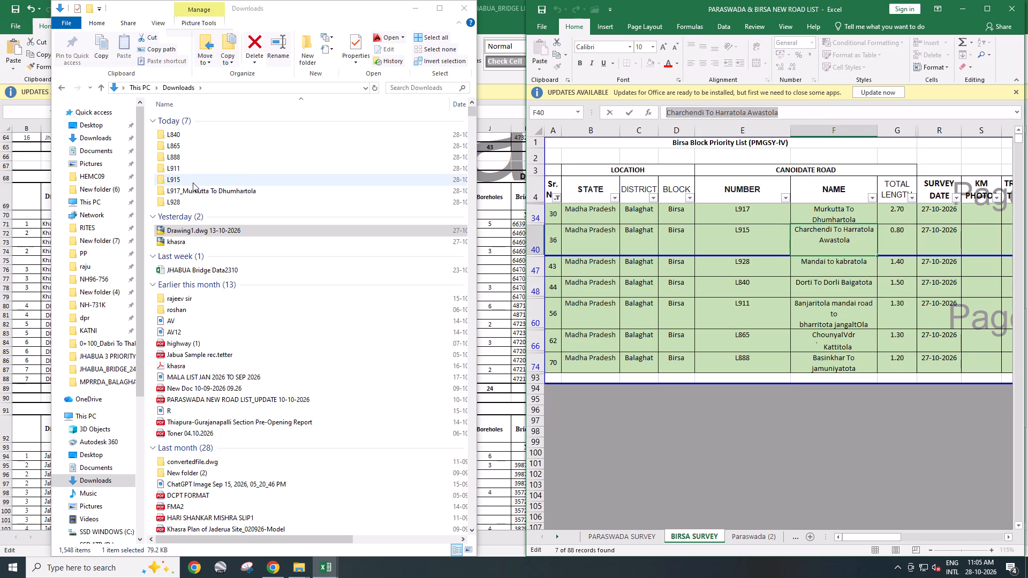
{"action": "left_click", "coordinate": [186, 184]}
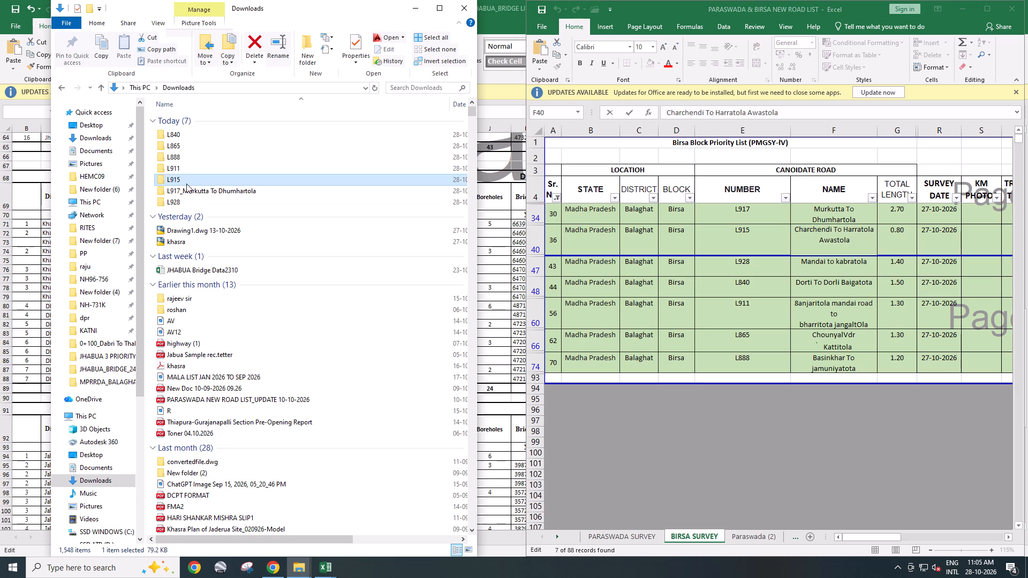
{"action": "key", "text": "F2"}
{"action": "left_click", "coordinate": [186, 183]}
{"action": "key", "text": "shift+underscore"}
{"action": "key", "text": "ctrl+v"}
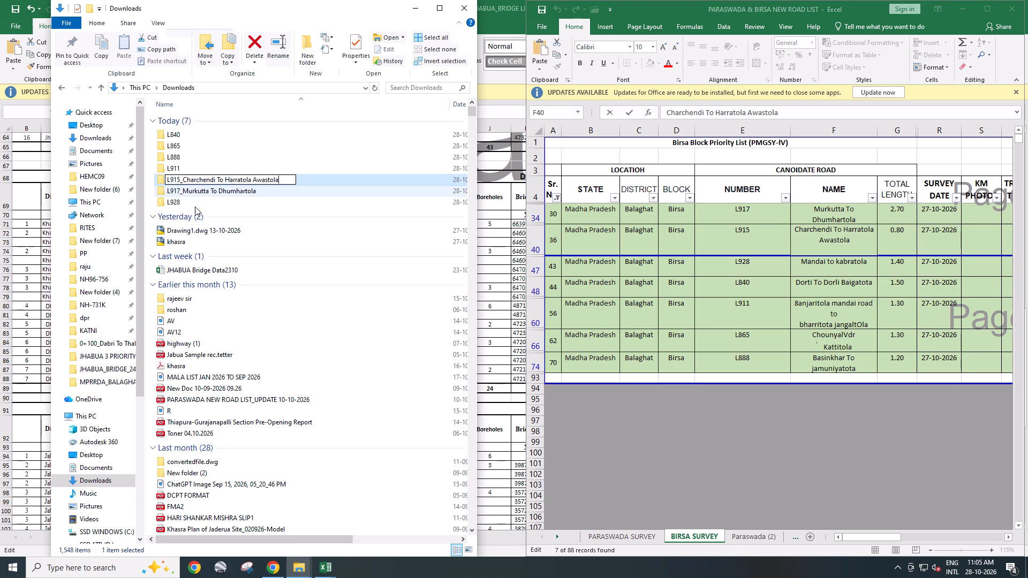
{"action": "left_click", "coordinate": [196, 231]}
Correct road L928's name in the Birsa list to Mandai to Kabratola, with a capital K.
{"action": "left_click", "coordinate": [847, 261]}
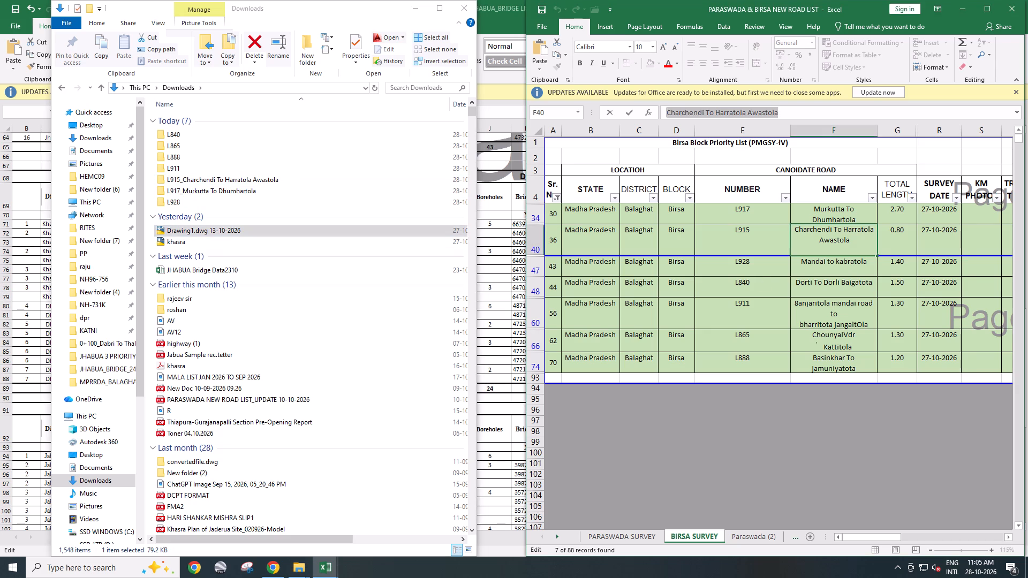
{"action": "left_click", "coordinate": [825, 264]}
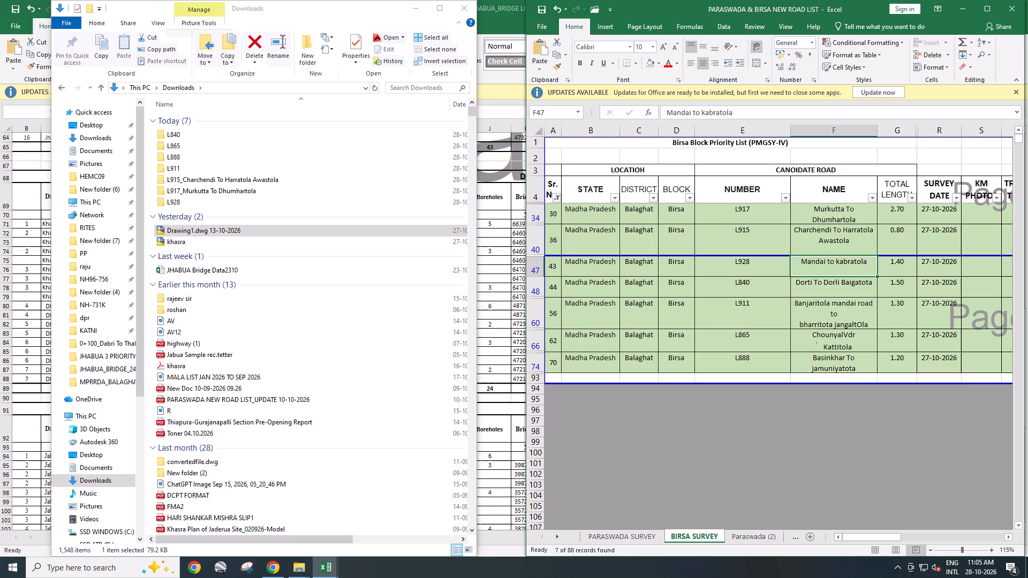
{"action": "double_click", "coordinate": [841, 262]}
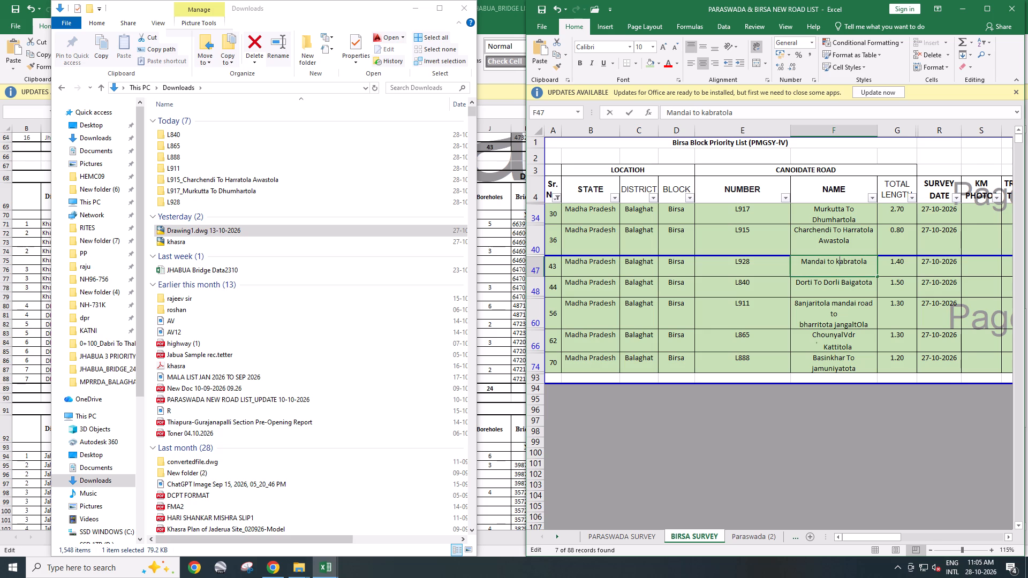
{"action": "key", "text": "BackSpace"}
{"action": "key", "text": "k"}
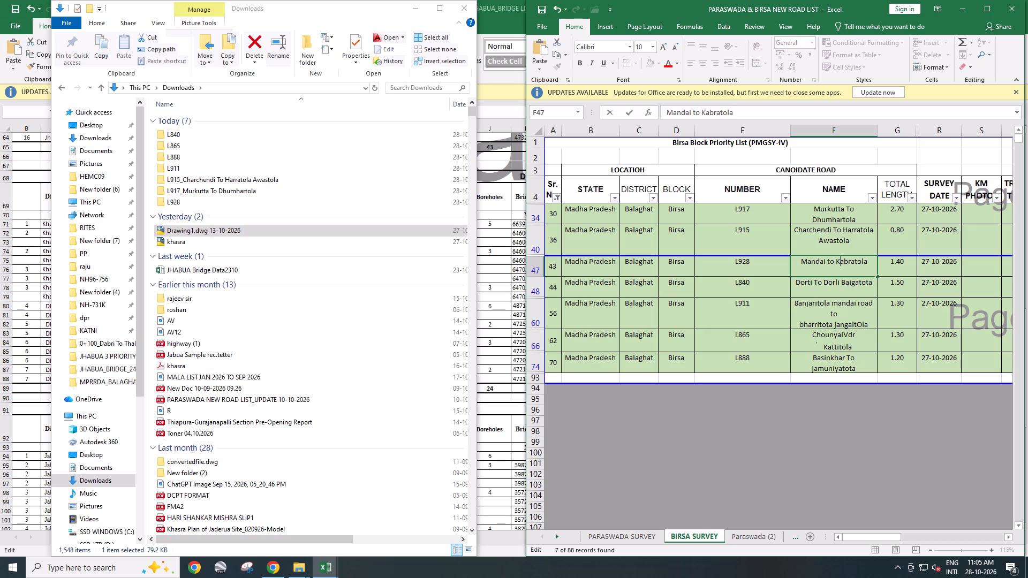
{"action": "left_click", "coordinate": [860, 290]}
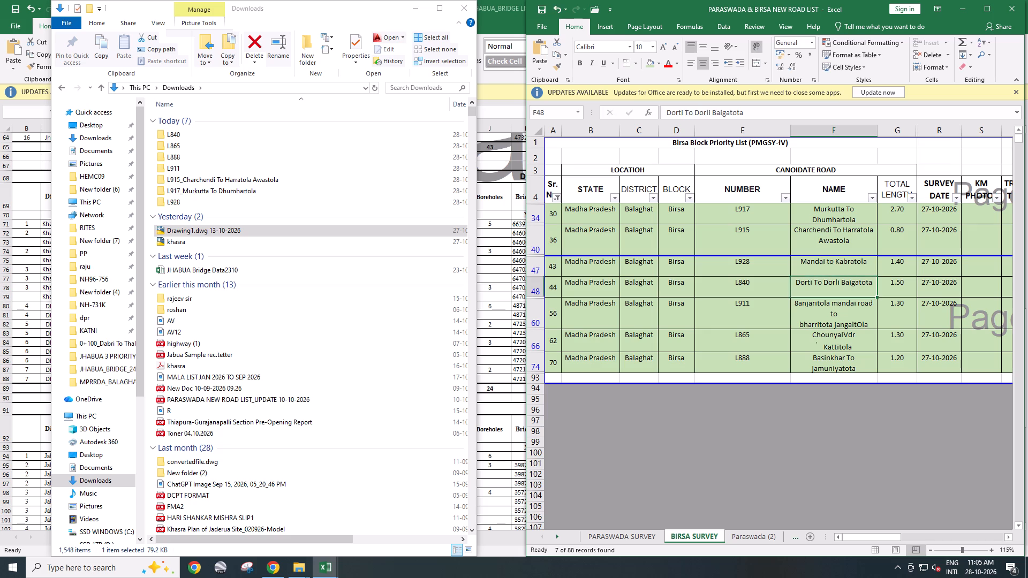
Rename the L928 folder as L928_Mandai to Kabratola, reusing the corrected road name from the list.
{"action": "double_click", "coordinate": [872, 262]}
{"action": "left_click_drag", "start_coordinate": [872, 262], "coordinate": [763, 262]}
{"action": "key", "text": "ctrl+c"}
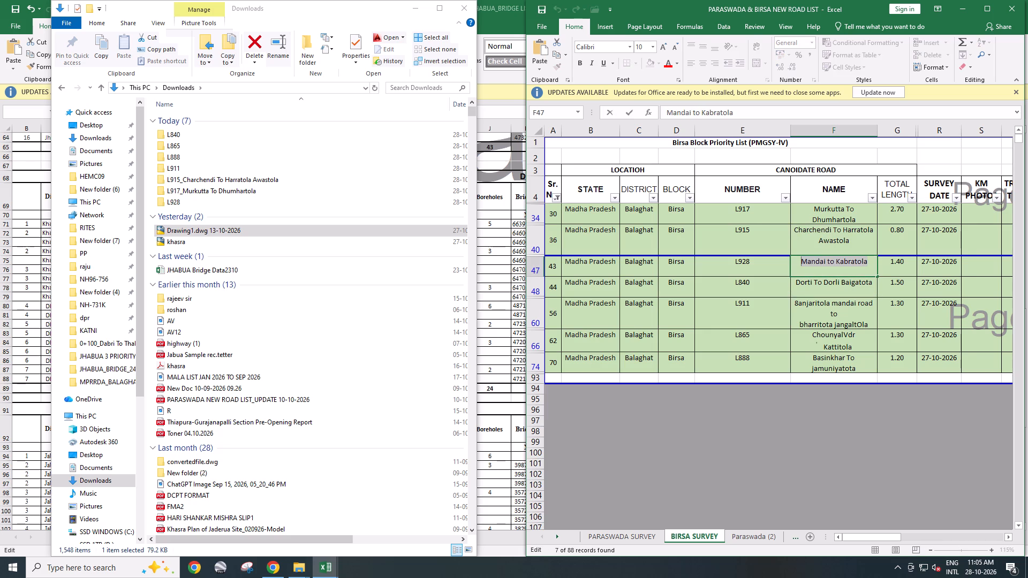
{"action": "left_click", "coordinate": [187, 202]}
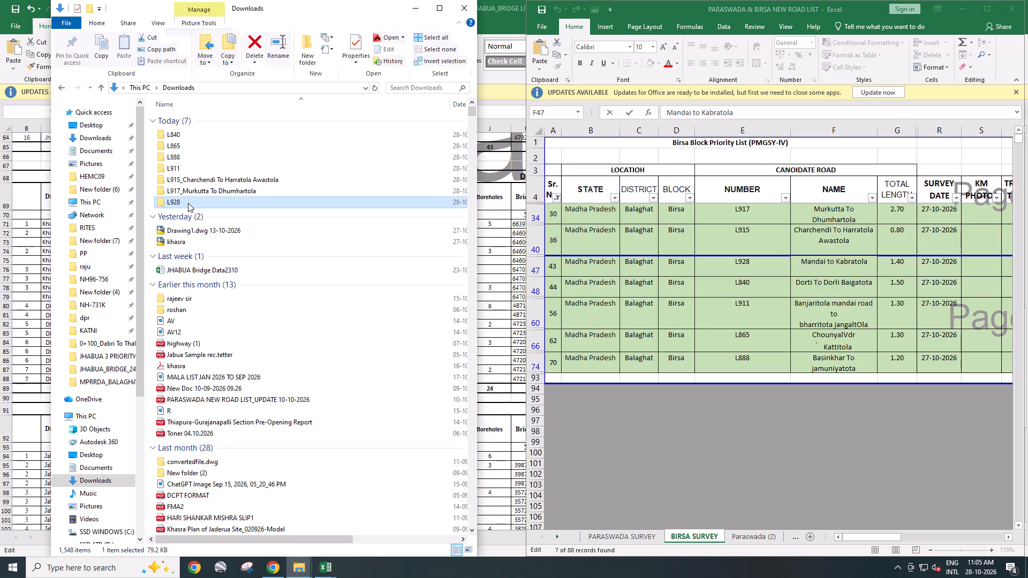
{"action": "key", "text": "F2"}
{"action": "left_click", "coordinate": [187, 203]}
{"action": "key", "text": "shift+underscore"}
{"action": "key", "text": "ctrl+v"}
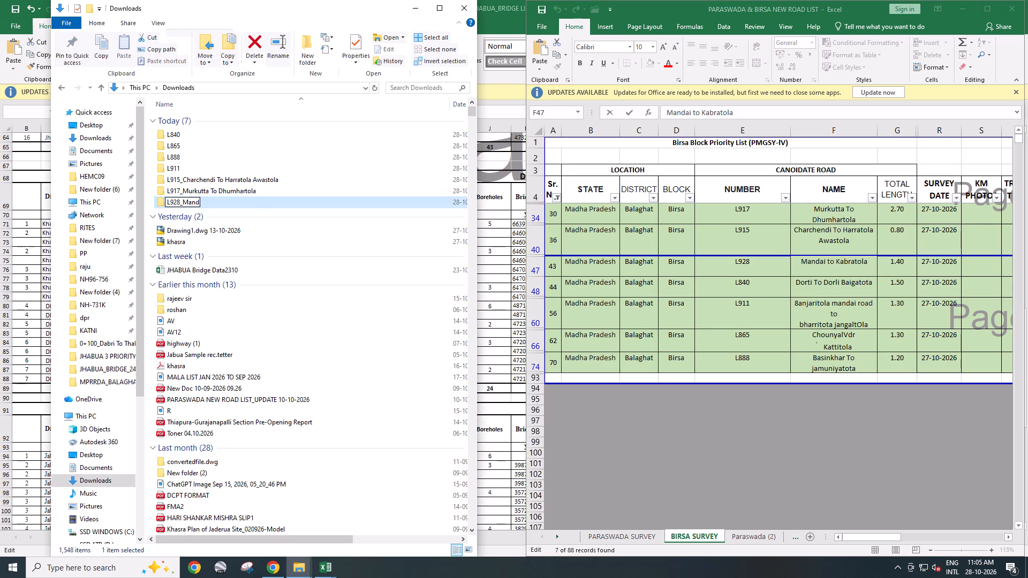
{"action": "left_click", "coordinate": [802, 293]}
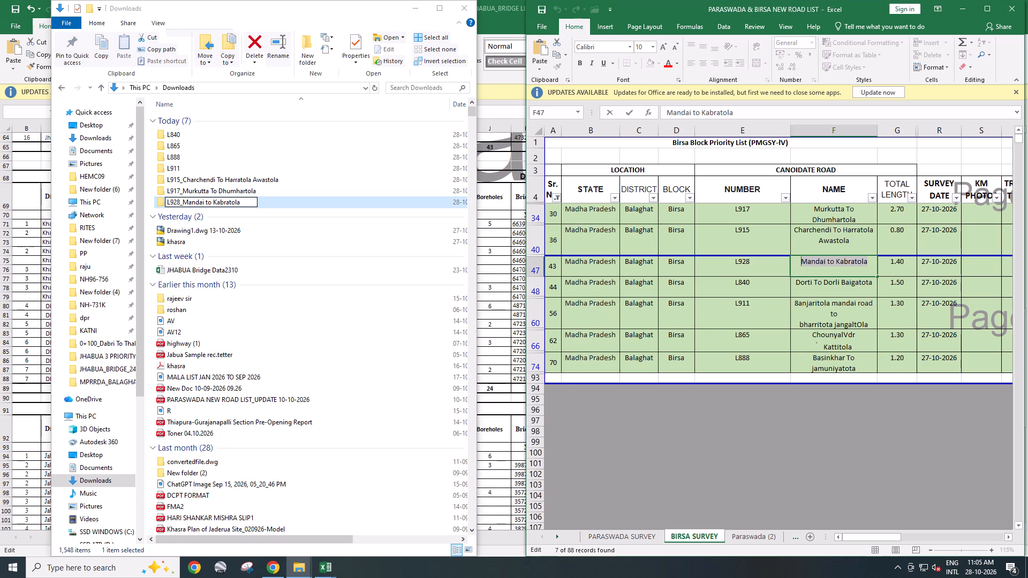
Correct road L840's name in the Birsa list to Dorli To Dorli Baigatola.
{"action": "left_click", "coordinate": [811, 290]}
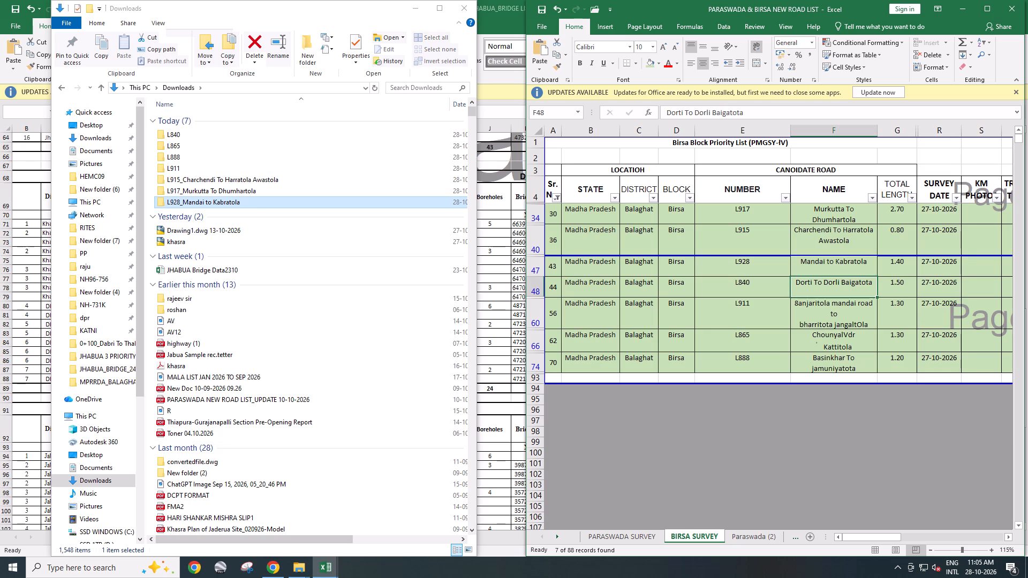
{"action": "double_click", "coordinate": [810, 280]}
{"action": "key", "text": "BackSpace"}
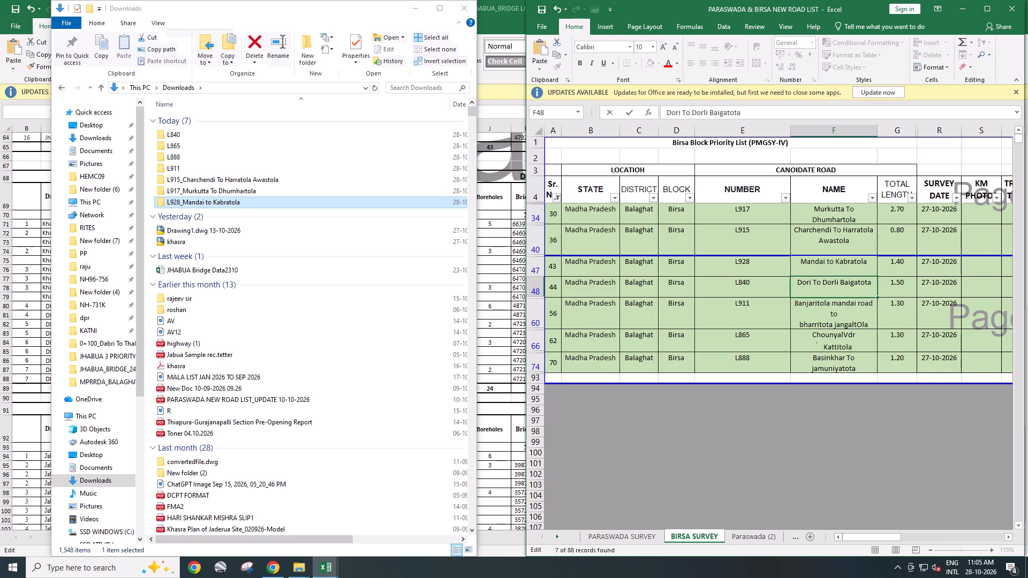
{"action": "key", "text": "shift+l"}
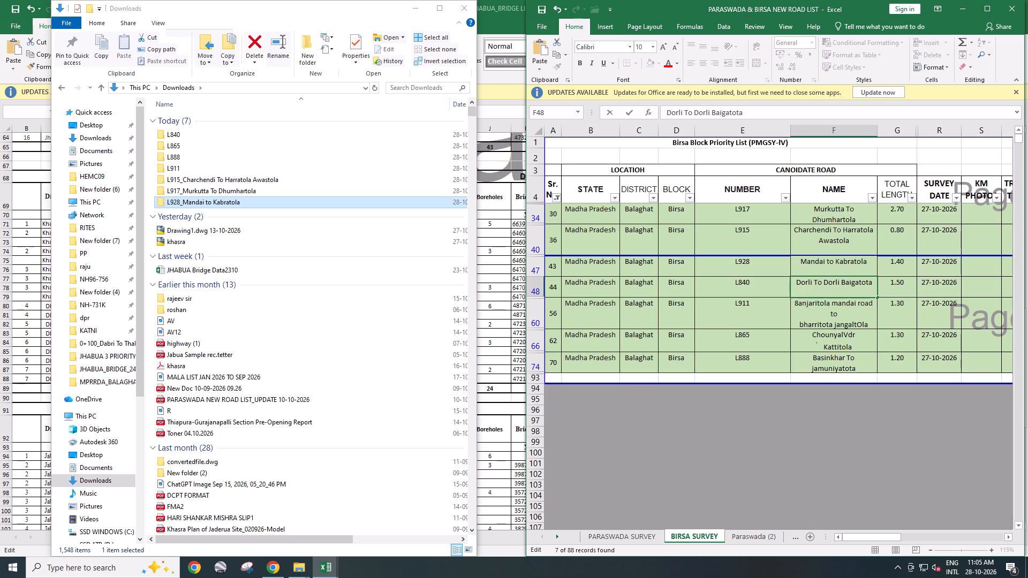
{"action": "left_click", "coordinate": [870, 283]}
{"action": "key", "text": "BackSpace"}
{"action": "key", "text": "shift+l"}
Rename the L840 folder as L840_Dorli To Dorli Baigatola, reusing the corrected road name from the list.
{"action": "left_click_drag", "start_coordinate": [878, 284], "coordinate": [826, 284]}
{"action": "left_click", "coordinate": [838, 285]}
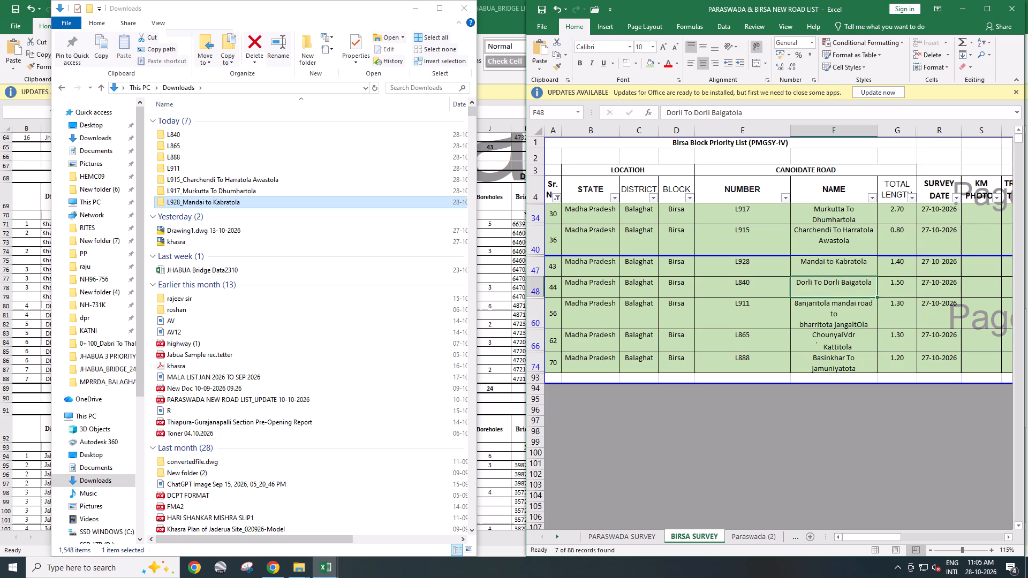
{"action": "double_click", "coordinate": [874, 279]}
{"action": "left_click_drag", "start_coordinate": [874, 280], "coordinate": [792, 279]}
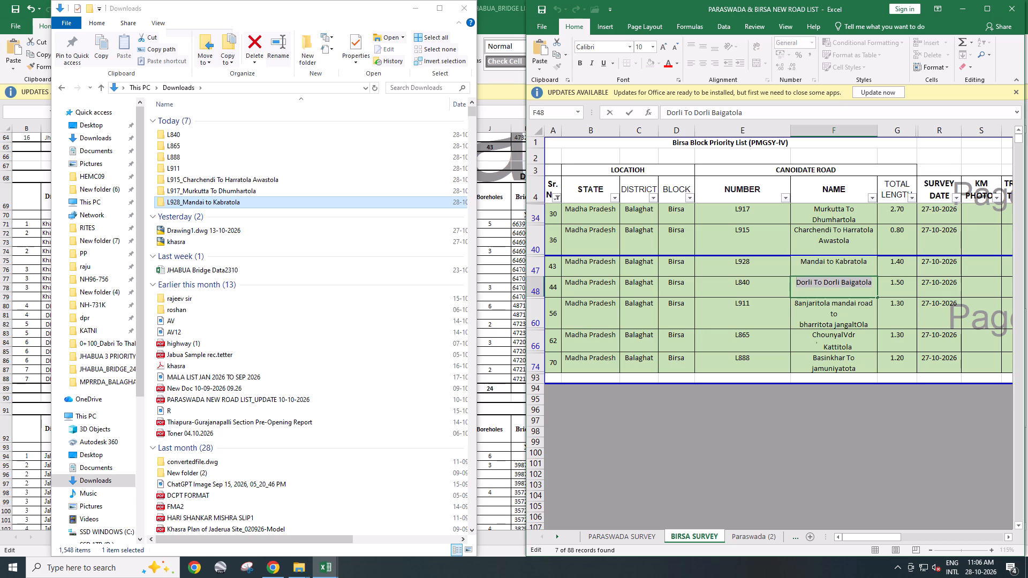
{"action": "key", "text": "ctrl+c"}
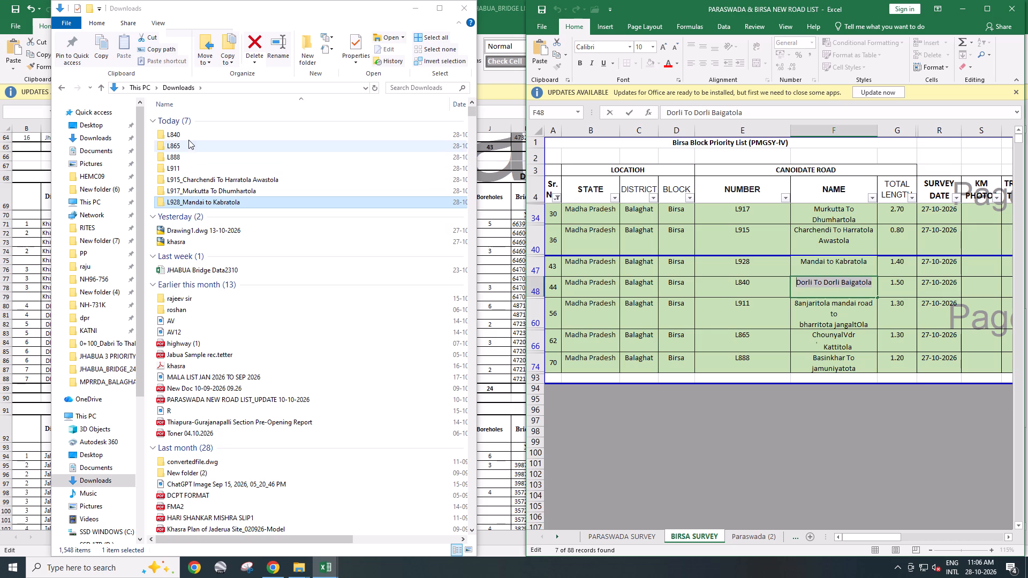
{"action": "left_click", "coordinate": [188, 139]}
{"action": "key", "text": "F2"}
{"action": "left_click", "coordinate": [188, 136]}
{"action": "key", "text": "shift+underscore"}
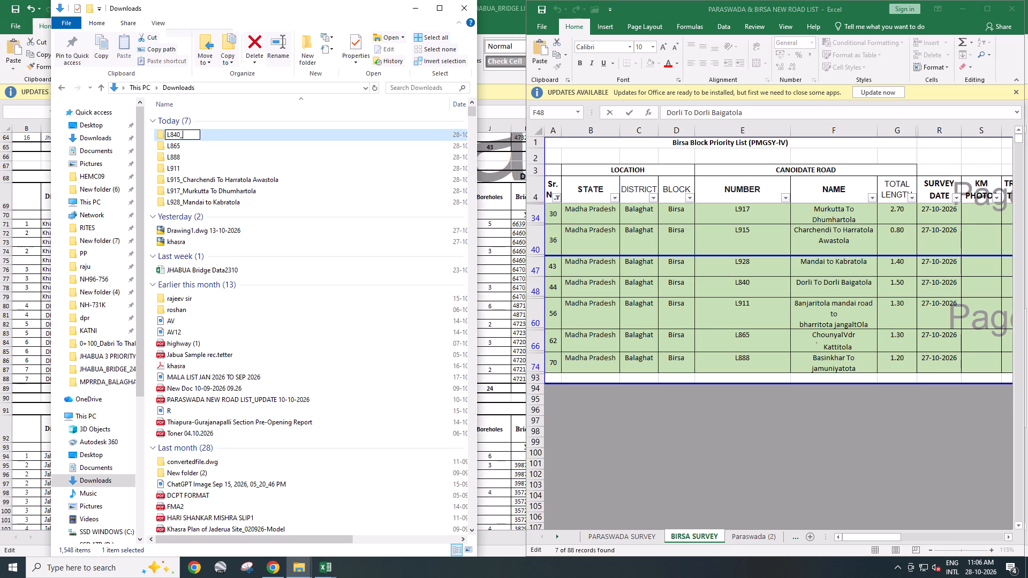
{"action": "key", "text": "ctrl+v"}
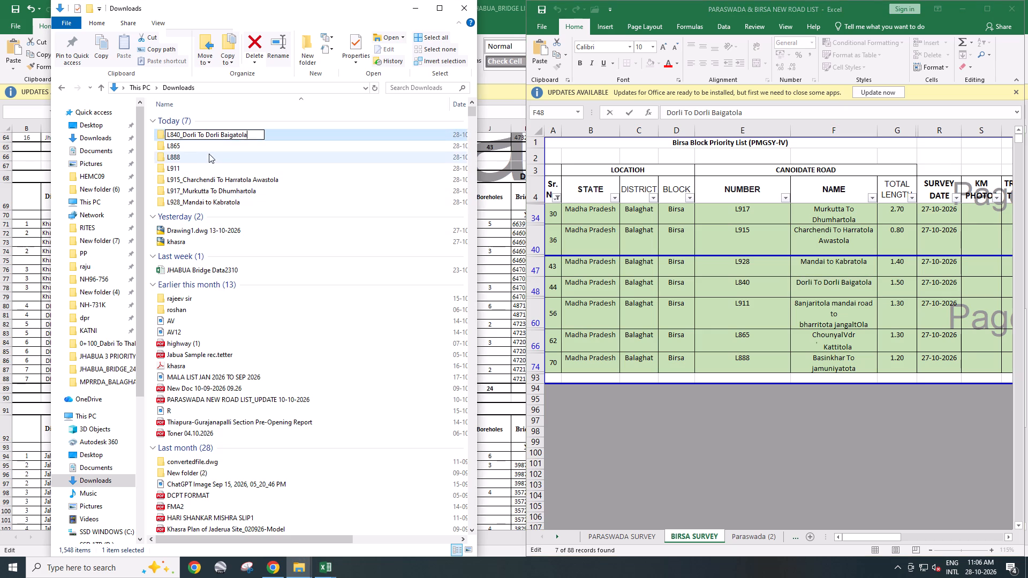
{"action": "left_click", "coordinate": [824, 303]}
Correct the first line of road L911's name in the Birsa list to Banjaritola Mandai road to, capitalizing Banjaritola and Mandai.
{"action": "left_click", "coordinate": [832, 315]}
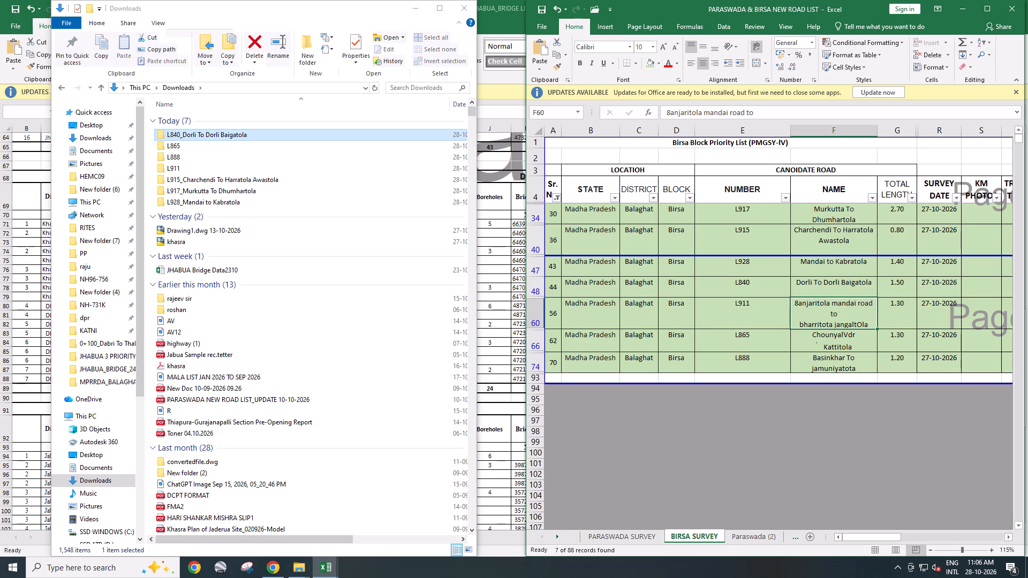
{"action": "double_click", "coordinate": [798, 302]}
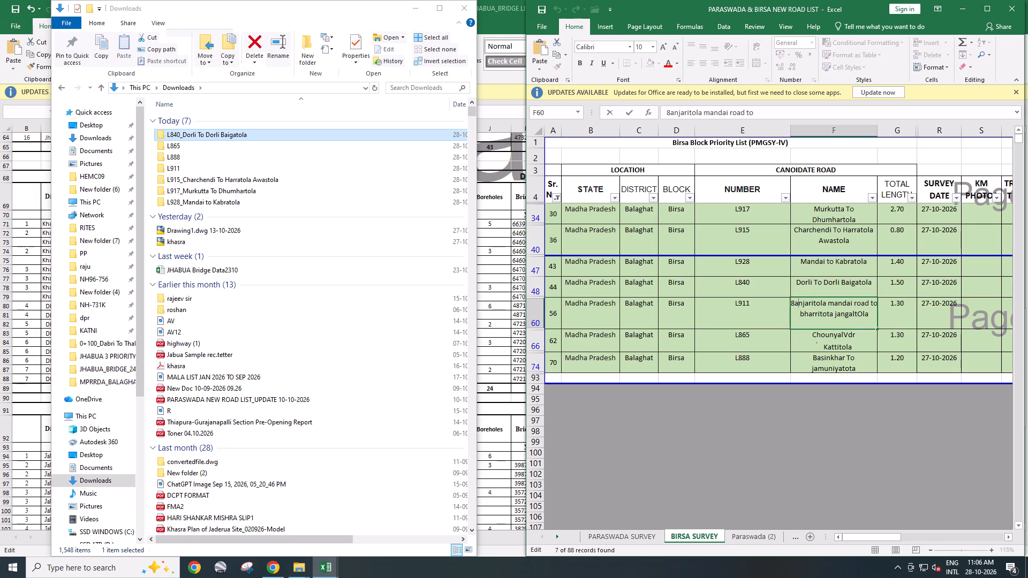
{"action": "key", "text": "Left"}
{"action": "key", "text": "BackSpace"}
{"action": "key", "text": "b"}
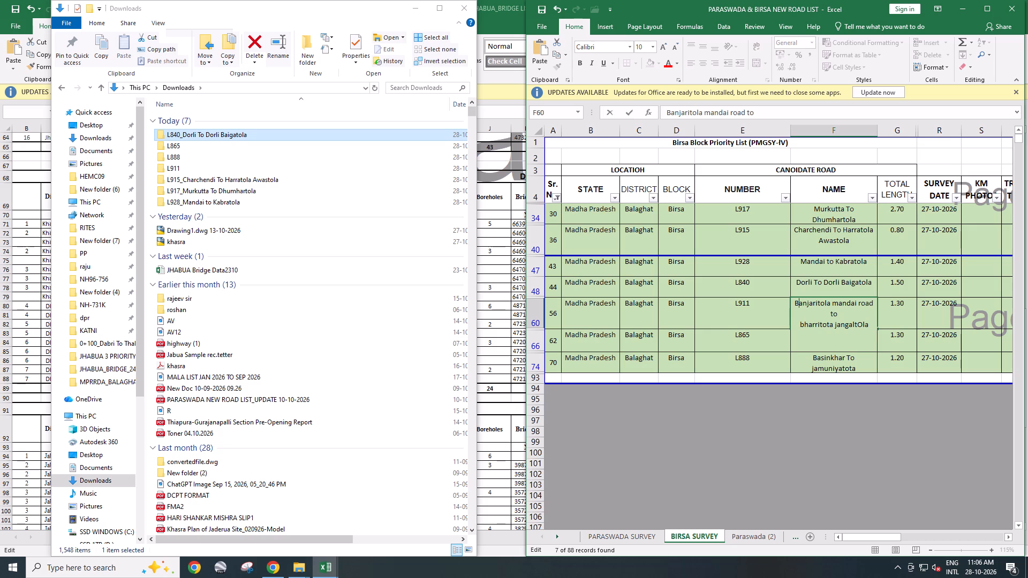
{"action": "left_click", "coordinate": [837, 304]}
{"action": "key", "text": "BackSpace"}
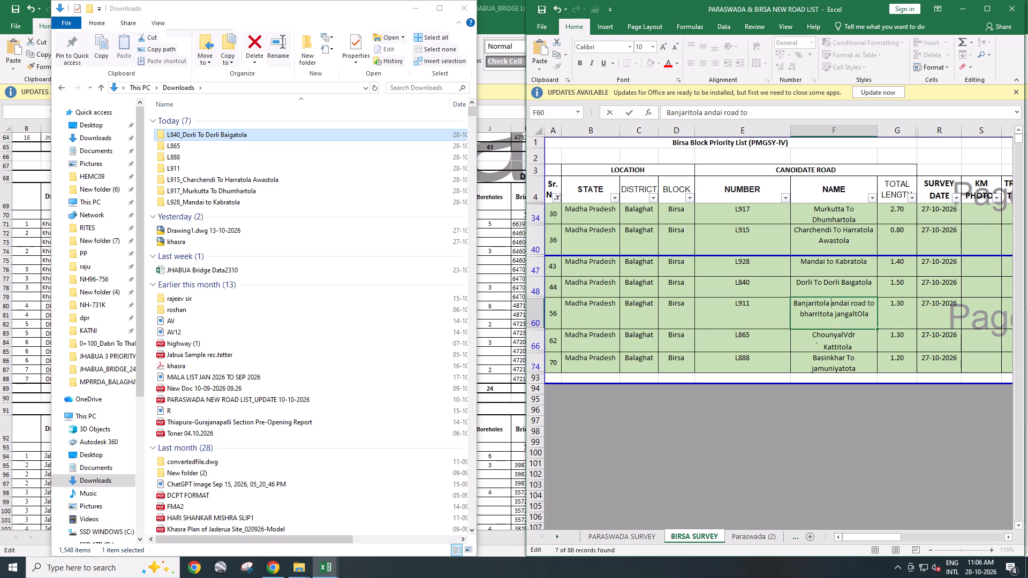
{"action": "key", "text": "m"}
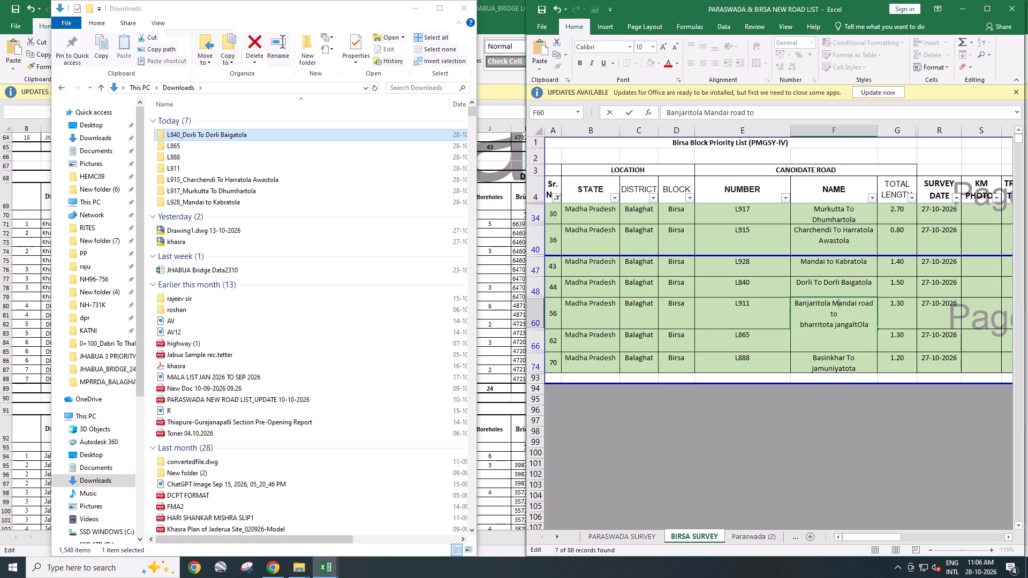
Correct the second line of road L911's name to Bharritola Jangaltola.
{"action": "left_click", "coordinate": [805, 326]}
{"action": "key", "text": "BackSpace"}
{"action": "key", "text": "b"}
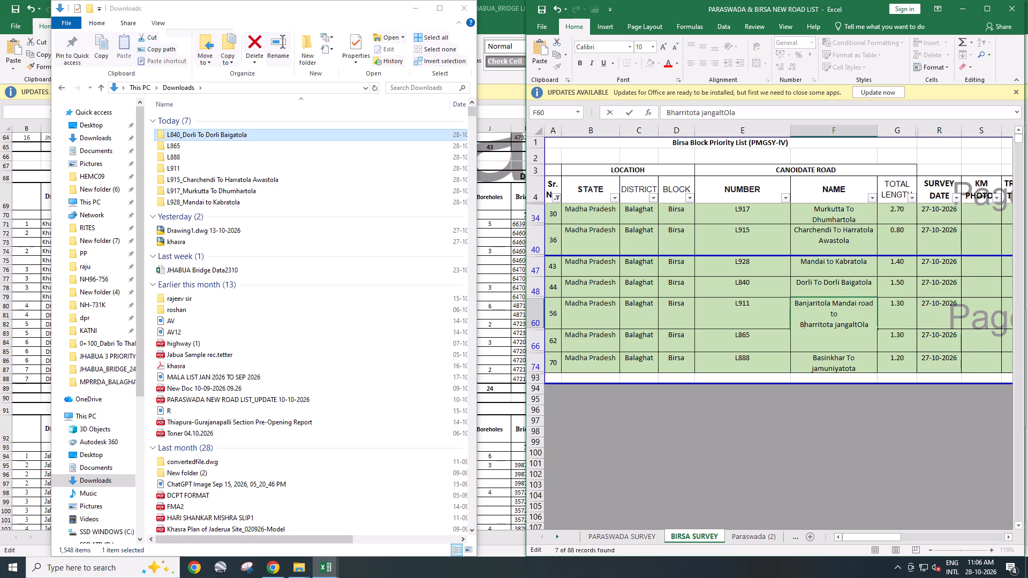
{"action": "left_click", "coordinate": [832, 326]}
{"action": "key", "text": "BackSpace"}
{"action": "key", "text": "BackSpace"}
{"action": "key", "text": "shift+l"}
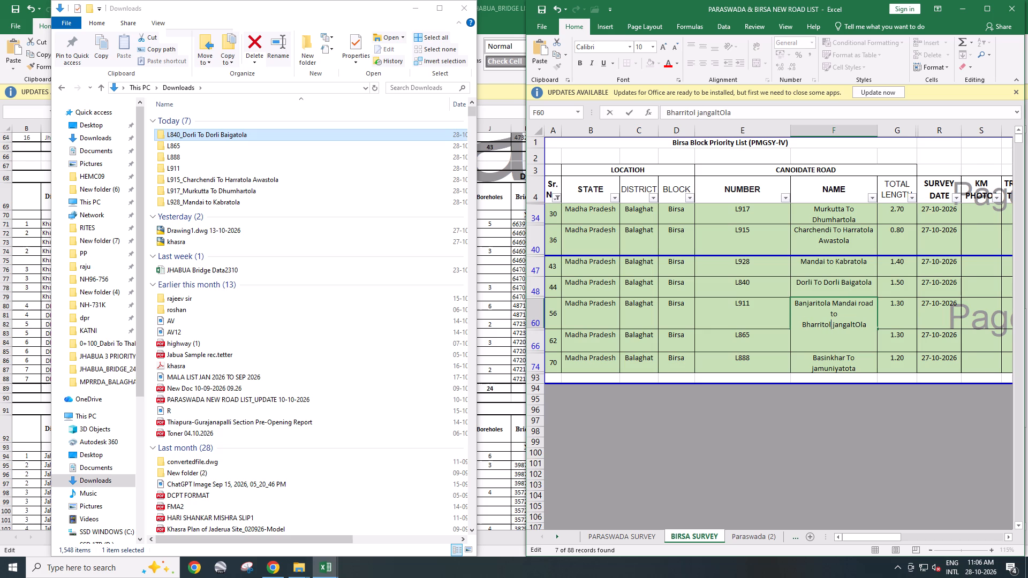
{"action": "key", "text": "shift+a"}
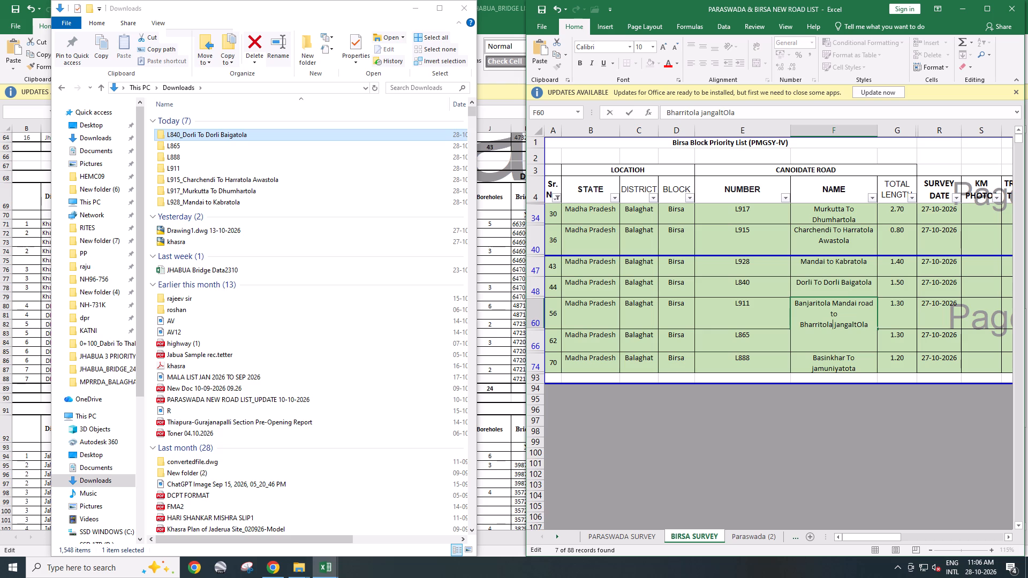
{"action": "left_click", "coordinate": [835, 327]}
{"action": "key", "text": "Delete"}
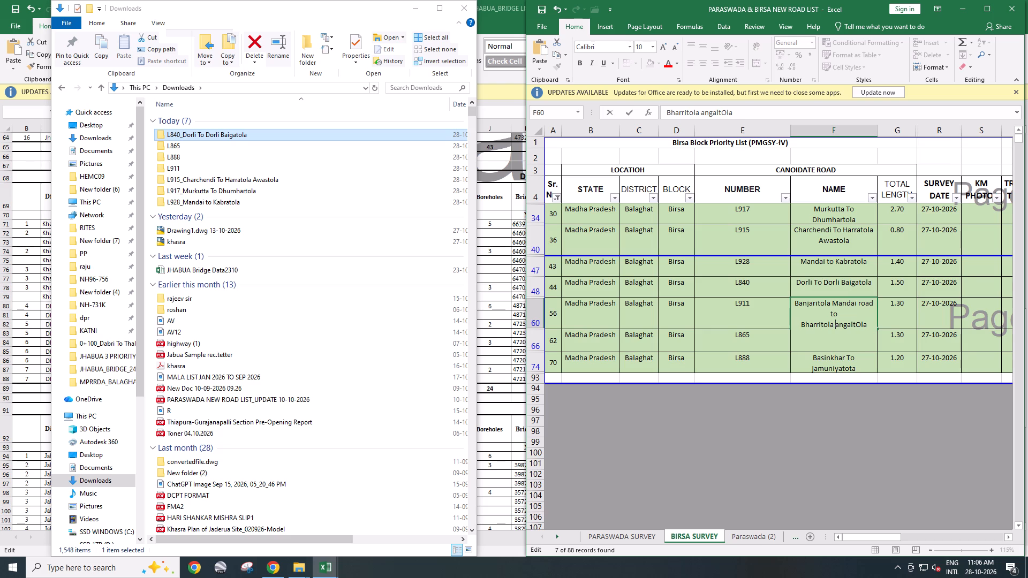
{"action": "key", "text": "j"}
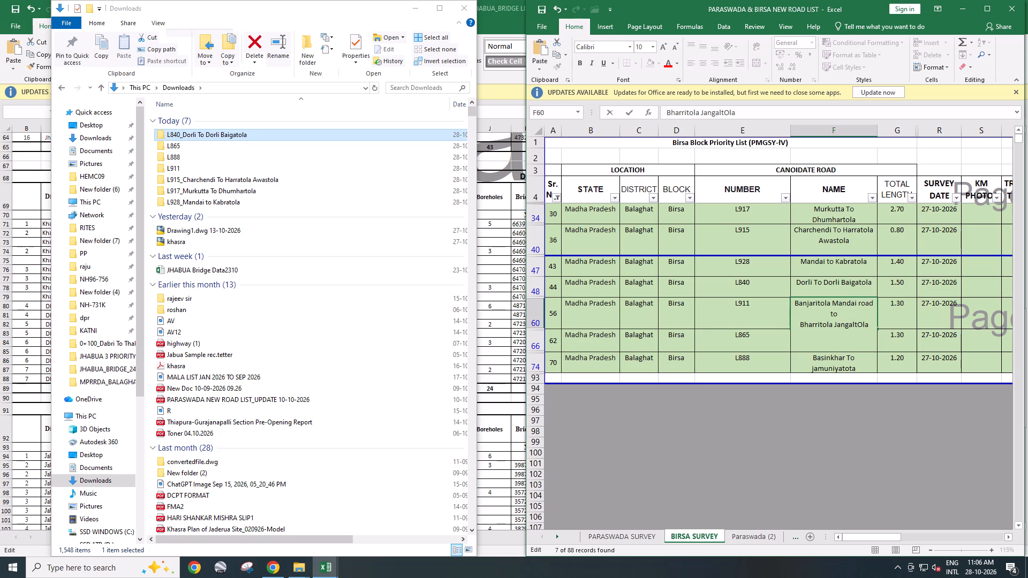
{"action": "left_click", "coordinate": [864, 325]}
{"action": "key", "text": "BackSpace"}
{"action": "key", "text": "shift+o"}
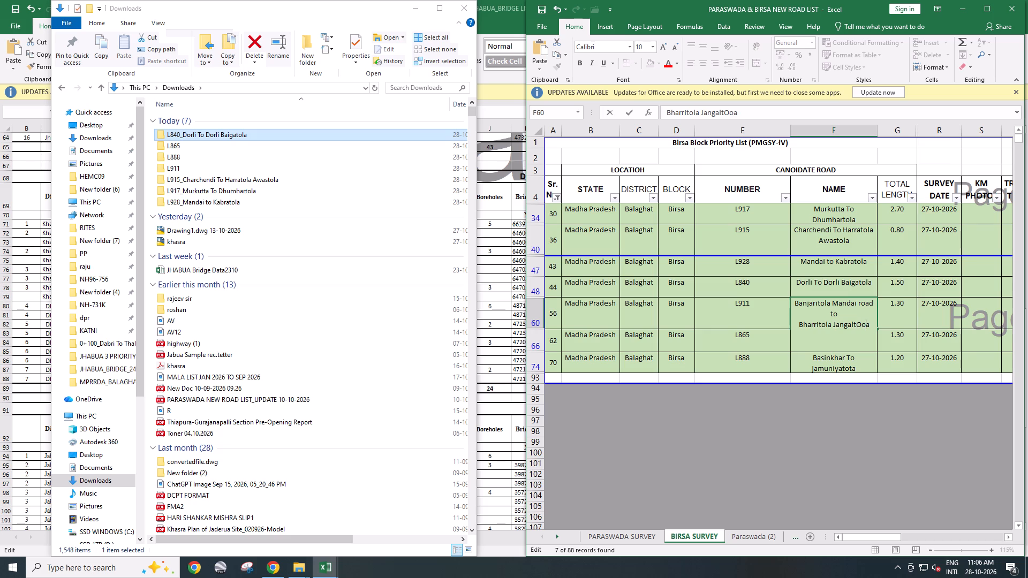
{"action": "key", "text": "BackSpace"}
{"action": "key", "text": "BackSpace"}
{"action": "type", "text": "ol"}
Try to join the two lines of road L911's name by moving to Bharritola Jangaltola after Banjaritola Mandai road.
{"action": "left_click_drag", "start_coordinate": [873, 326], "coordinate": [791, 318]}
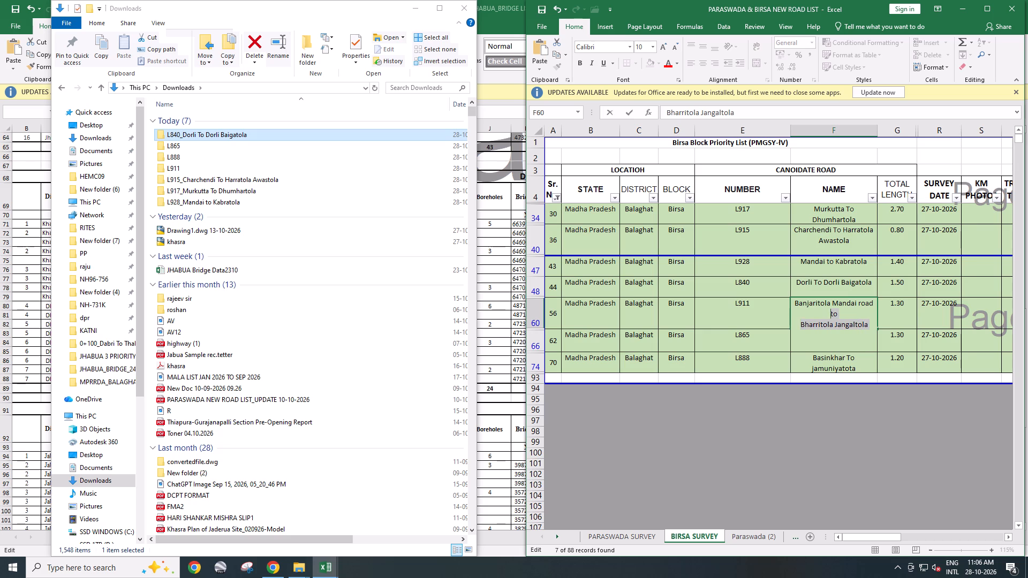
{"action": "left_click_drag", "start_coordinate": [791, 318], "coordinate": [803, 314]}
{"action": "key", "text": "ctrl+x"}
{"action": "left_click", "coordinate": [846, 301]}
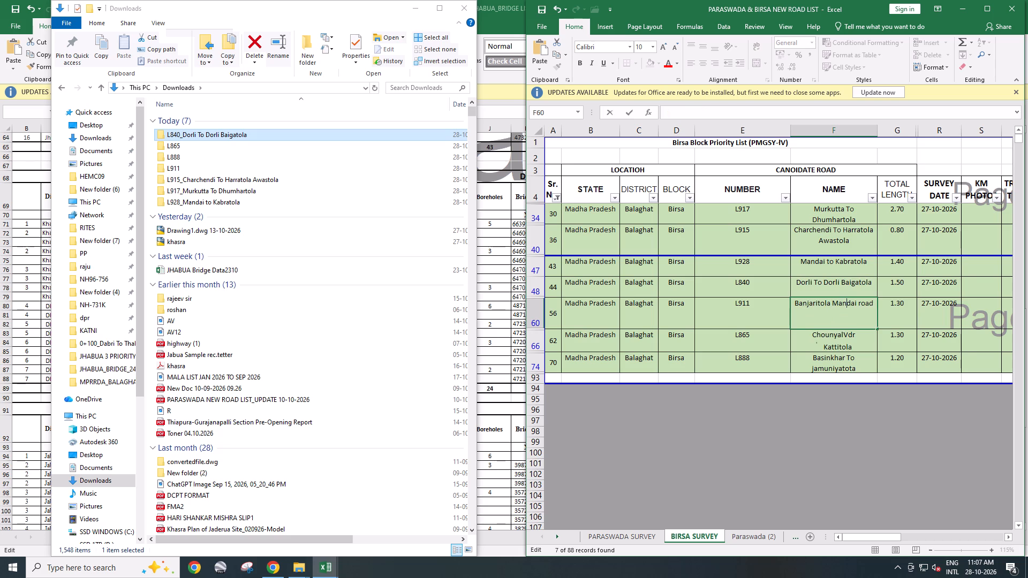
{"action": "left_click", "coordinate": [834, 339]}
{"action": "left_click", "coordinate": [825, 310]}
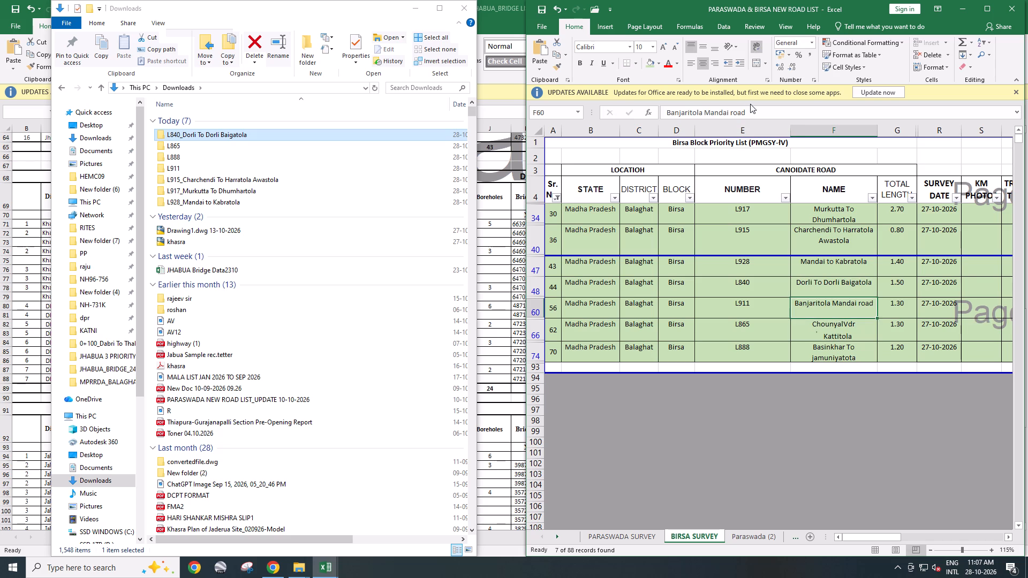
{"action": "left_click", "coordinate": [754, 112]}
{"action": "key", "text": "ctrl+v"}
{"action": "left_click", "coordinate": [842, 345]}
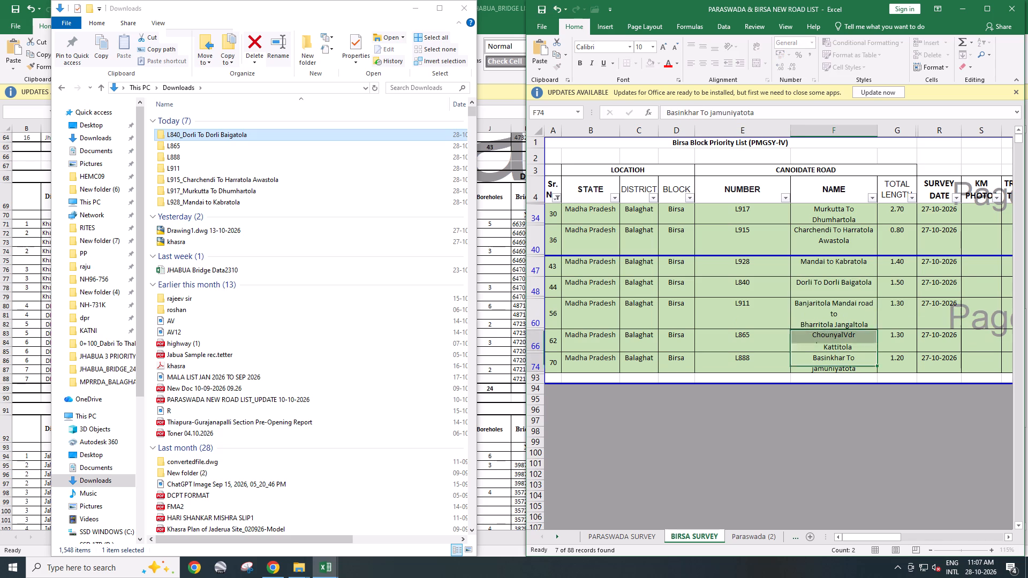
Move Bharritola Jangaltola directly after to, making road L911's name continuous text: Banjaritola Mandai road to Bharritola Jangaltola.
{"action": "left_click", "coordinate": [841, 319]}
{"action": "double_click", "coordinate": [844, 315]}
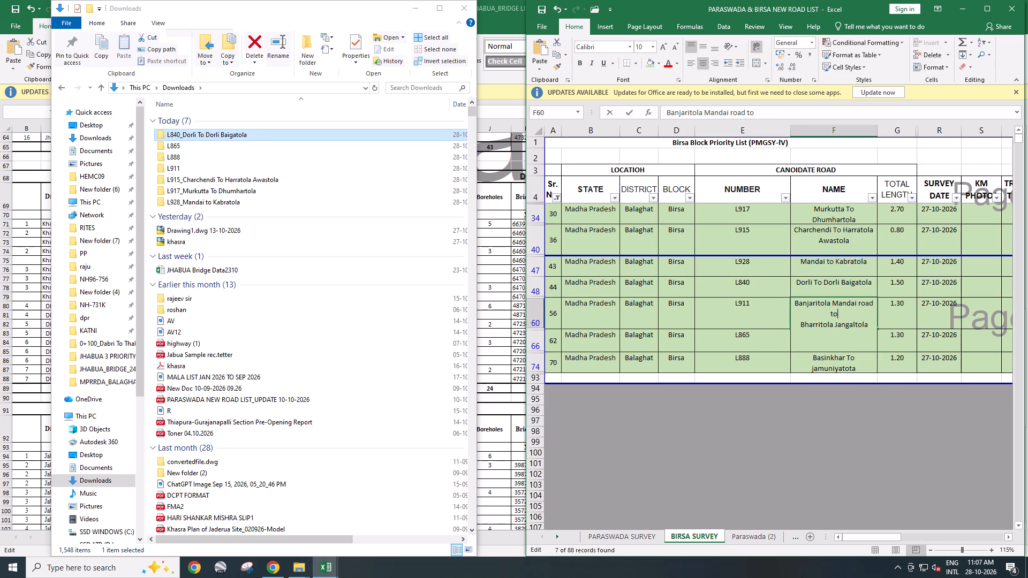
{"action": "left_click_drag", "start_coordinate": [793, 329], "coordinate": [881, 322]}
{"action": "key", "text": "ctrl+x"}
{"action": "left_click", "coordinate": [850, 314]}
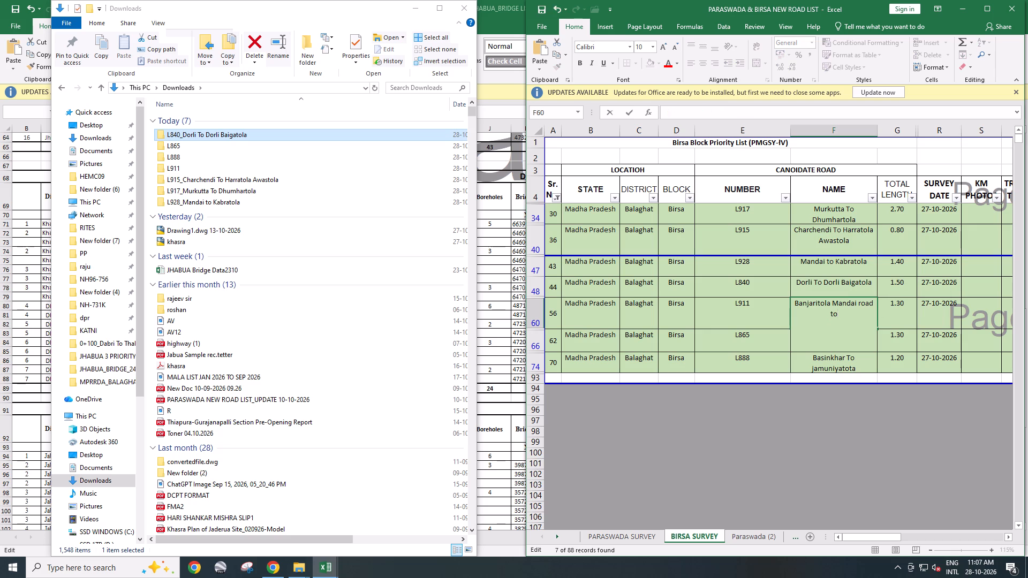
{"action": "left_click", "coordinate": [811, 363]}
{"action": "left_click", "coordinate": [832, 316]}
{"action": "left_click", "coordinate": [760, 115]}
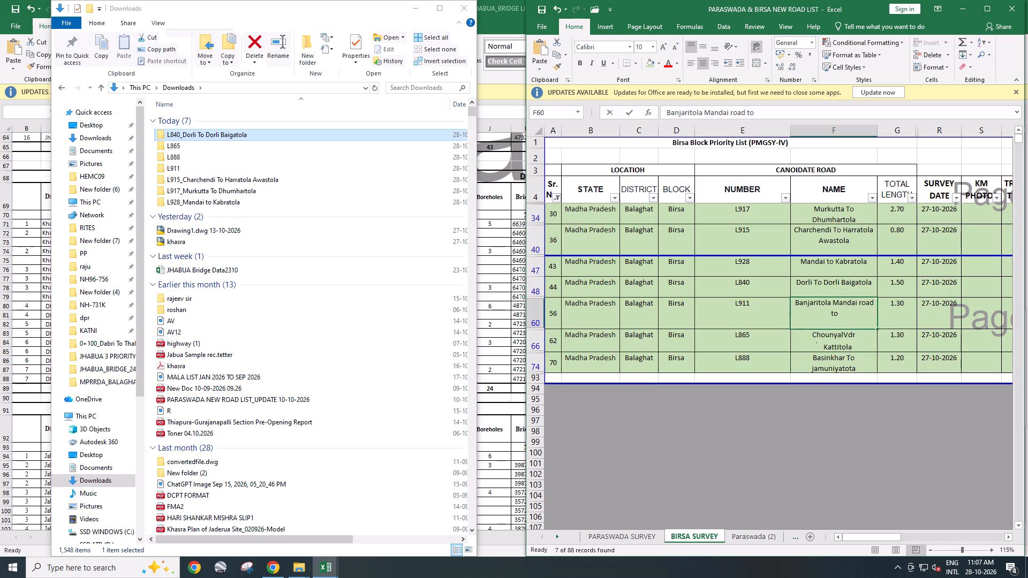
{"action": "key", "text": "space"}
{"action": "key", "text": "ctrl+v"}
{"action": "left_click", "coordinate": [816, 333]}
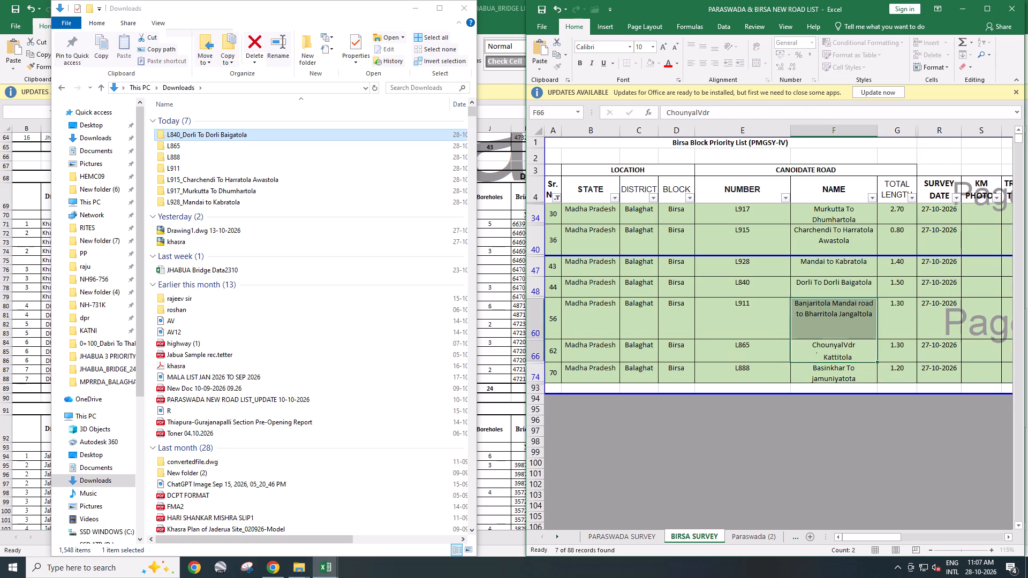
{"action": "left_click", "coordinate": [834, 321]}
{"action": "double_click", "coordinate": [543, 337]}
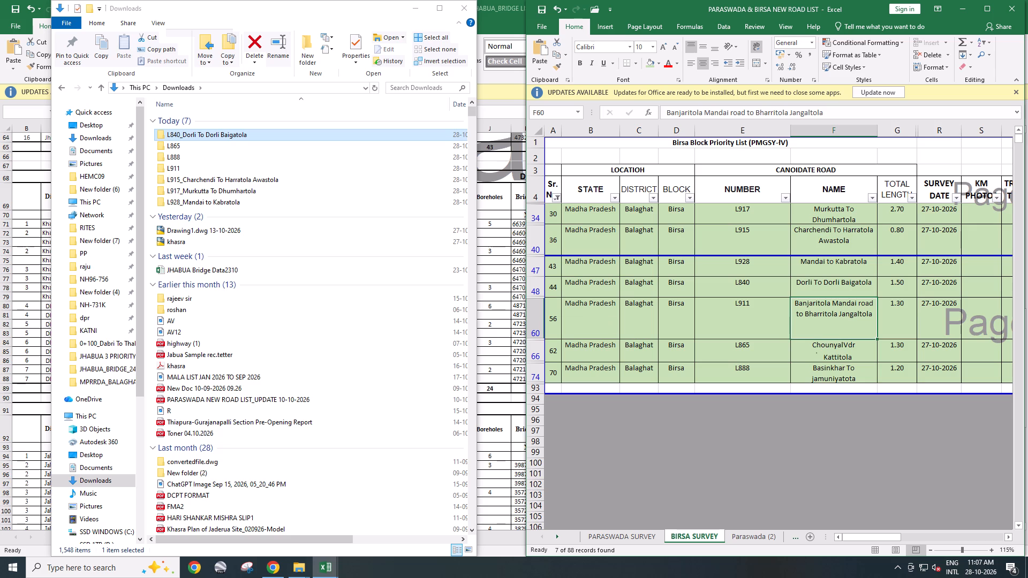
Rename the L911 folder as L911_Banjaritola Mandai road to Bharritola Jangaltola, reusing the corrected road name from the list.
{"action": "left_click", "coordinate": [853, 314]}
{"action": "double_click", "coordinate": [872, 316]}
{"action": "left_click_drag", "start_coordinate": [873, 316], "coordinate": [793, 298]}
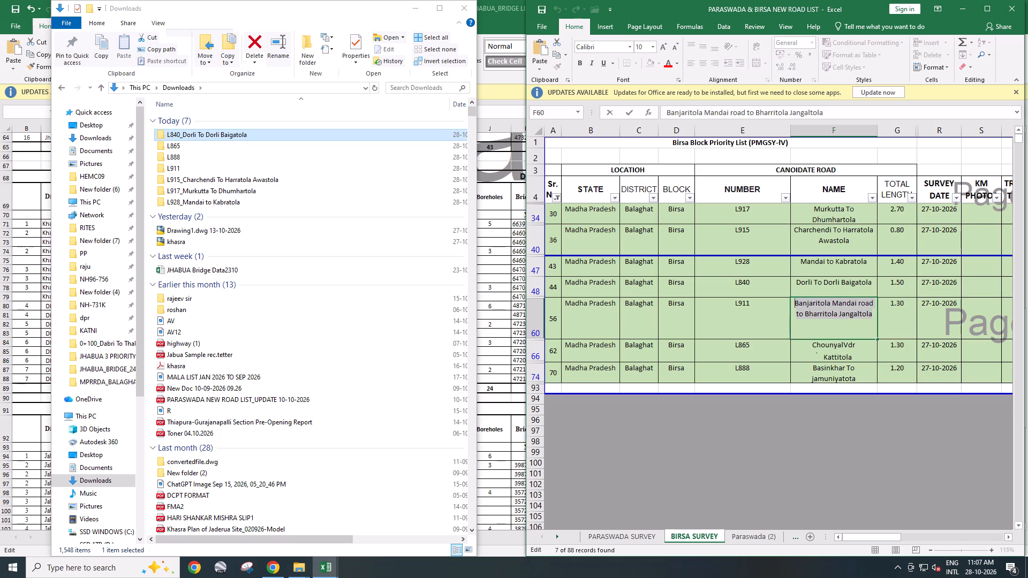
{"action": "left_click_drag", "start_coordinate": [793, 298], "coordinate": [789, 298]}
{"action": "key", "text": "ctrl+c"}
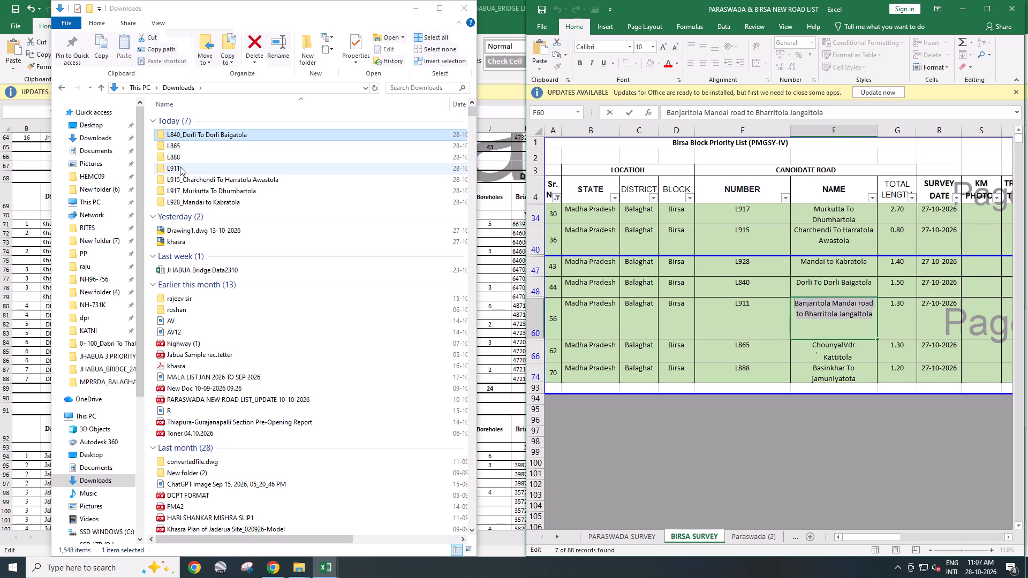
{"action": "left_click", "coordinate": [183, 173]}
{"action": "key", "text": "F2"}
{"action": "left_click", "coordinate": [183, 172]}
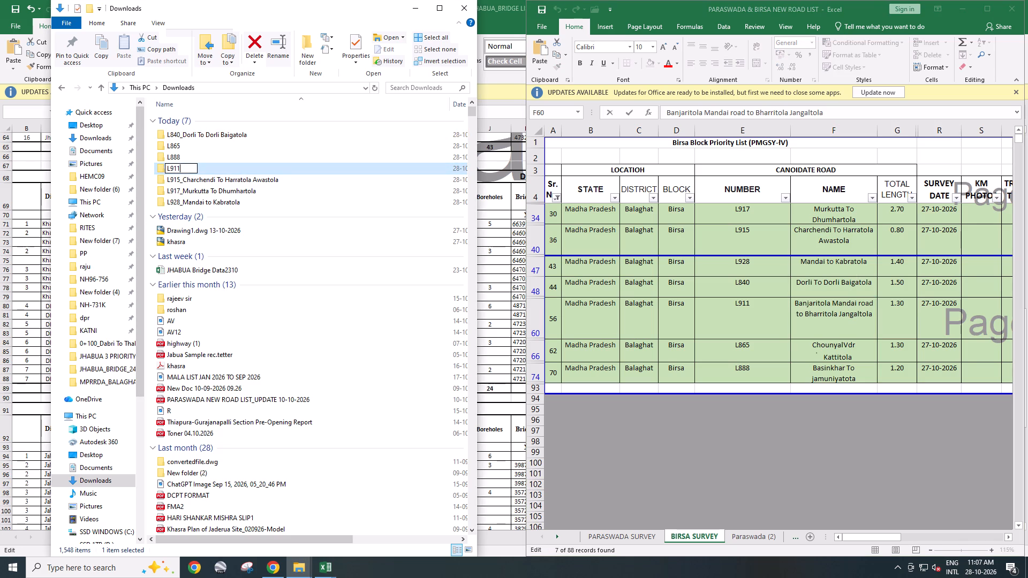
{"action": "key", "text": "shift+underscore"}
{"action": "key", "text": "ctrl+v"}
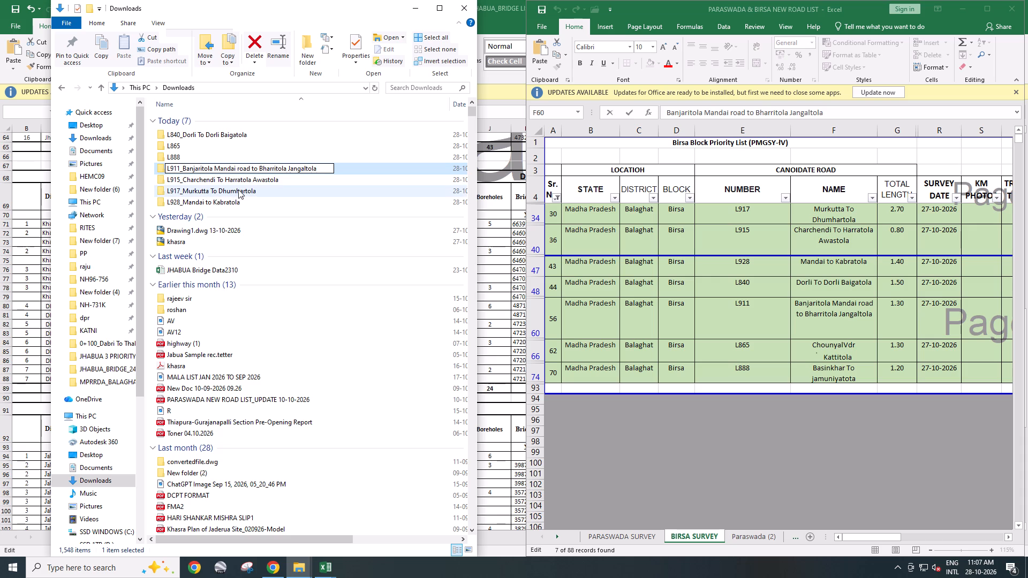
{"action": "left_click", "coordinate": [238, 189]}
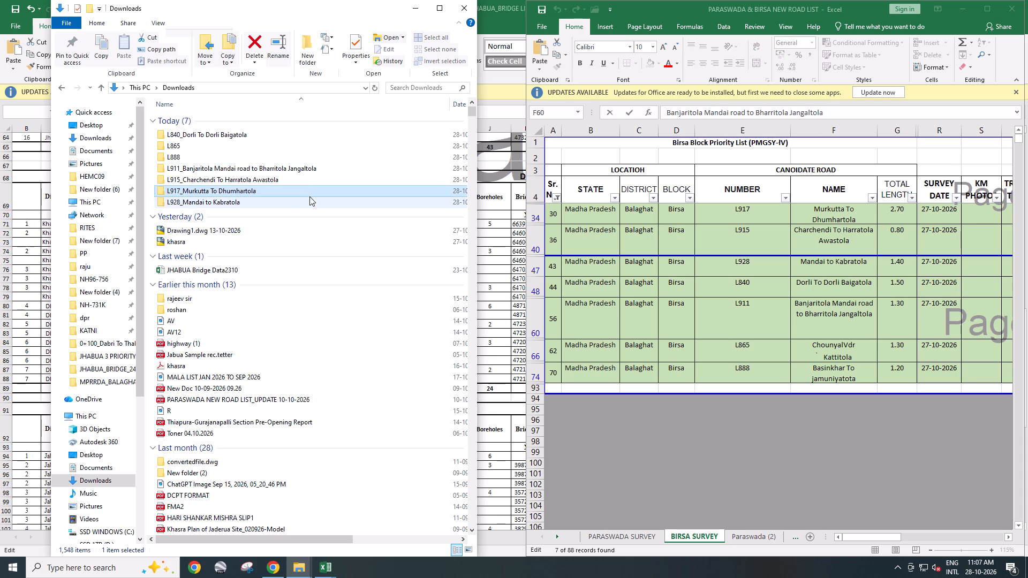
Replace road L865's name in the Birsa list with Dabri Chouriya Mdr to Kattitola.
{"action": "left_click", "coordinate": [814, 317]}
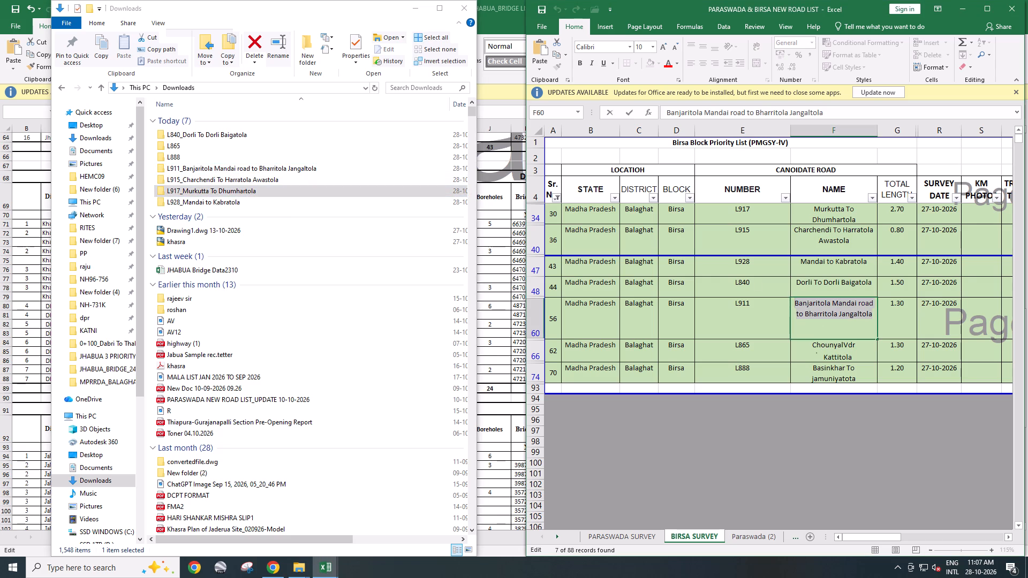
{"action": "left_click", "coordinate": [820, 352]}
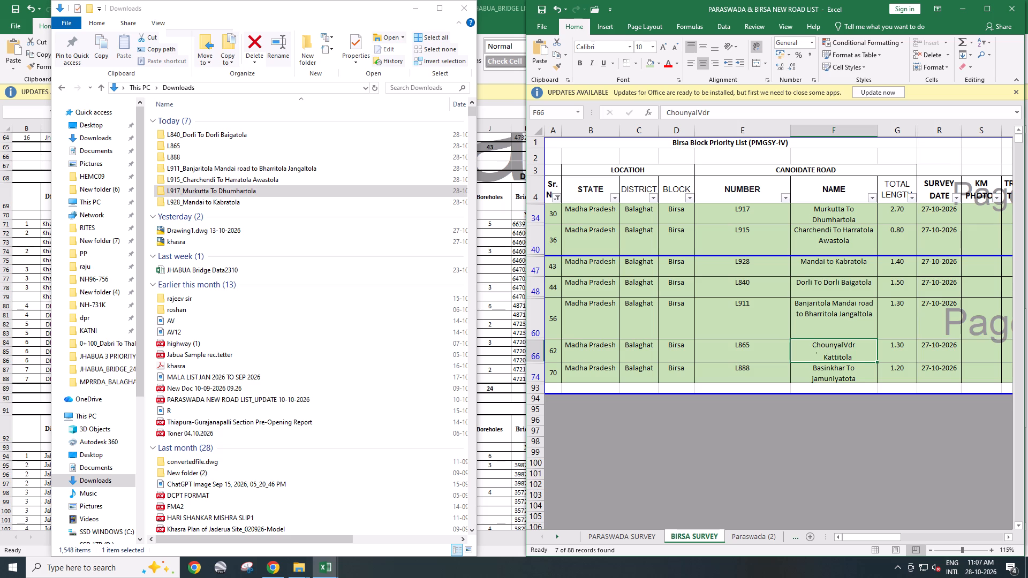
{"action": "double_click", "coordinate": [830, 351]}
{"action": "left_click_drag", "start_coordinate": [812, 343], "coordinate": [879, 359]}
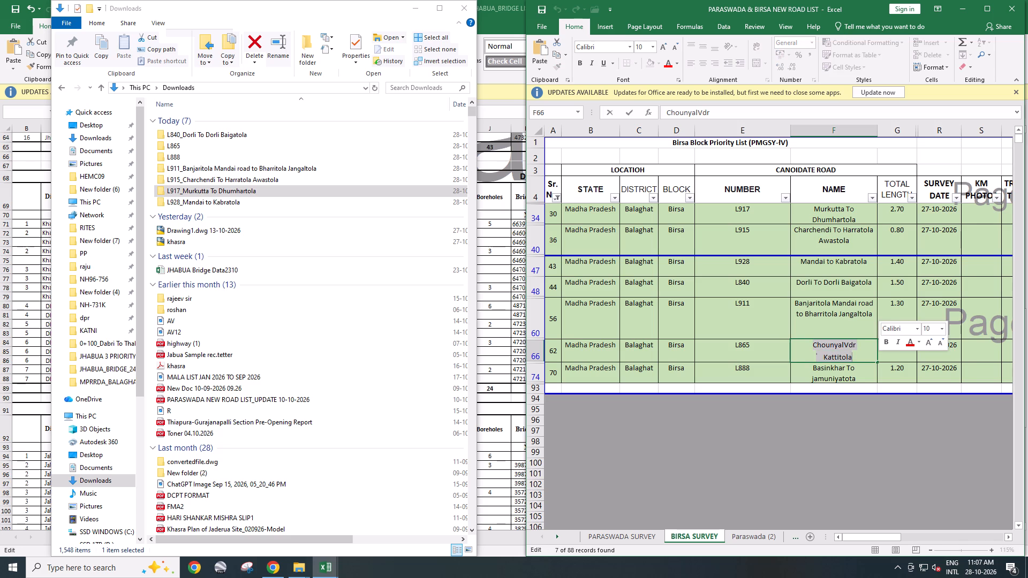
{"action": "key", "text": "shift+d"}
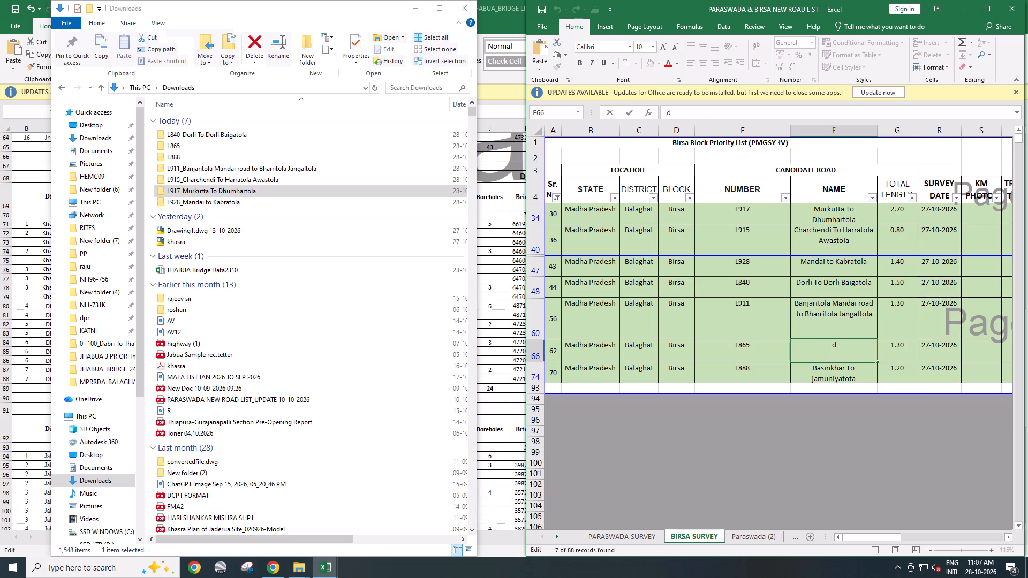
{"action": "key", "text": "BackSpace"}
{"action": "type", "text": "Da"}
{"action": "key", "text": "shift+b"}
{"action": "type", "text": "ri"}
{"action": "key", "text": "space"}
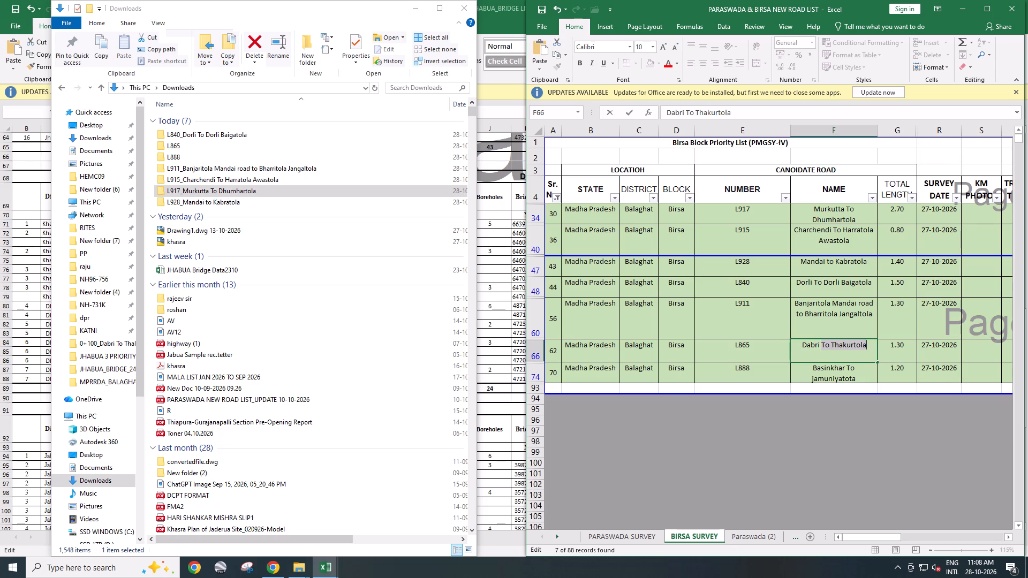
{"action": "type", "text": "Cha"}
{"action": "key", "text": "shift+BackSpace"}
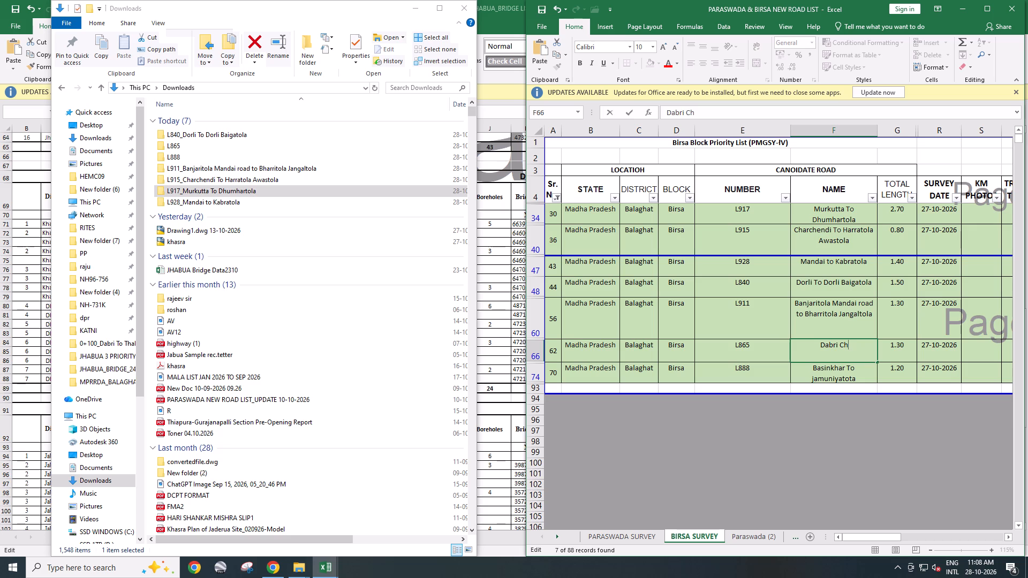
{"action": "type", "text": "ou"}
{"action": "key", "text": "shift+r"}
{"action": "key", "text": "shift+i"}
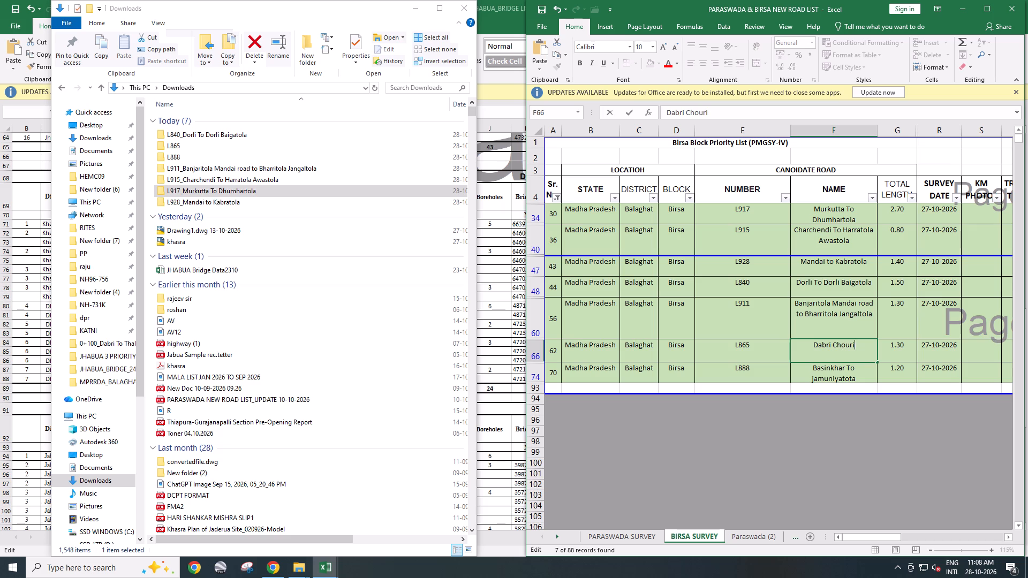
{"action": "type", "text": "ya"}
{"action": "key", "text": "space"}
{"action": "key", "text": "m"}
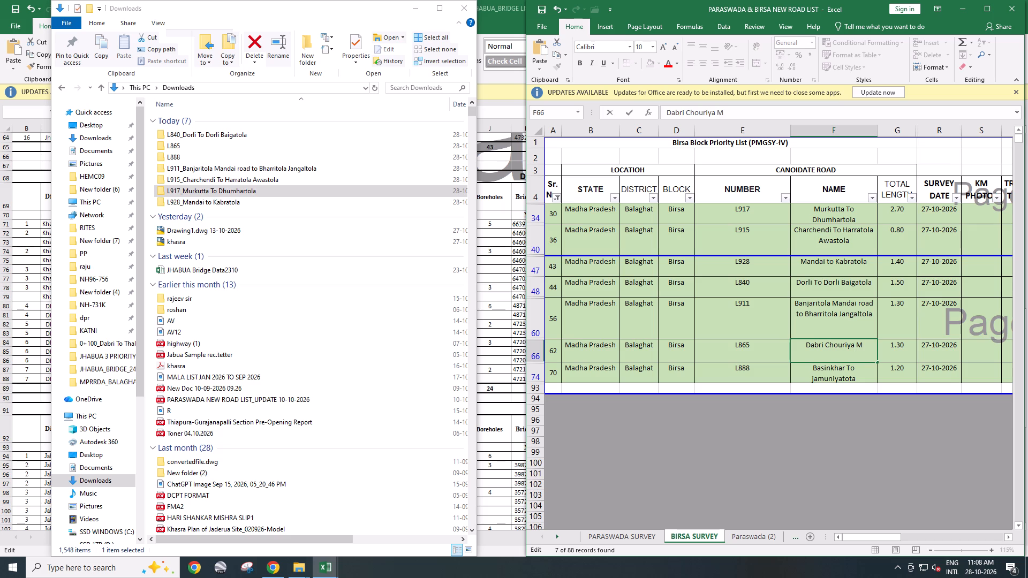
{"action": "type", "text": "dr"}
{"action": "key", "text": "space"}
{"action": "type", "text": "to"}
{"action": "key", "text": "space"}
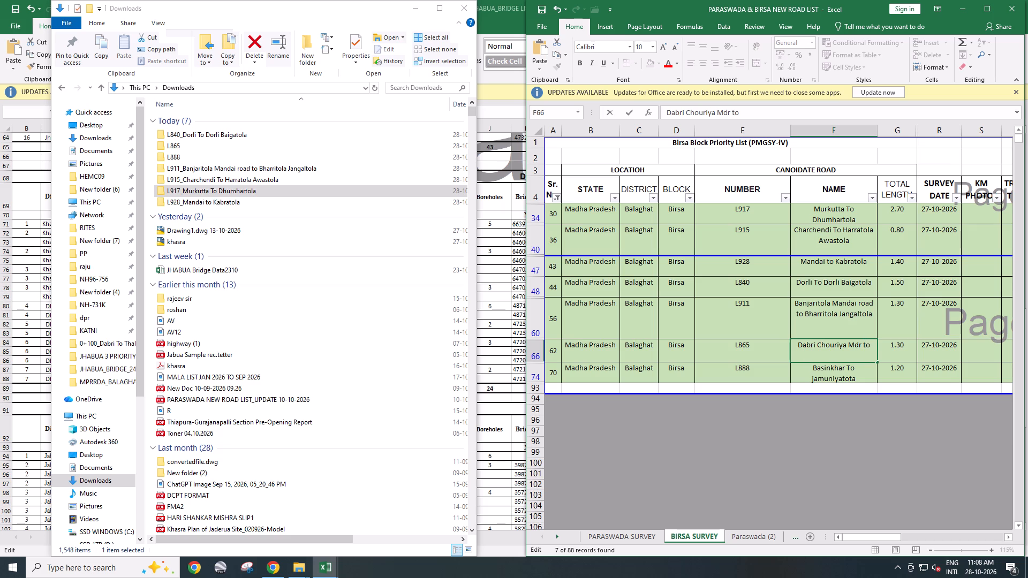
{"action": "key", "text": "shift+k"}
{"action": "key", "text": "BackSpace"}
{"action": "key", "text": "k"}
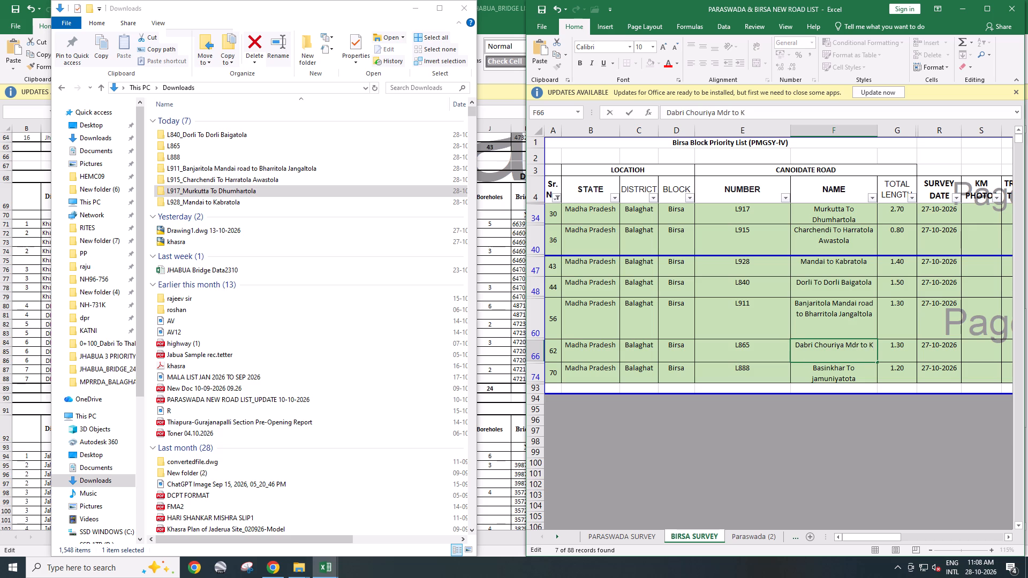
{"action": "type", "text": "att"}
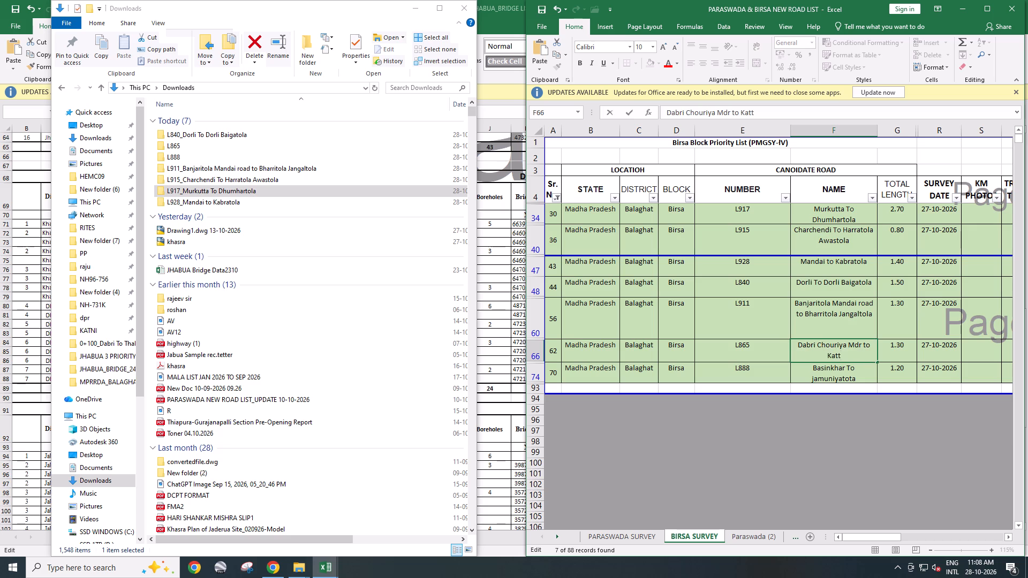
{"action": "key", "text": "shift+i"}
{"action": "type", "text": "tola"}
Rename the L865 folder as L865_Dabri Chouriya Mdr to Kattitola, reusing the corrected road name from the list.
{"action": "left_click_drag", "start_coordinate": [862, 359], "coordinate": [777, 336]}
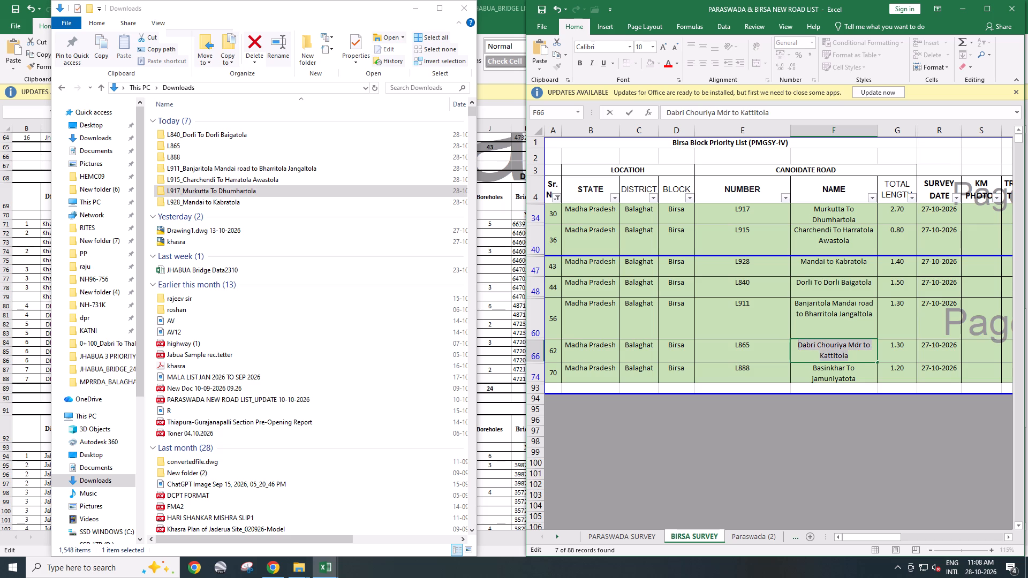
{"action": "key", "text": "ctrl+c"}
{"action": "left_click", "coordinate": [191, 147]}
{"action": "key", "text": "F2"}
{"action": "left_click", "coordinate": [191, 147]}
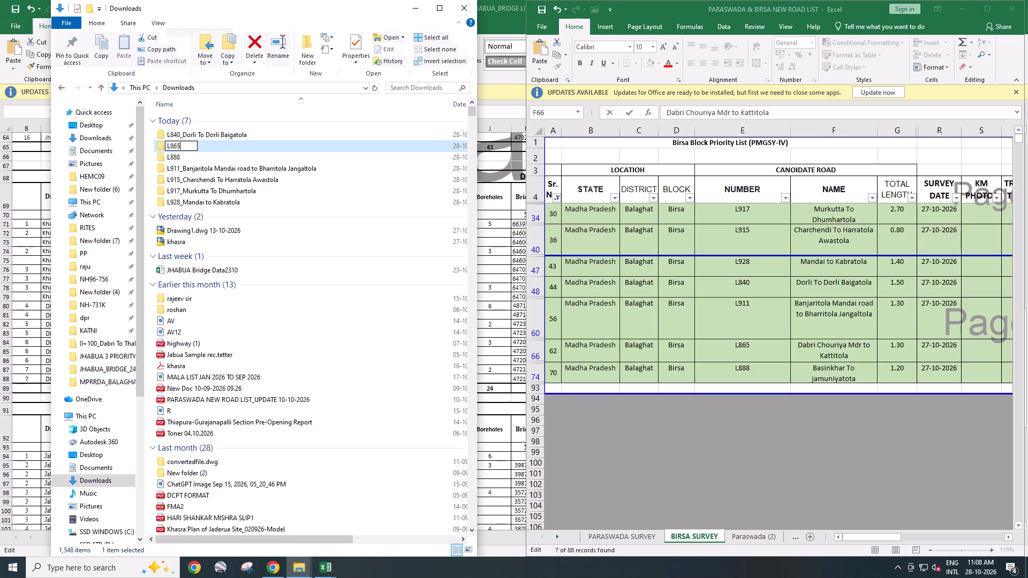
{"action": "key", "text": "shift+underscore"}
{"action": "key", "text": "ctrl+v"}
{"action": "left_click", "coordinate": [819, 405]}
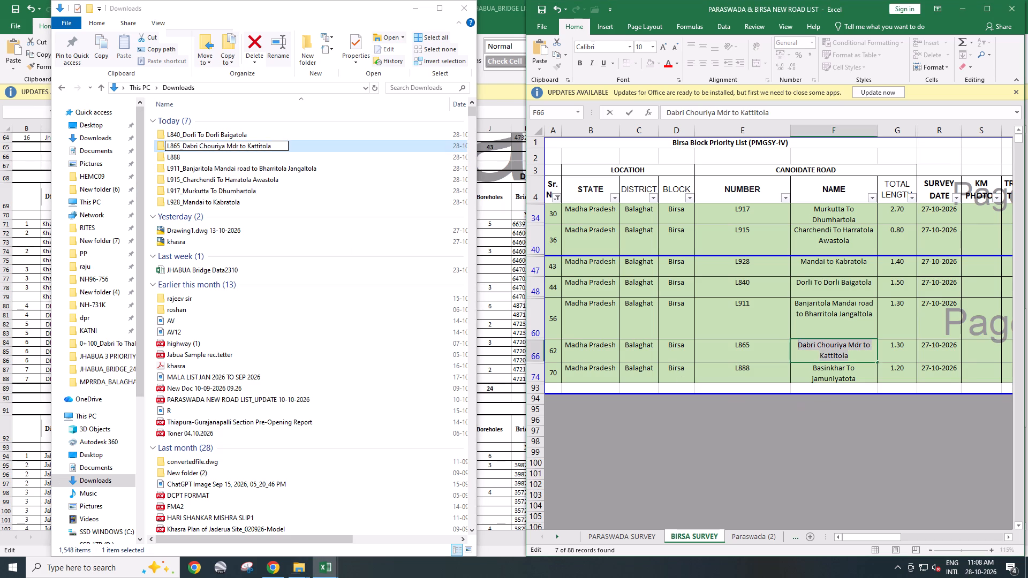
Correct the second place name of road L888 so the name reads Basinkhar To Jamuniyatola.
{"action": "left_click", "coordinate": [861, 372]}
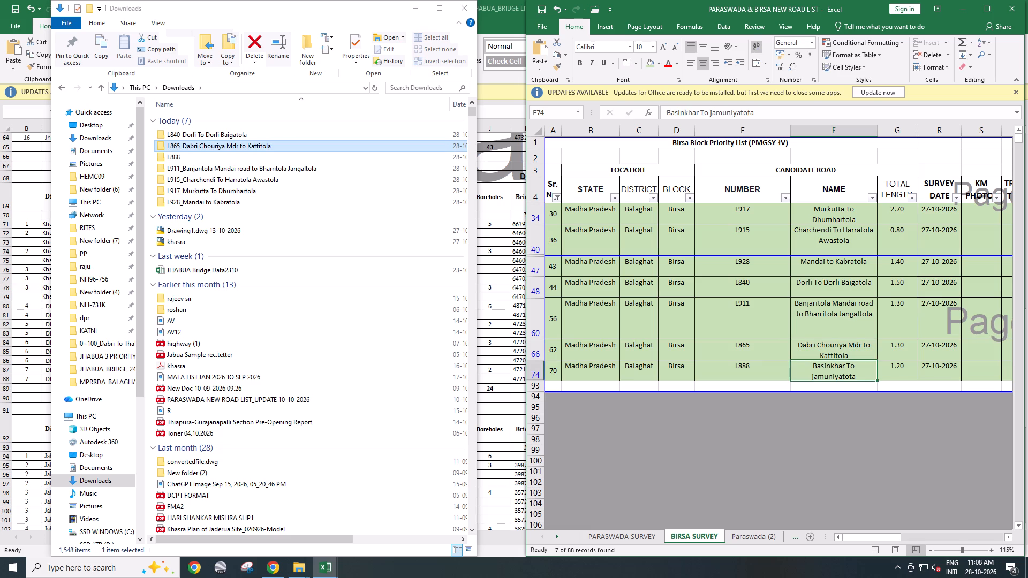
{"action": "left_click", "coordinate": [835, 368]}
{"action": "double_click", "coordinate": [839, 366]}
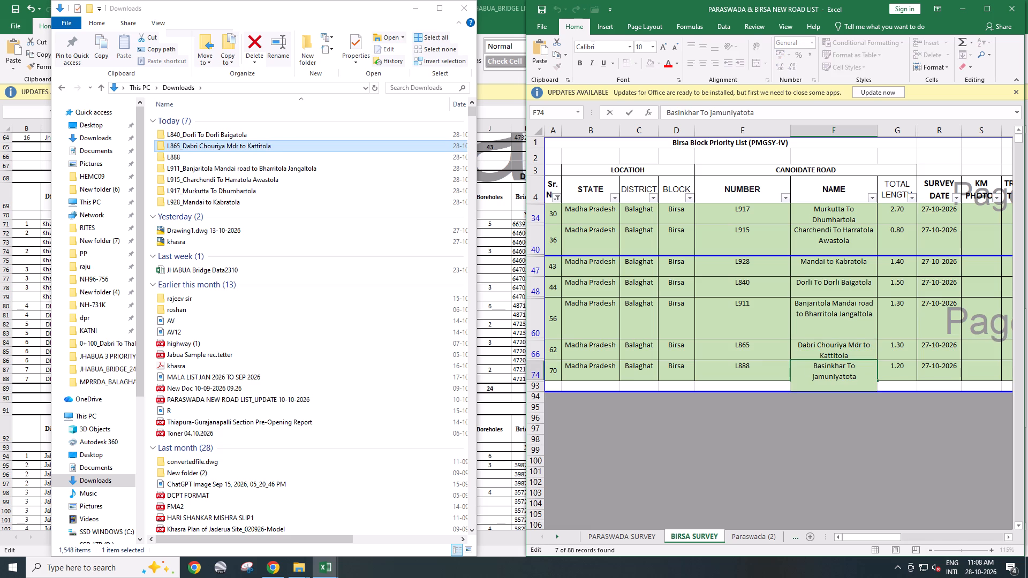
{"action": "left_click", "coordinate": [864, 369]}
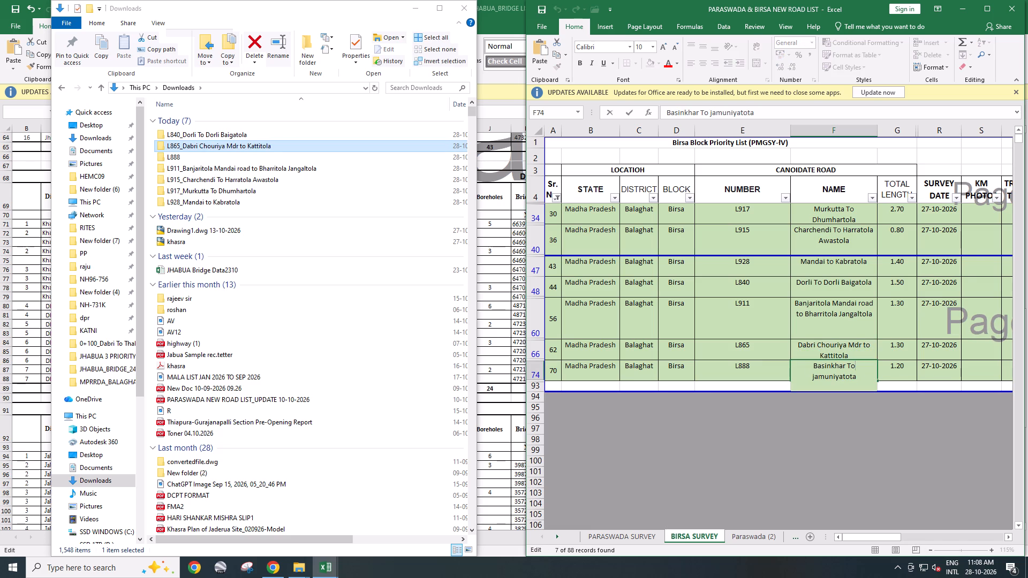
{"action": "left_click", "coordinate": [814, 378]}
{"action": "key", "text": "BackSpace"}
{"action": "key", "text": "j"}
{"action": "left_click", "coordinate": [855, 381]}
{"action": "key", "text": "BackSpace"}
{"action": "key", "text": "BackSpace"}
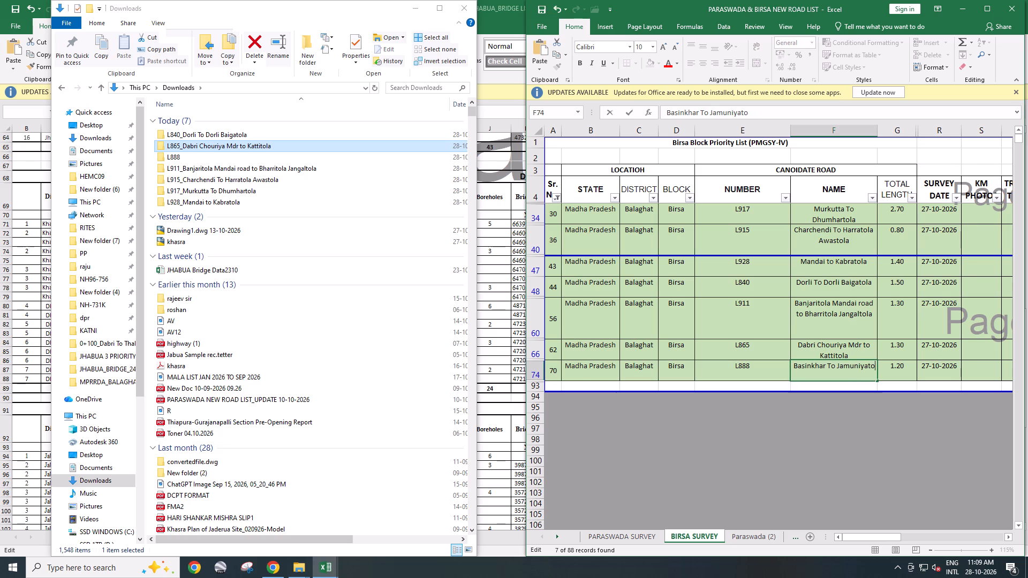
{"action": "type", "text": "la"}
{"action": "left_click", "coordinate": [855, 416]}
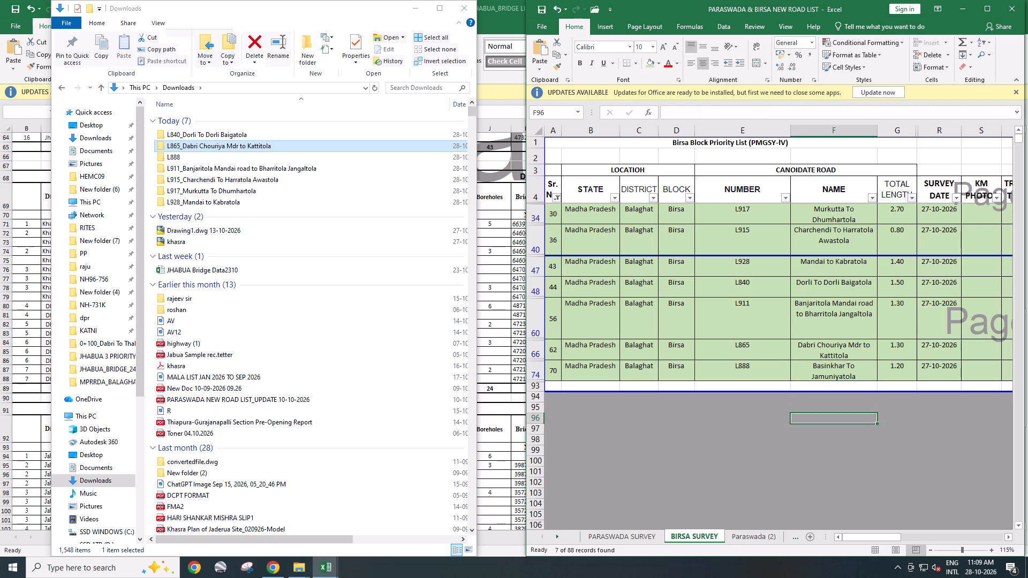
Rename the L888 folder as L888_Basinkhar To Jamuniyatola, reusing the corrected road name from the list.
{"action": "double_click", "coordinate": [853, 375]}
{"action": "left_click_drag", "start_coordinate": [863, 377], "coordinate": [803, 362]}
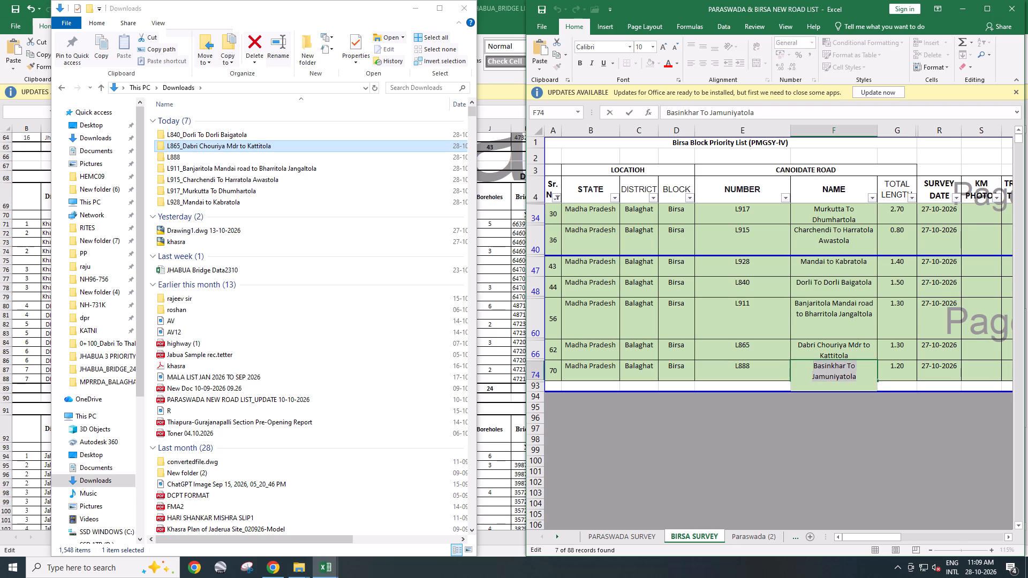
{"action": "key", "text": "ctrl+c"}
{"action": "left_click", "coordinate": [203, 154]}
{"action": "key", "text": "F2"}
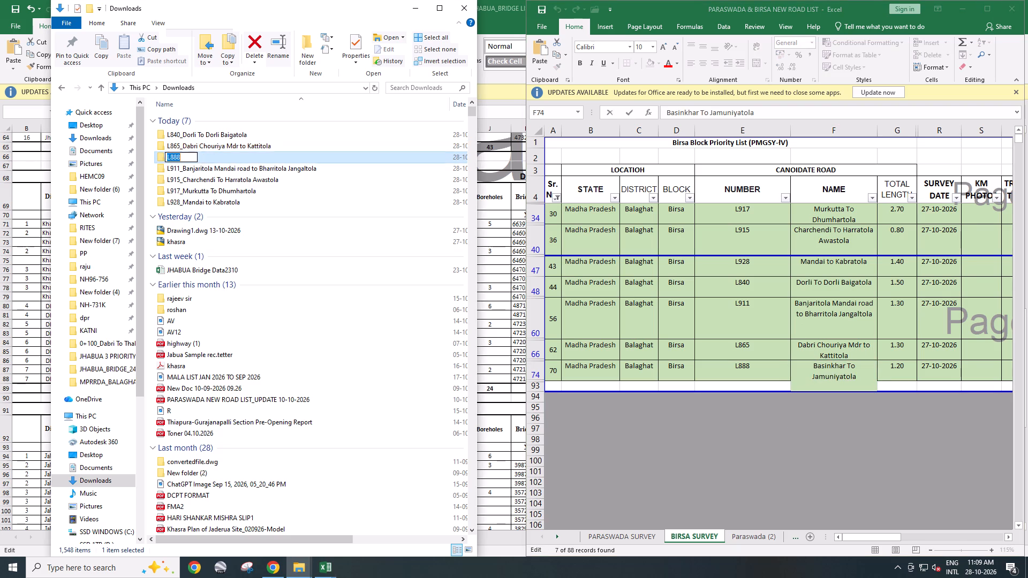
{"action": "left_click", "coordinate": [193, 155]}
{"action": "key", "text": "shift+underscore"}
{"action": "key", "text": "ctrl+v"}
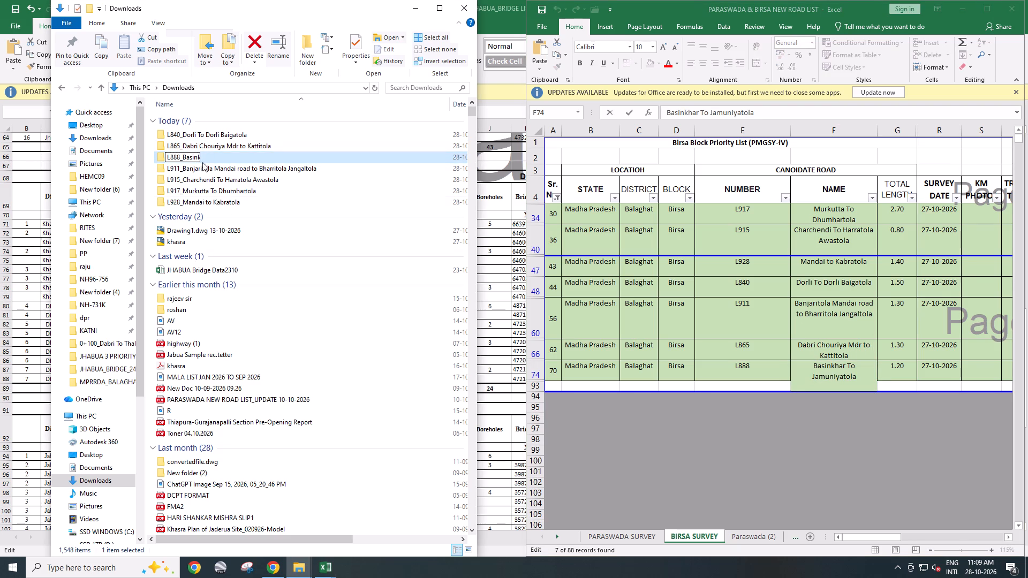
{"action": "left_click", "coordinate": [230, 208]}
Review the Birsa list's deliverable columns, from the transect sheet through the data-received column, for the surveyed roads.
{"action": "scroll", "coordinate": [842, 410], "scroll_direction": "down", "scroll_amount": 2}
{"action": "left_click", "coordinate": [798, 432]}
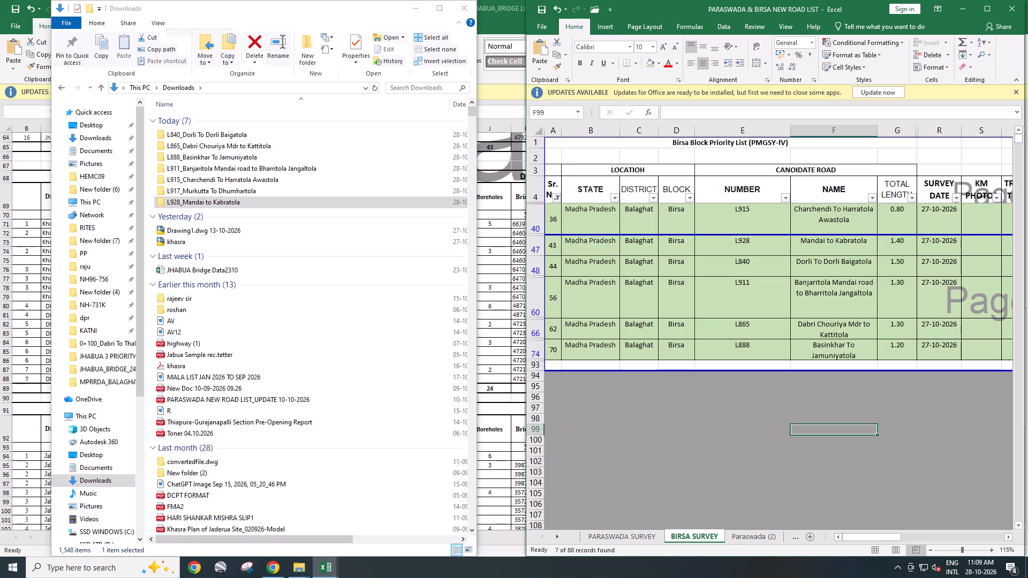
{"action": "left_click_drag", "start_coordinate": [876, 537], "coordinate": [980, 541]}
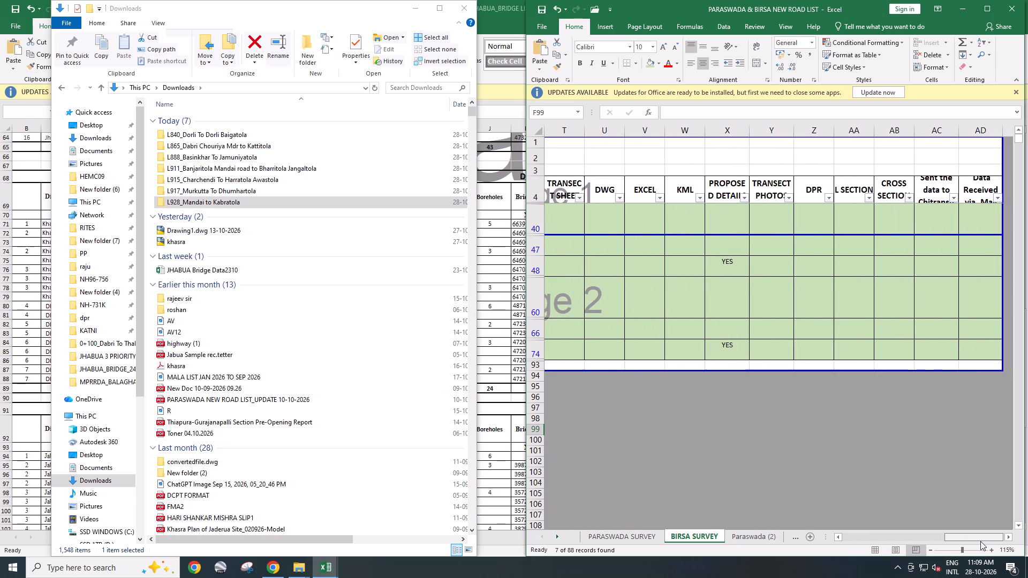
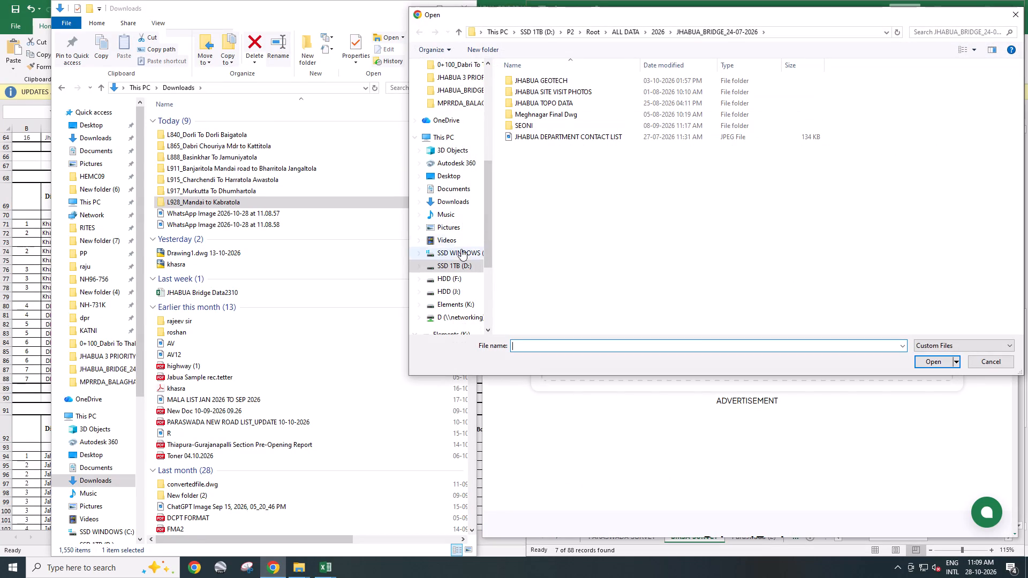
Upload the image WhatsApp Image 2026-10-28 at 11.08.58 from Downloads to the JPG to Excel converter and convert it.
{"action": "double_click", "coordinate": [456, 199]}
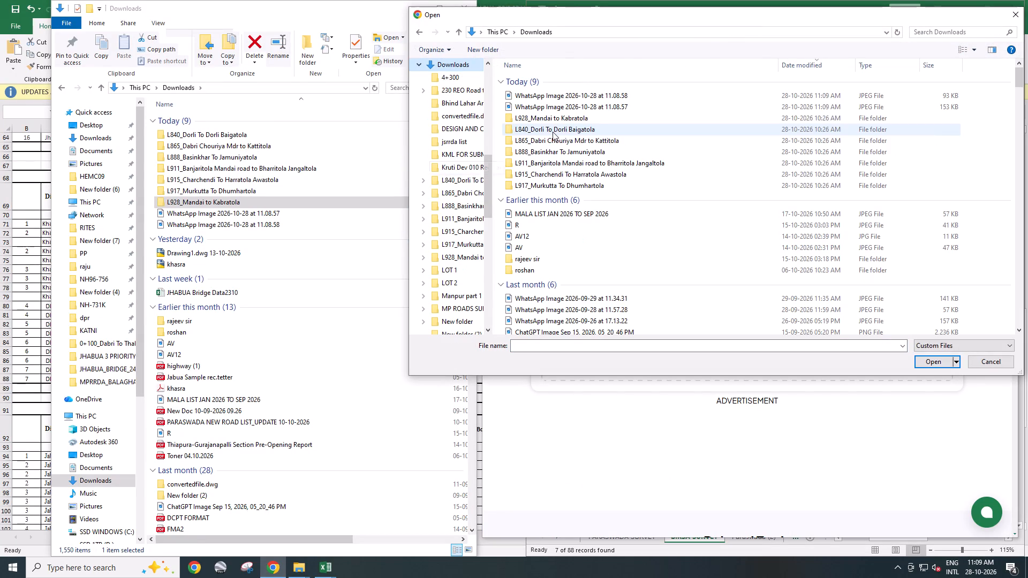
{"action": "left_click", "coordinate": [603, 95]}
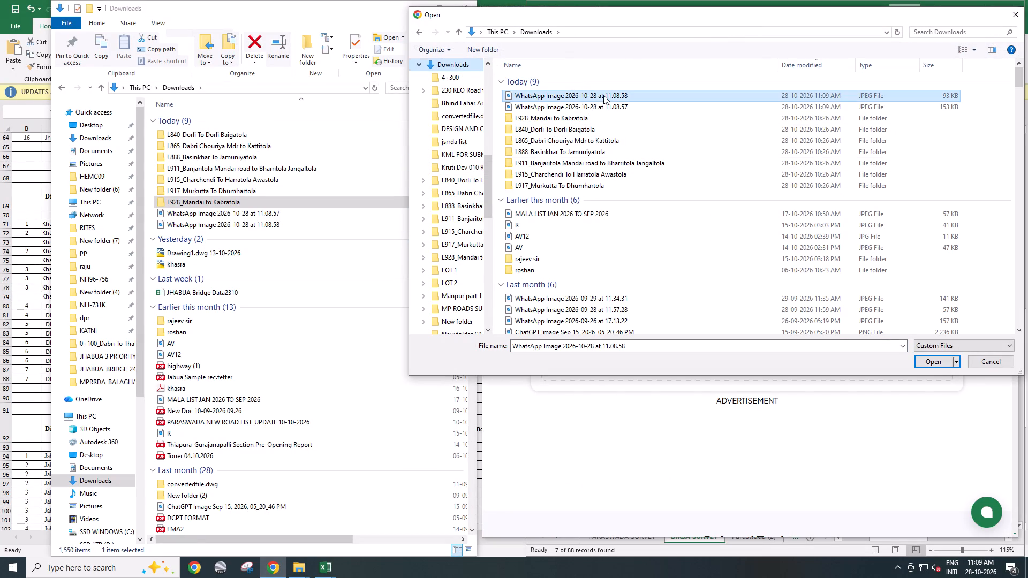
{"action": "left_click", "coordinate": [929, 359]}
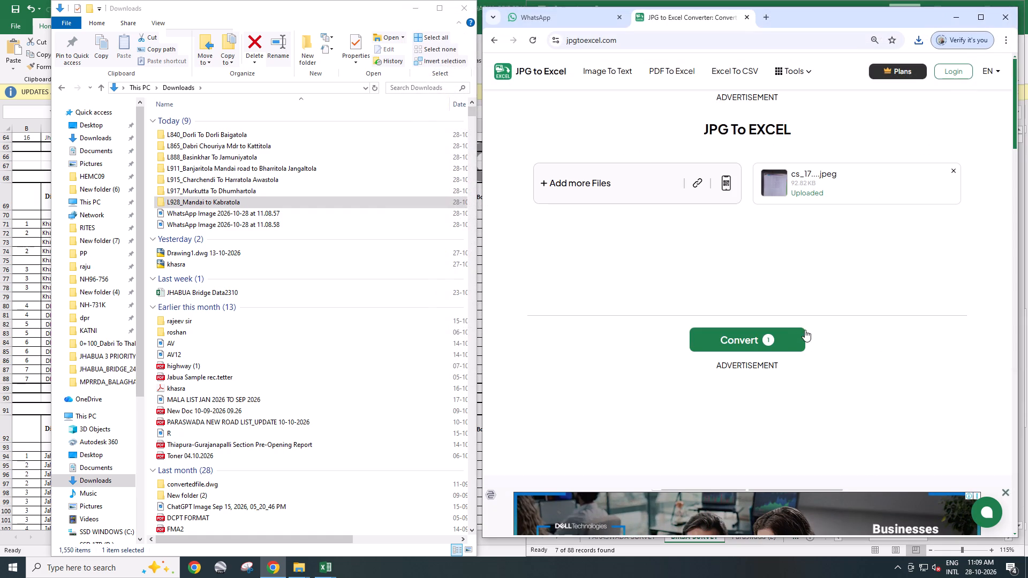
{"action": "left_click", "coordinate": [708, 345]}
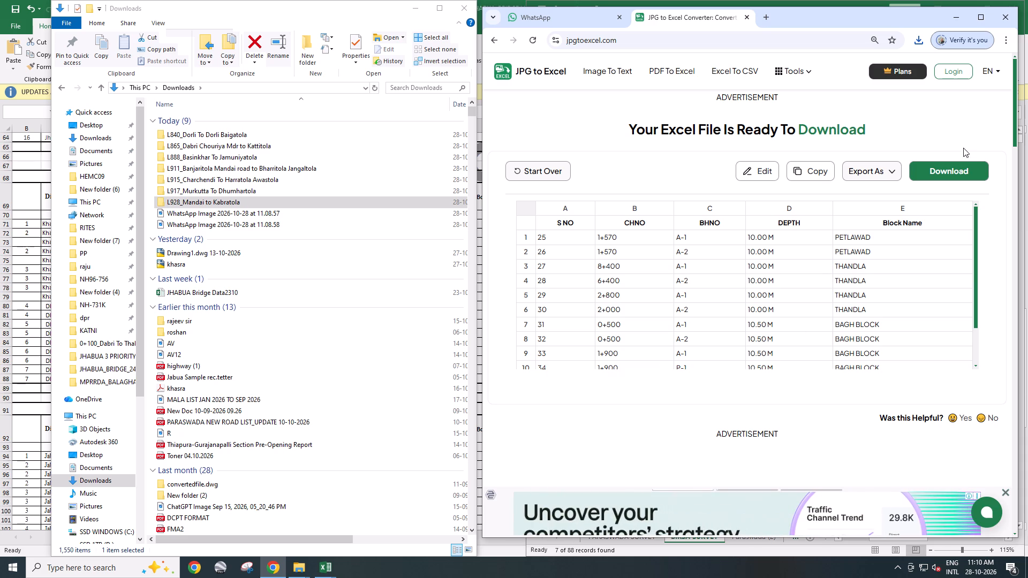
Download the converted Excel file of the borehole chainage and depth table from the JPG to Excel converter in Chrome.
{"action": "left_click", "coordinate": [955, 165]}
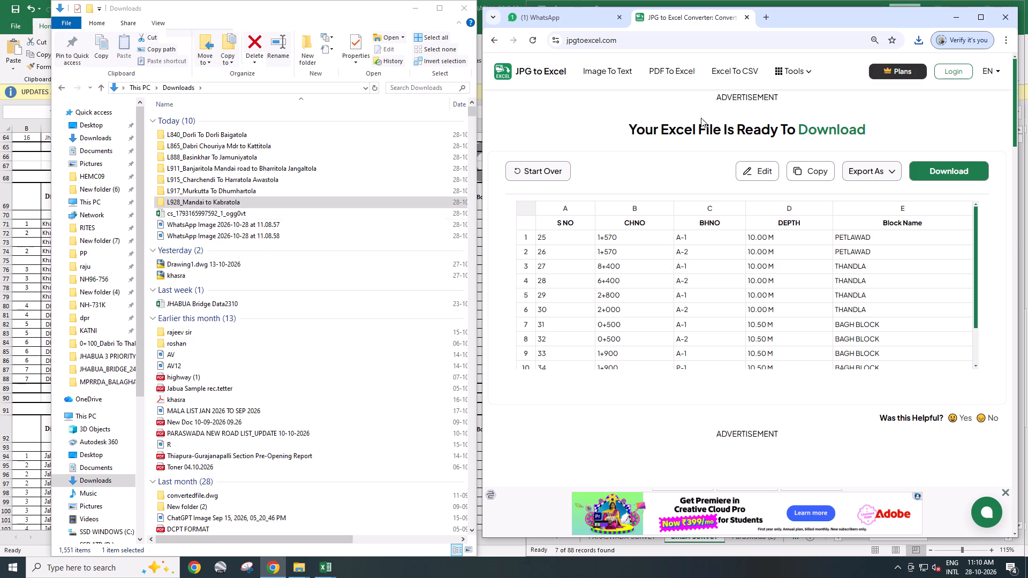
Return to the converter's start page and open the file selection for uploading another image from Downloads.
{"action": "scroll", "coordinate": [564, 162], "scroll_direction": "up", "scroll_amount": 6}
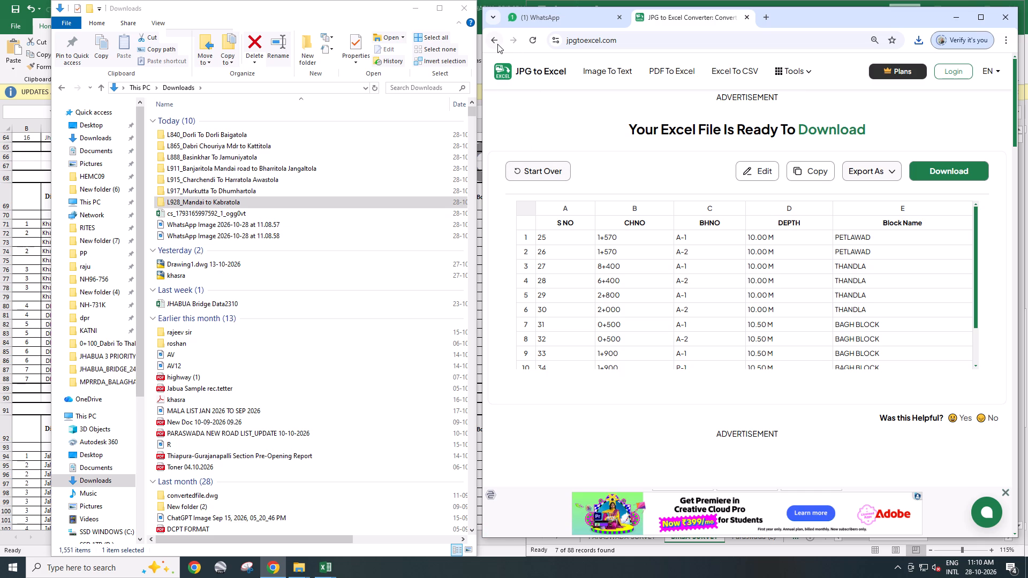
{"action": "left_click", "coordinate": [497, 44]}
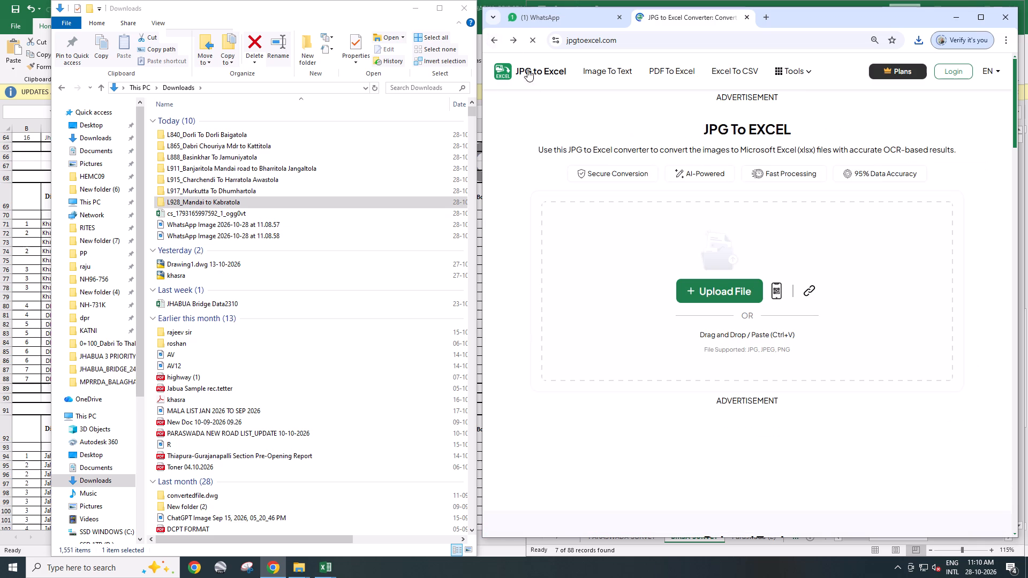
{"action": "left_click", "coordinate": [711, 285]}
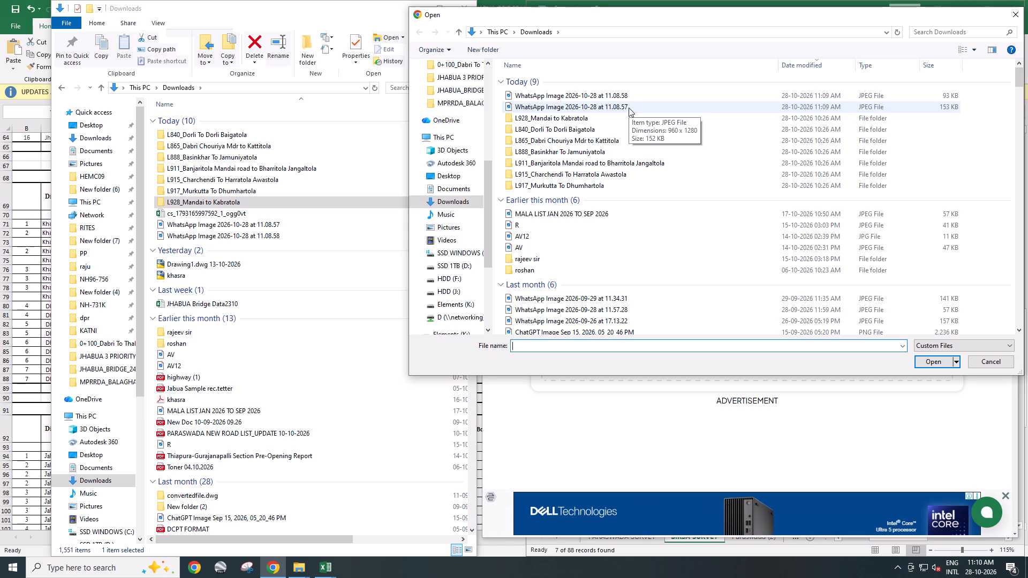
Check the downloaded converted workbook against the WhatsApp image 11.08.57 to identify which borehole table still needs converting.
{"action": "double_click", "coordinate": [186, 216]}
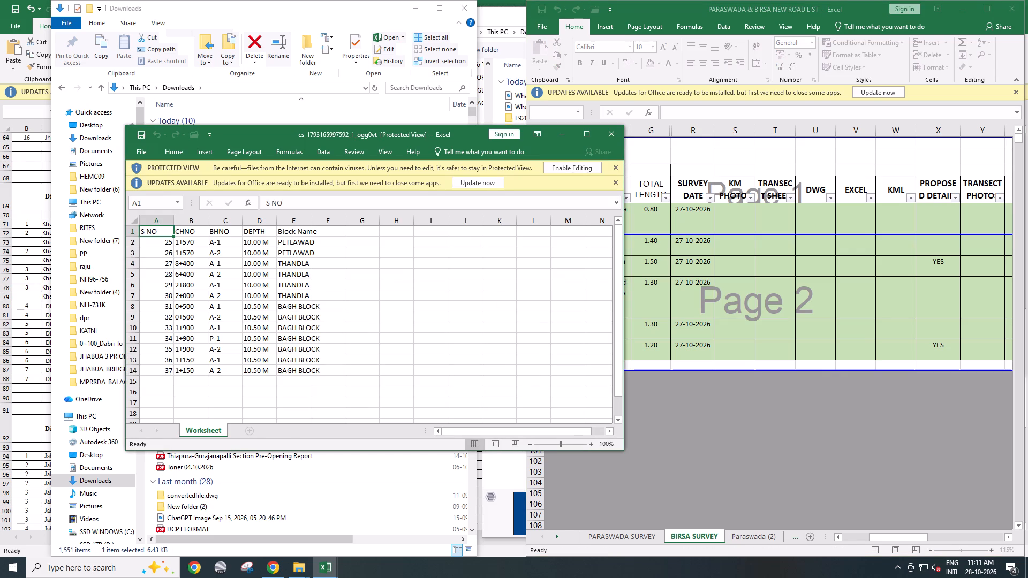
{"action": "scroll", "coordinate": [200, 322], "scroll_direction": "up", "scroll_amount": 4}
{"action": "left_click", "coordinate": [609, 138]}
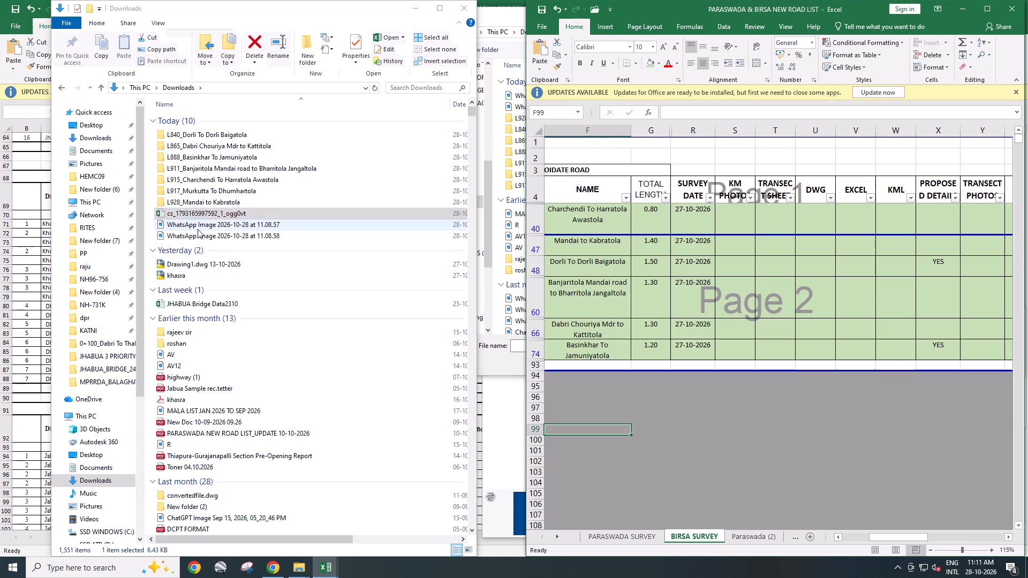
{"action": "double_click", "coordinate": [211, 229]}
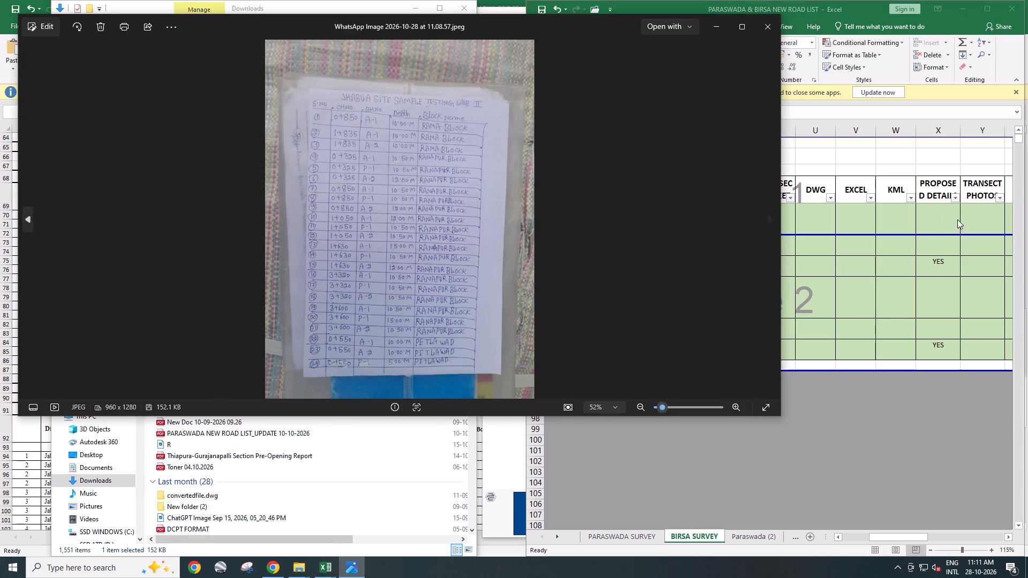
{"action": "left_click", "coordinate": [765, 31]}
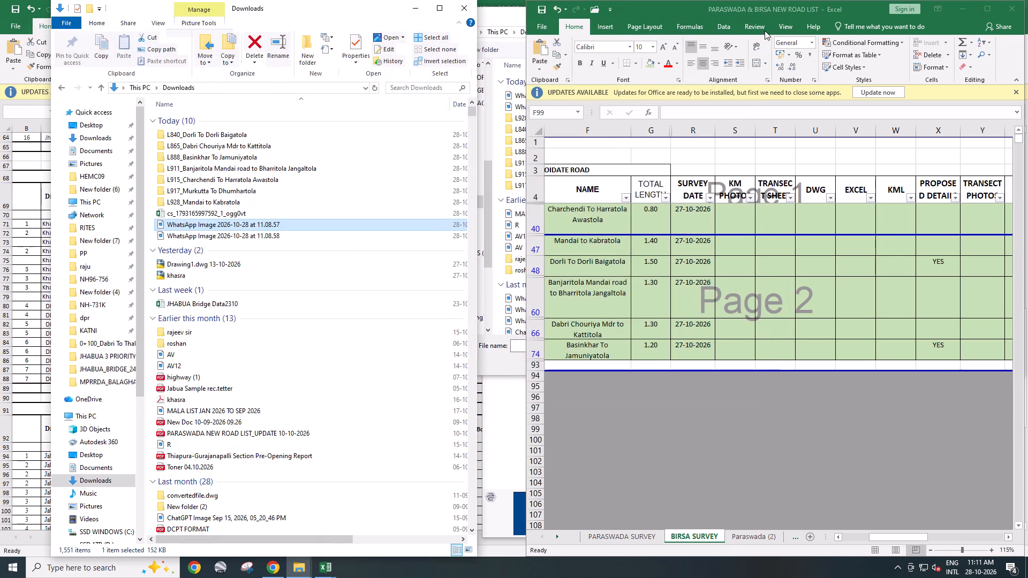
In Chrome, upload WhatsApp Image 2026-10-28 at 11.08.57 to the JPG to Excel converter, convert it and download the Excel file.
{"action": "left_click", "coordinate": [281, 562]}
{"action": "left_click", "coordinate": [628, 104]}
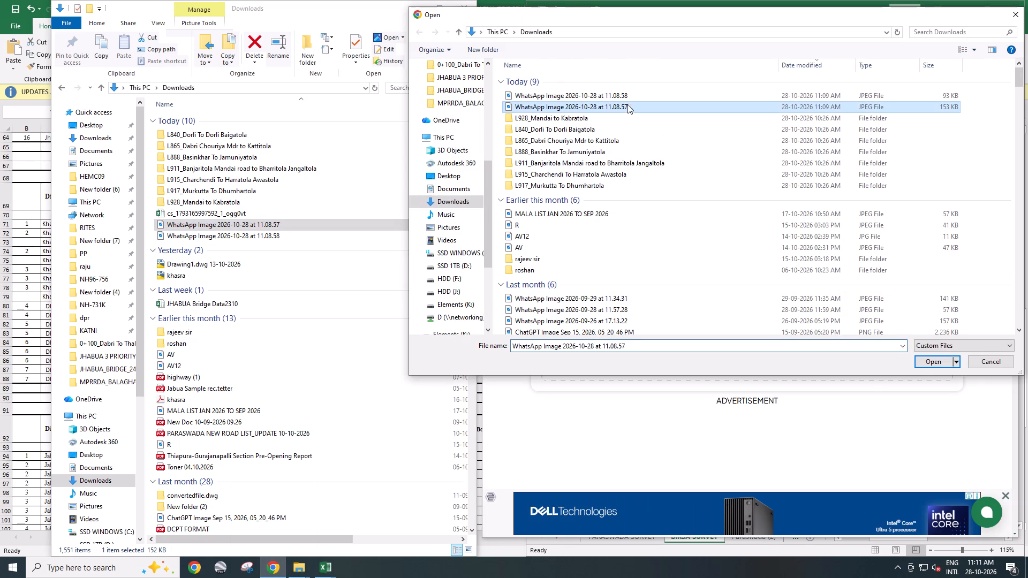
{"action": "left_click", "coordinate": [919, 364]}
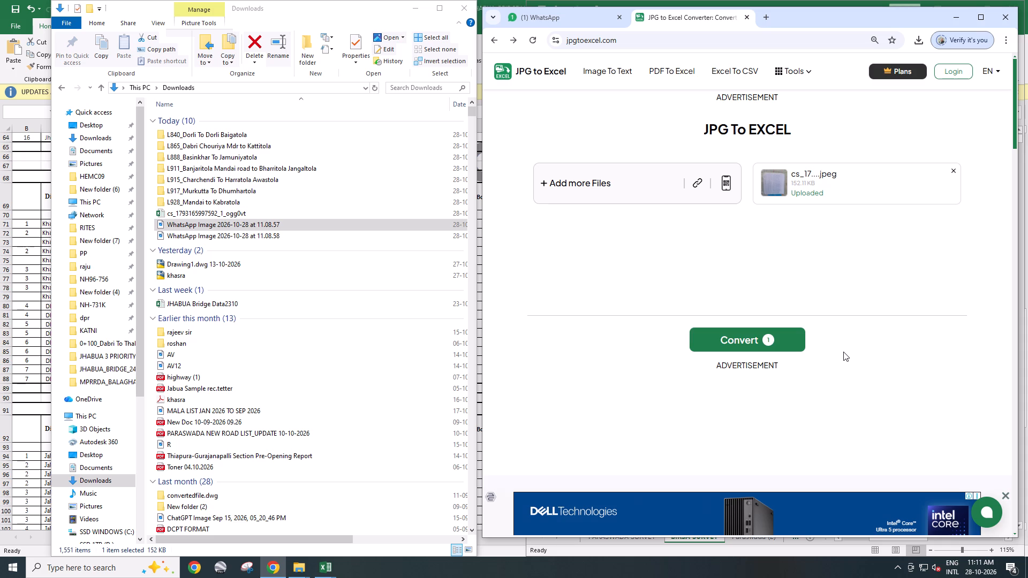
{"action": "left_click", "coordinate": [728, 341]}
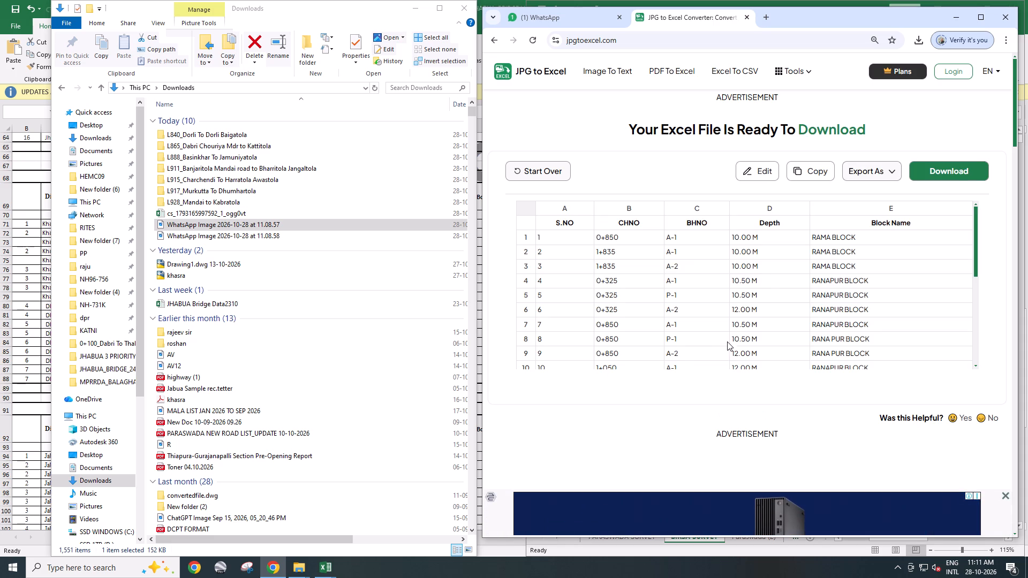
{"action": "left_click", "coordinate": [953, 174]}
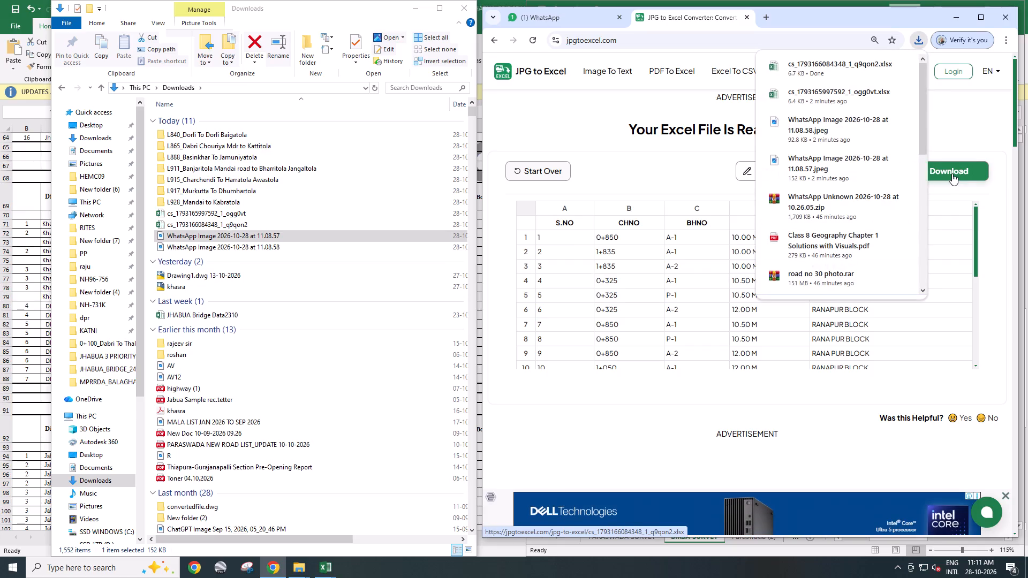
{"action": "key", "text": "Escape"}
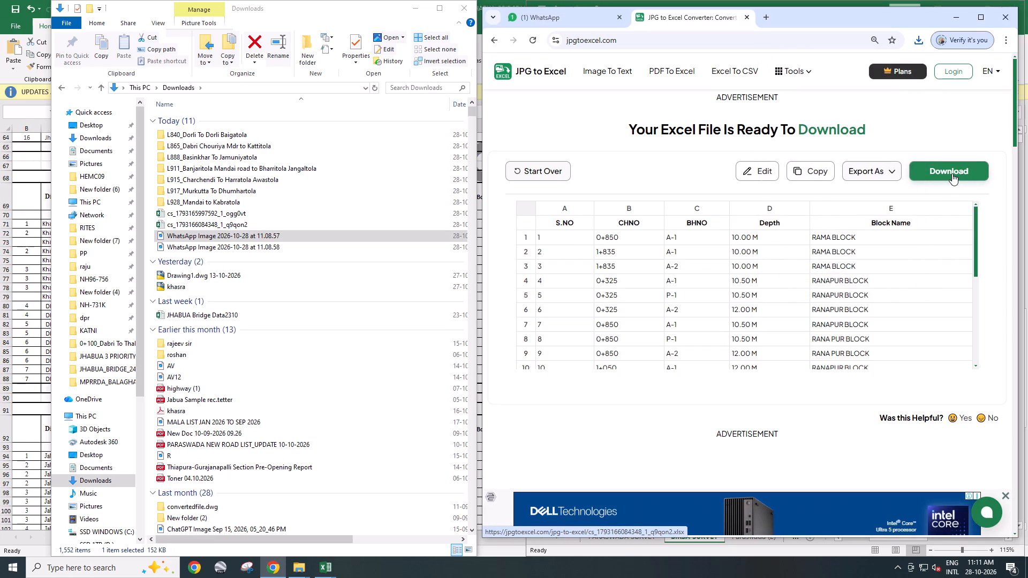
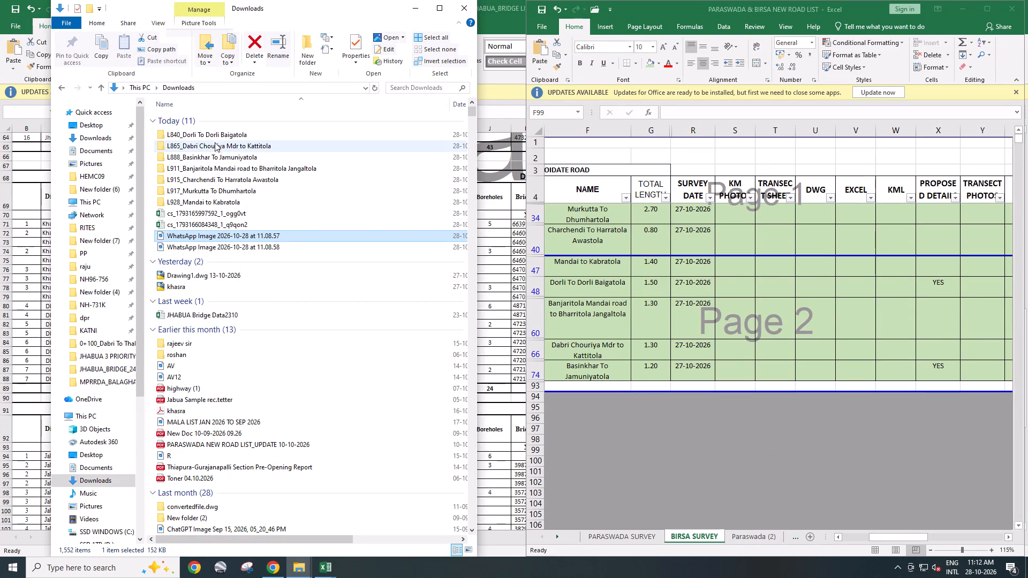
In the L917_Murkutta To Dhumhartola data, move all photos from the inner road no 30 photo folder up into its same-named parent folder.
{"action": "double_click", "coordinate": [231, 191]}
{"action": "double_click", "coordinate": [231, 116]}
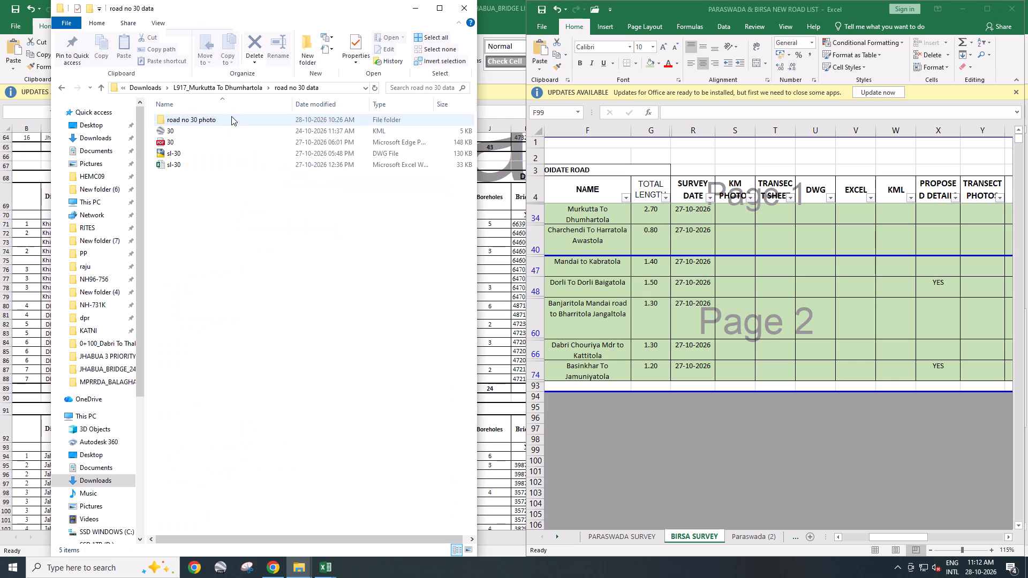
{"action": "double_click", "coordinate": [224, 120]}
{"action": "double_click", "coordinate": [224, 120]}
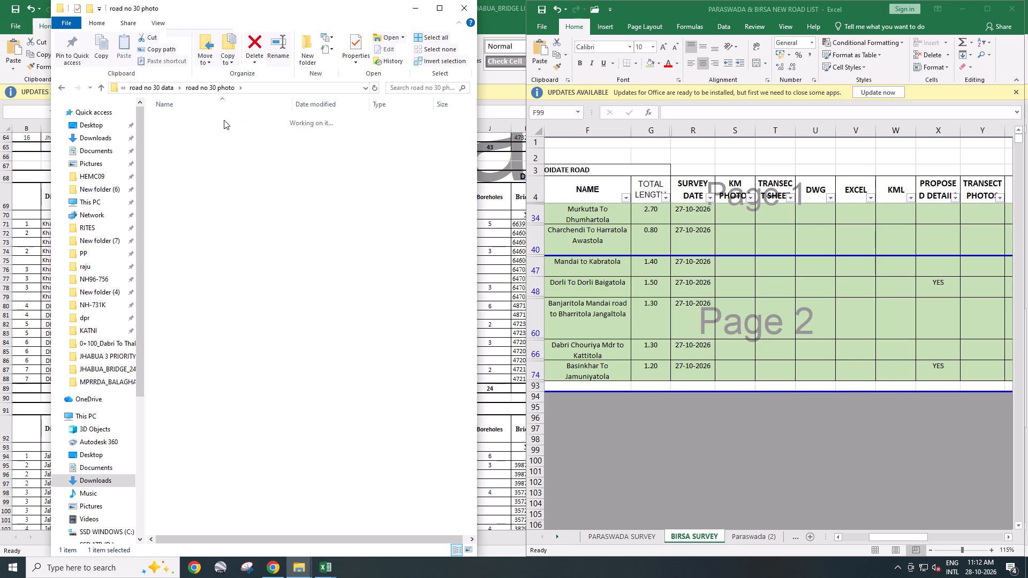
{"action": "left_click", "coordinate": [193, 132]}
{"action": "left_click", "coordinate": [457, 454], "text": "shift"}
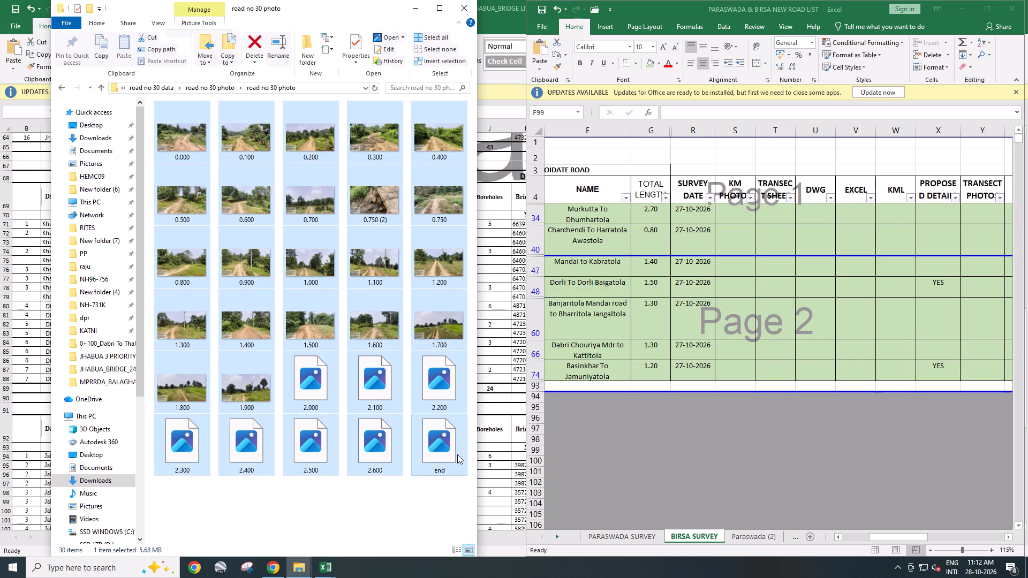
{"action": "key", "text": "ctrl+x"}
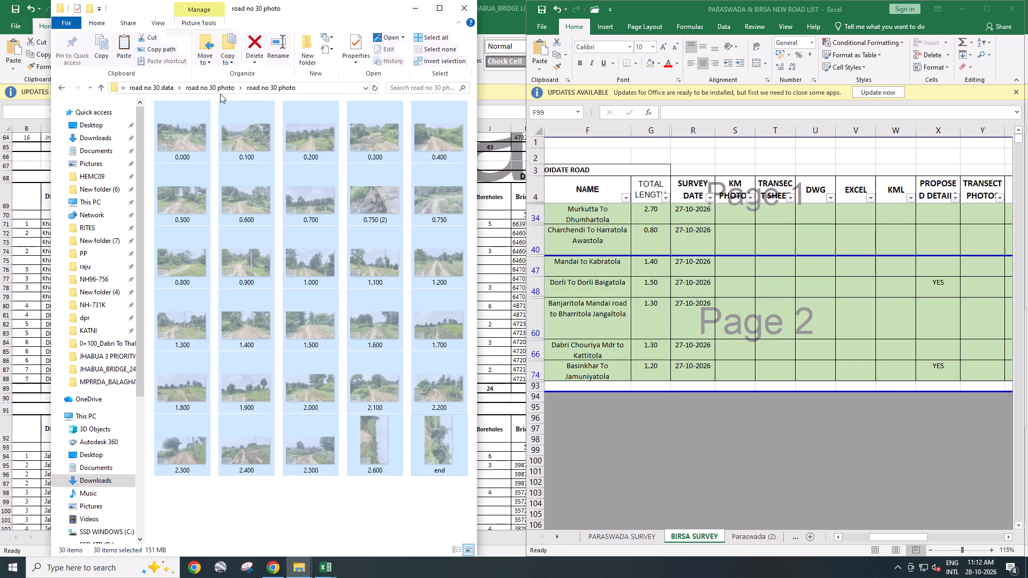
{"action": "left_click", "coordinate": [220, 94]}
{"action": "left_click", "coordinate": [217, 84]}
{"action": "key", "text": "ctrl+v"}
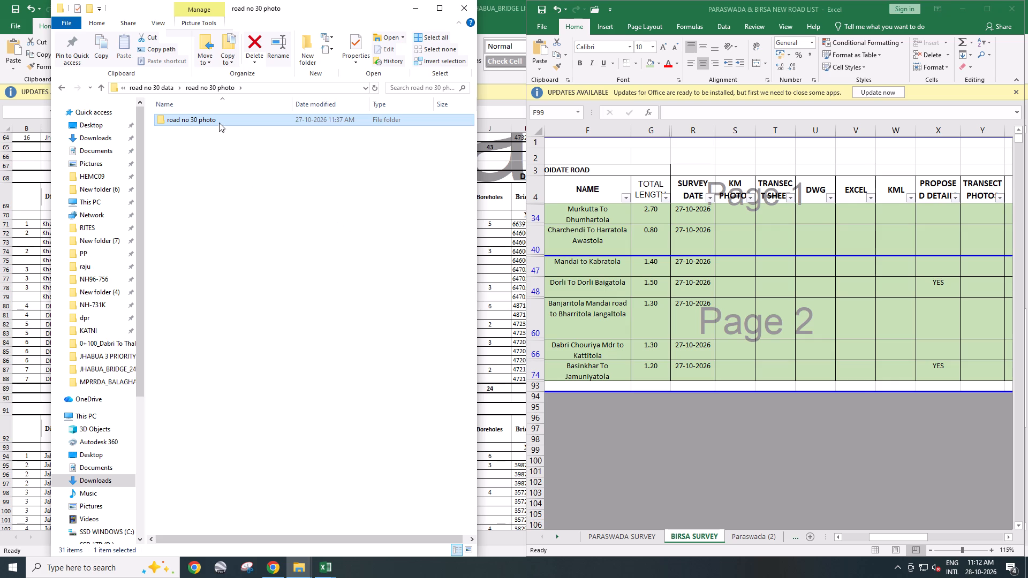
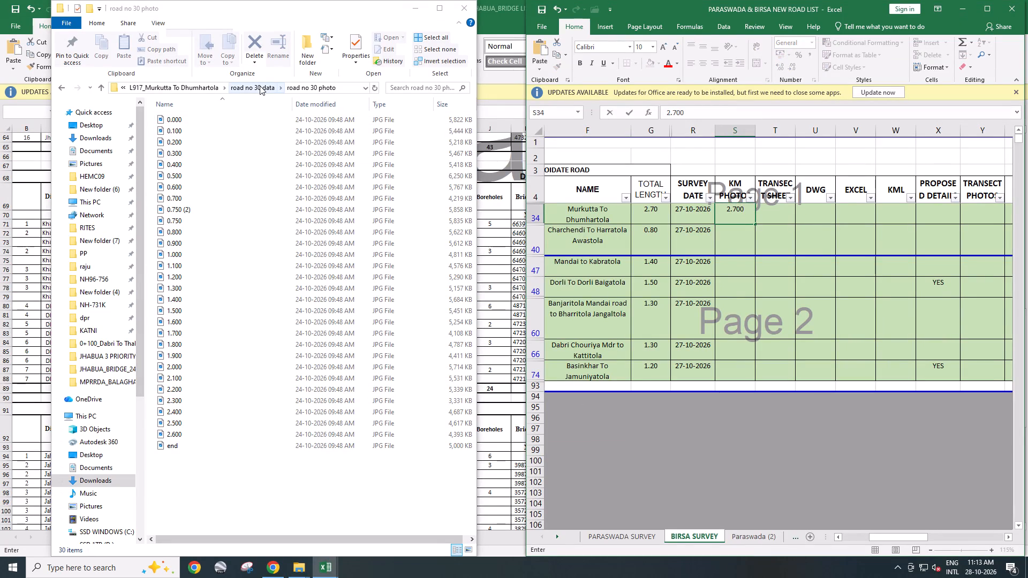
Open the icon size and layout choices for displaying the chainage photos in the road no 30 photo folder.
{"action": "right_click", "coordinate": [193, 481]}
{"action": "left_click", "coordinate": [230, 337]}
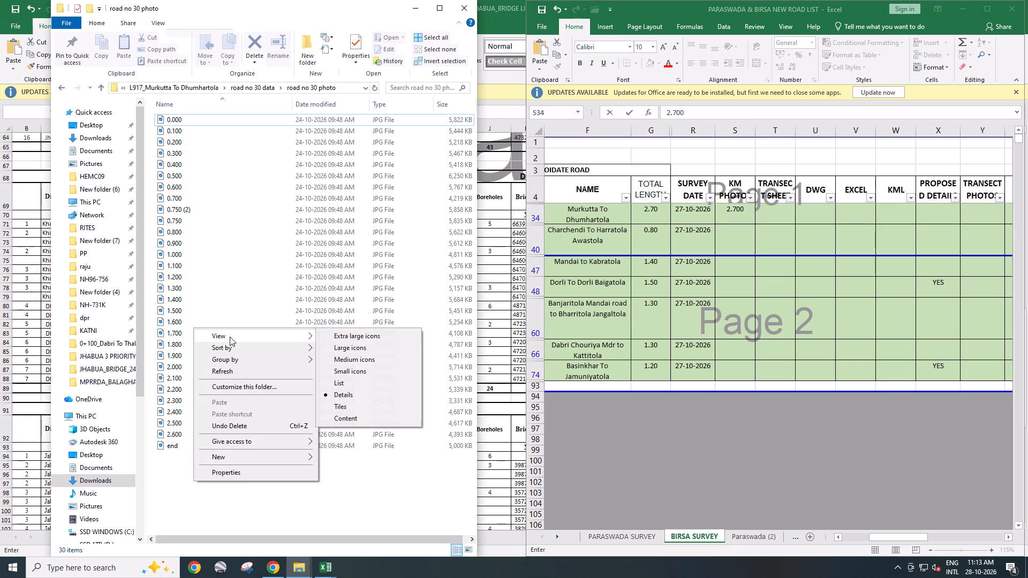
Show the road no 30 photos as large icons and enter NO under TRANSECT PHOTOS for Murkutta To Dhumhartola in the BIRSA SURVEY sheet.
{"action": "left_click", "coordinate": [355, 347]}
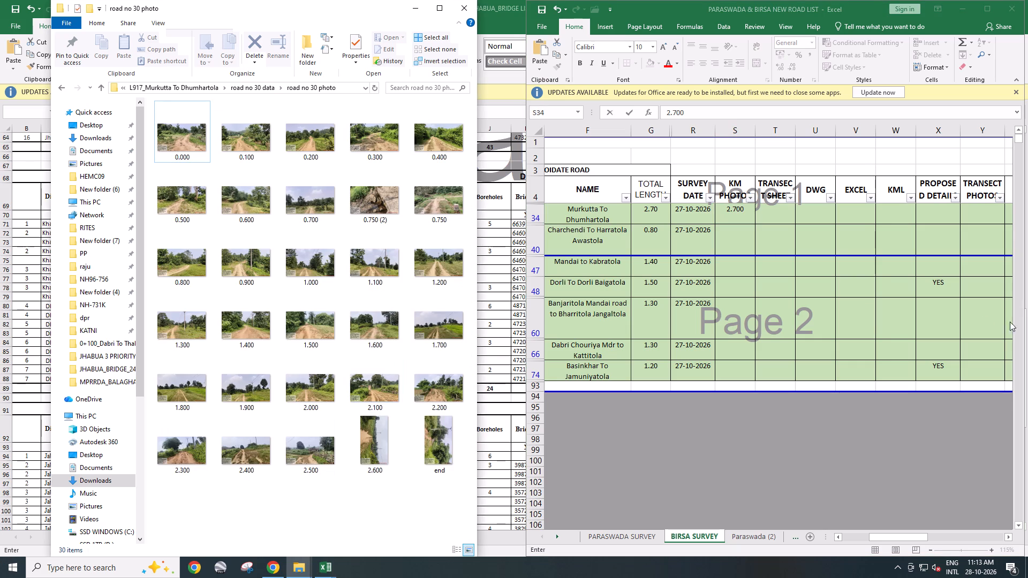
{"action": "left_click", "coordinate": [968, 206]}
{"action": "left_click", "coordinate": [977, 212]}
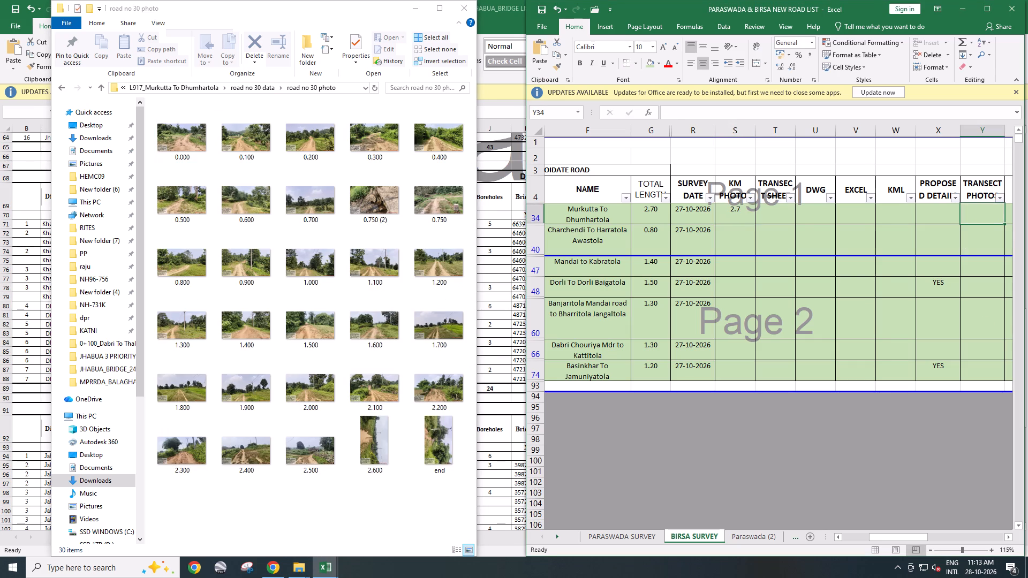
{"action": "type", "text": "NO"}
{"action": "left_click", "coordinate": [944, 283]}
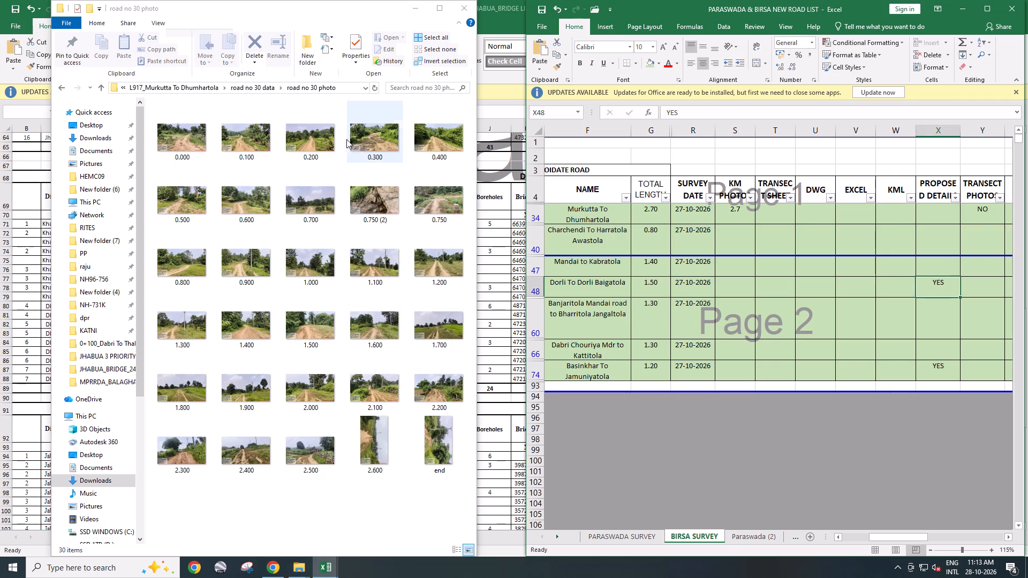
Check the end chainage in the sl-30 drawing, close it without saving, and enter 2.693 under DWG for Murkutta To Dhumhartola.
{"action": "left_click", "coordinate": [241, 88]}
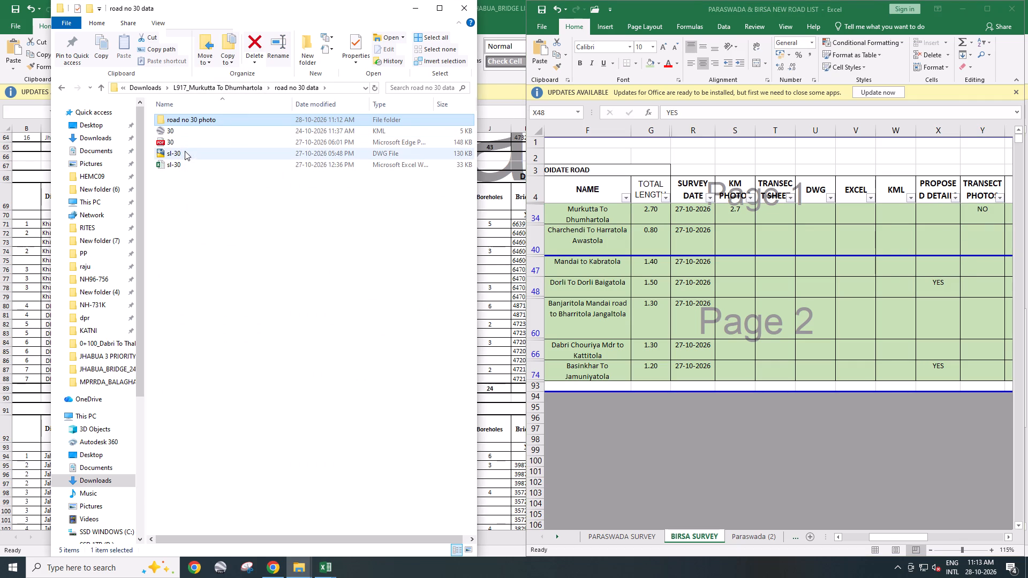
{"action": "double_click", "coordinate": [185, 151]}
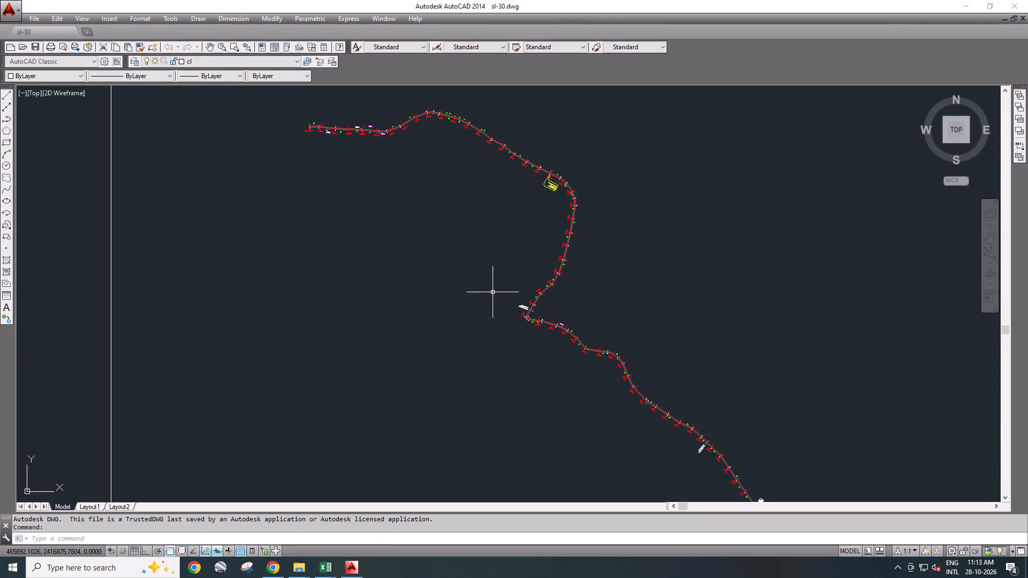
{"action": "scroll", "coordinate": [316, 147], "scroll_direction": "up", "scroll_amount": 3}
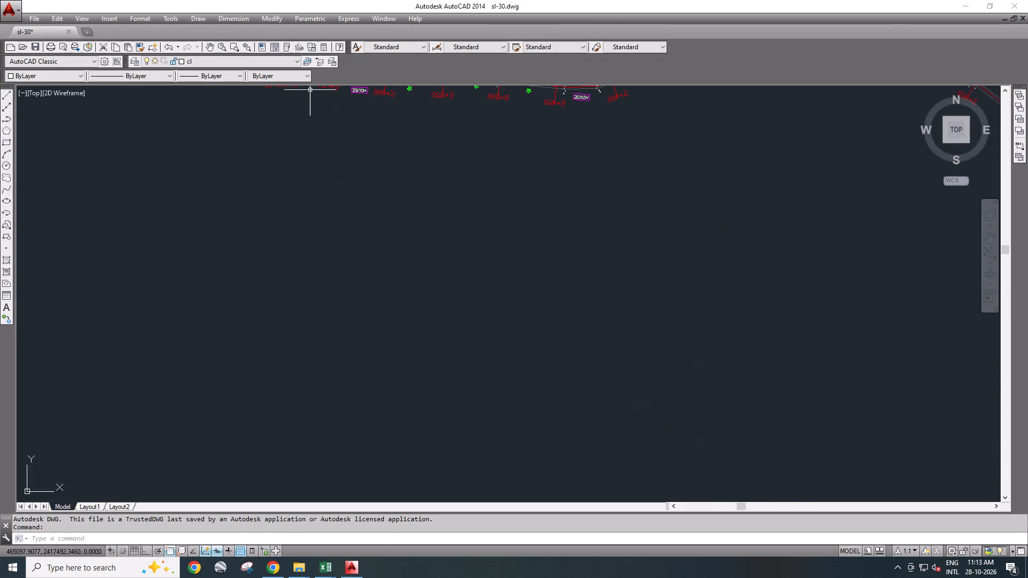
{"action": "scroll", "coordinate": [309, 89], "scroll_direction": "up", "scroll_amount": 1}
{"action": "scroll", "coordinate": [366, 299], "scroll_direction": "down", "scroll_amount": 1}
{"action": "scroll", "coordinate": [292, 154], "scroll_direction": "up", "scroll_amount": 2}
{"action": "scroll", "coordinate": [341, 165], "scroll_direction": "up", "scroll_amount": 1}
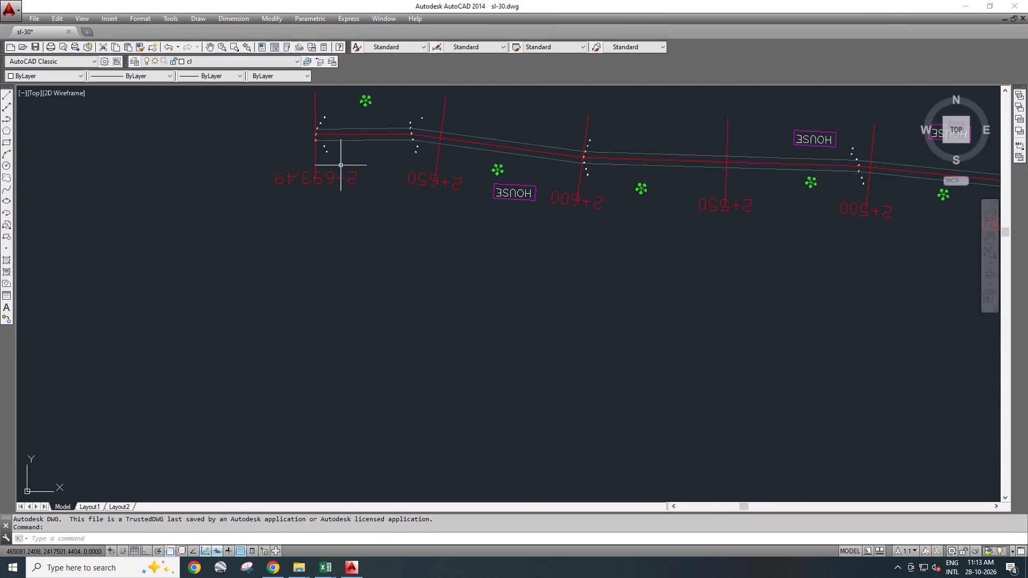
{"action": "left_click", "coordinate": [1018, 1]}
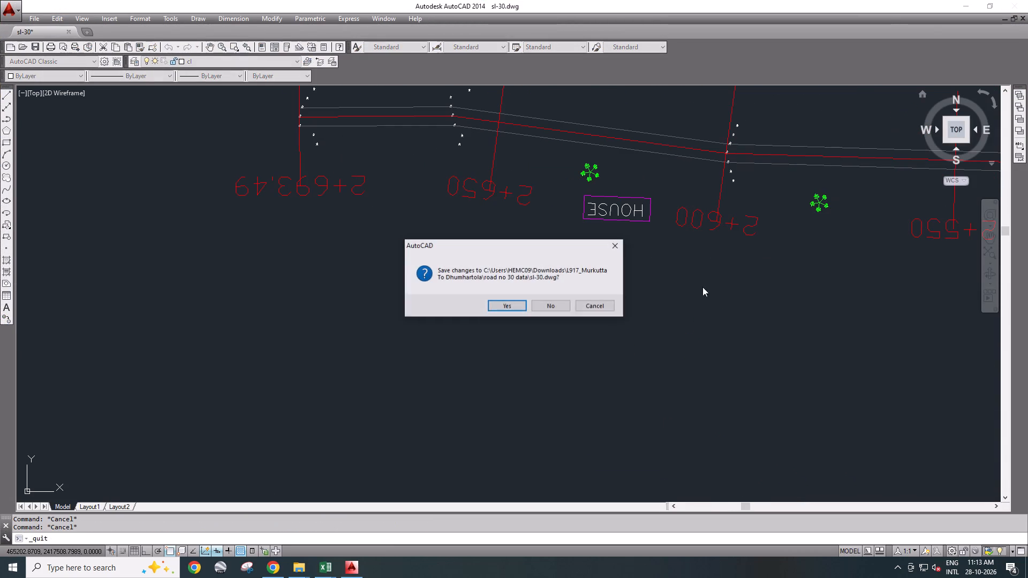
{"action": "left_click", "coordinate": [563, 308]}
{"action": "left_click", "coordinate": [863, 303]}
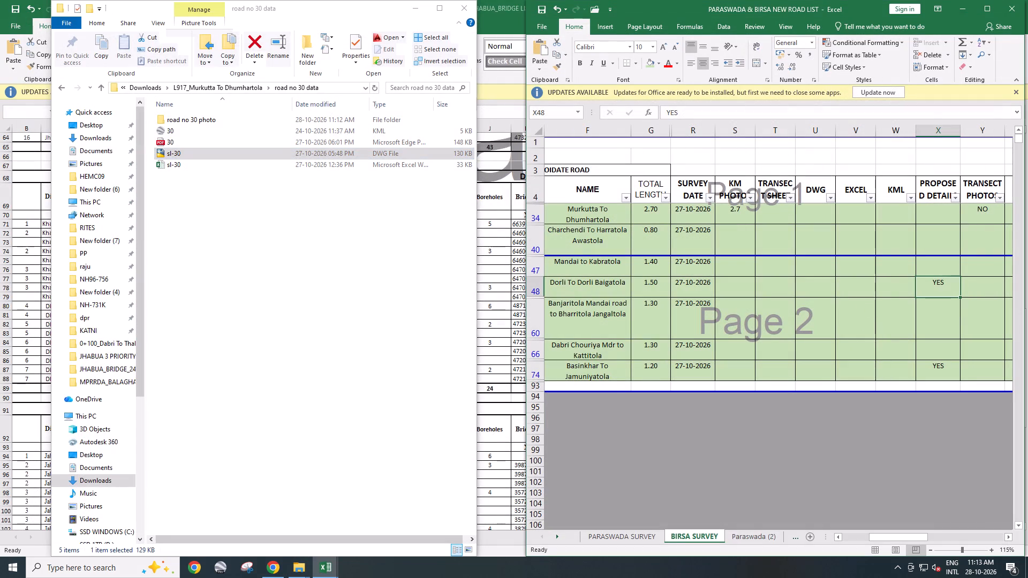
{"action": "left_click", "coordinate": [806, 212]}
{"action": "key", "text": "2"}
{"action": "type", "text": ".693"}
Check the hand-drawn road sketch in the PDF 30, then copy the DWG value 2.693 into Murkutta To Dhumhartola's TRANSECT SHEET and EXCEL cells.
{"action": "double_click", "coordinate": [286, 146]}
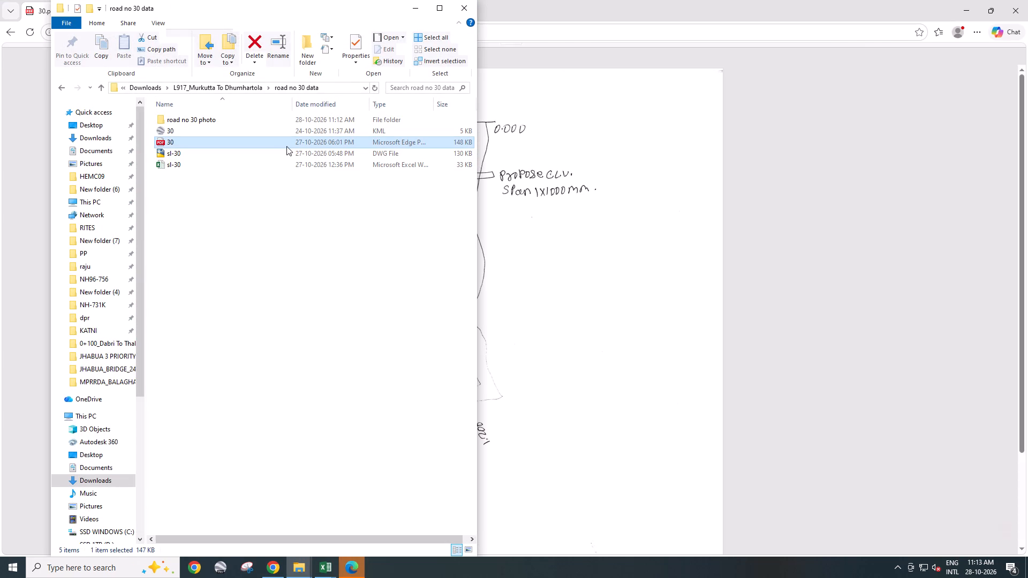
{"action": "left_click", "coordinate": [611, 261]}
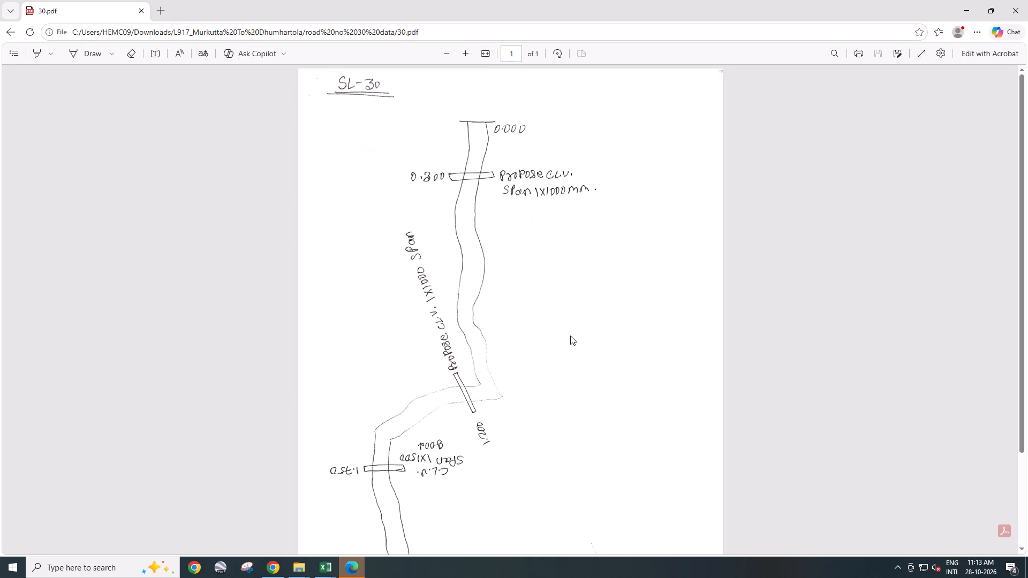
{"action": "scroll", "coordinate": [570, 336], "scroll_direction": "down", "scroll_amount": 12}
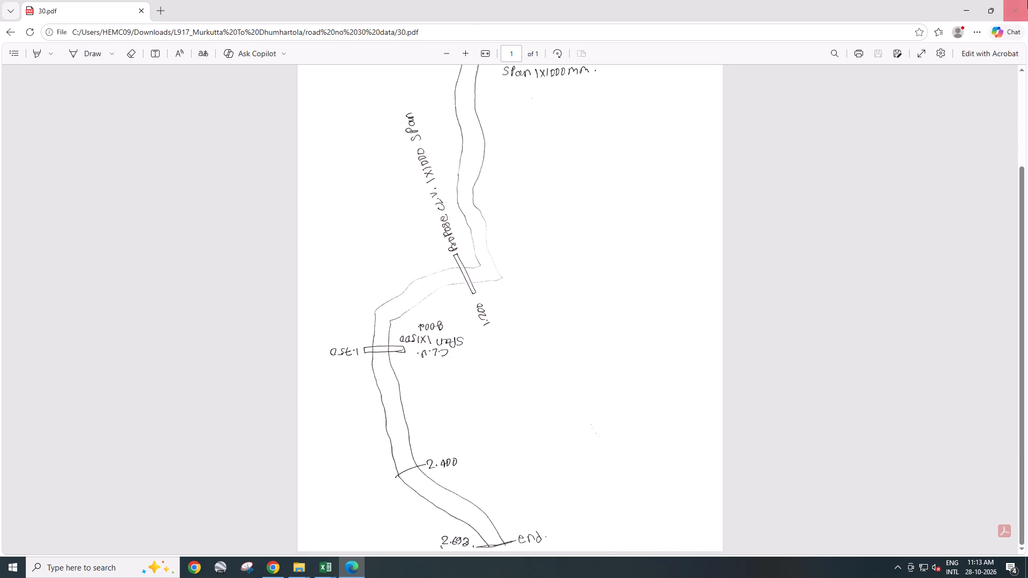
{"action": "left_click", "coordinate": [1027, 0]}
{"action": "left_click", "coordinate": [798, 223]}
{"action": "left_click", "coordinate": [807, 209]}
{"action": "left_click", "coordinate": [806, 238]}
{"action": "left_click", "coordinate": [825, 206]}
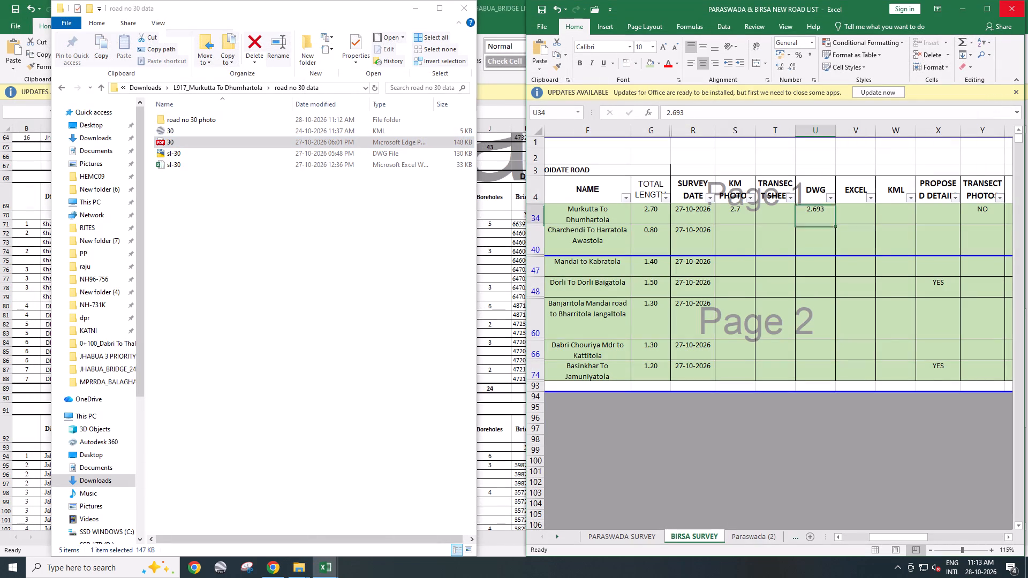
{"action": "key", "text": "ctrl+c"}
{"action": "left_click", "coordinate": [769, 214]}
{"action": "key", "text": "ctrl+v"}
{"action": "left_click", "coordinate": [847, 217]}
{"action": "key", "text": "ctrl+v"}
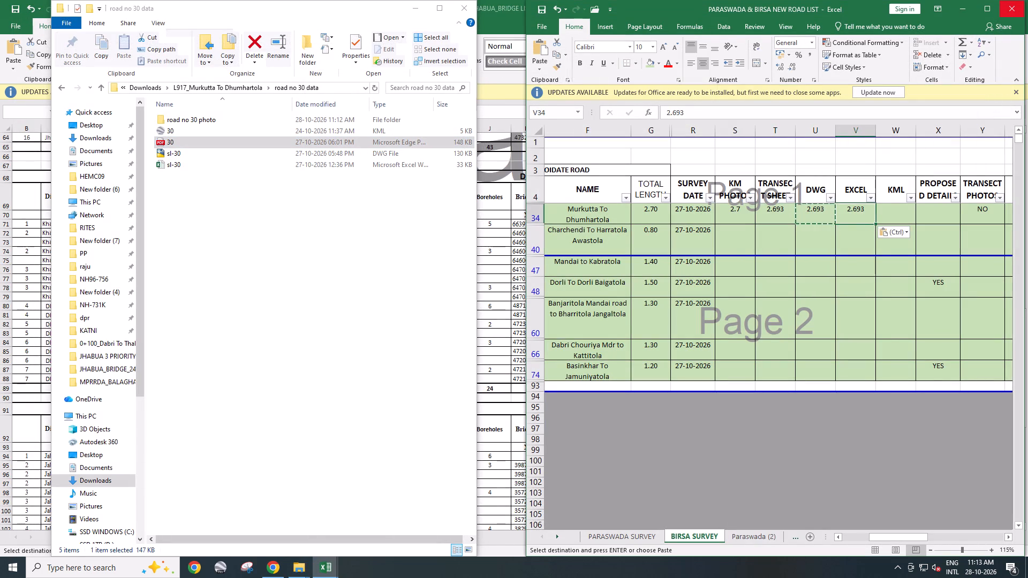
Enter YES under KML for Murkutta To Dhumhartola and save the road list workbook.
{"action": "left_click", "coordinate": [908, 215]}
{"action": "type", "text": "YERS"}
{"action": "key", "text": "BackSpace"}
{"action": "key", "text": "BackSpace"}
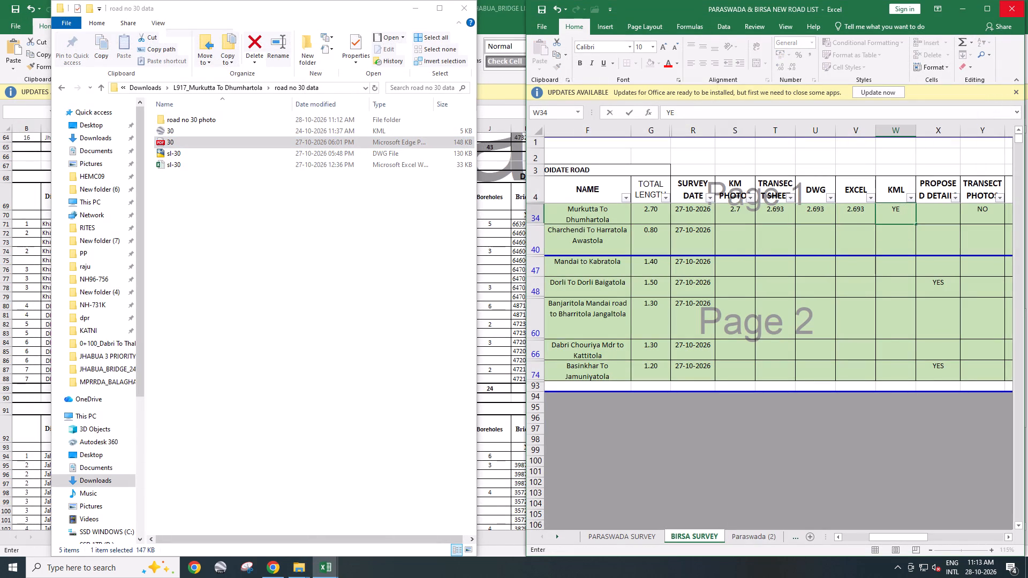
{"action": "key", "text": "s"}
{"action": "left_click", "coordinate": [876, 278]}
{"action": "key", "text": "ctrl+s"}
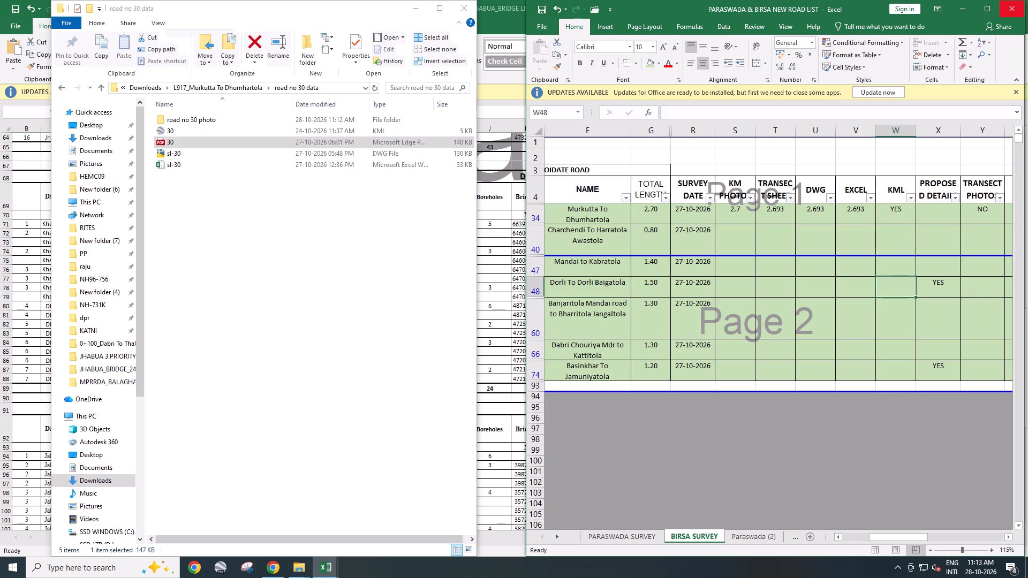
Copy the name of the L917_Murkutta To Dhumhartola folder in Downloads and rename its inner road no 30 data folder with it.
{"action": "left_click", "coordinate": [240, 86]}
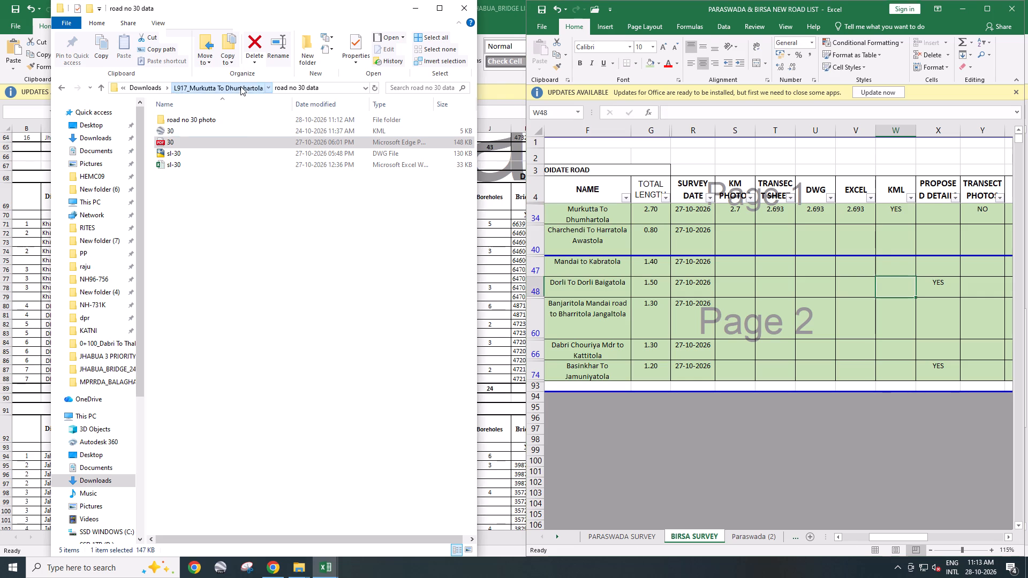
{"action": "left_click", "coordinate": [191, 90]}
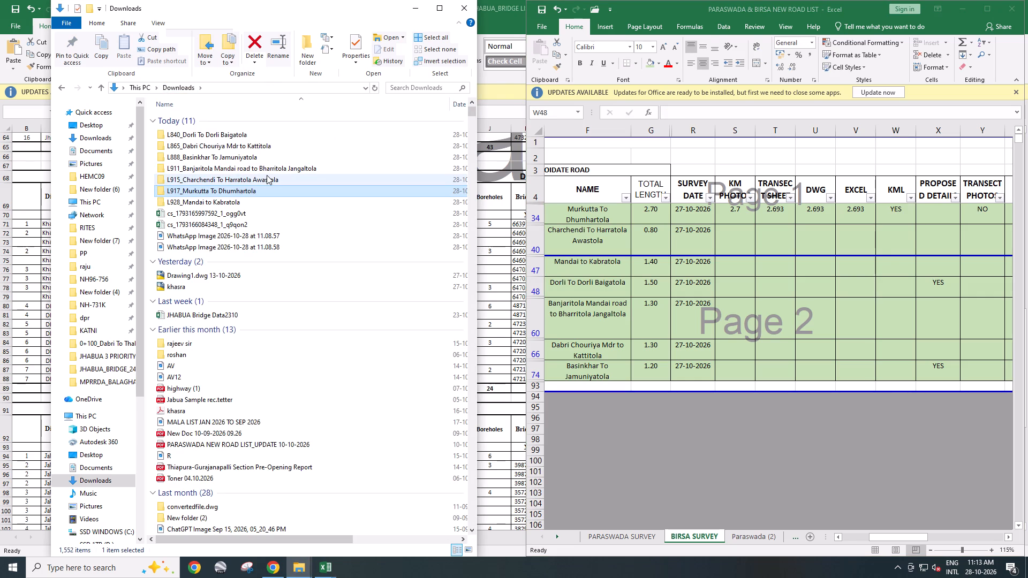
{"action": "key", "text": "F2"}
{"action": "key", "text": "ctrl+c"}
{"action": "left_click", "coordinate": [268, 210]}
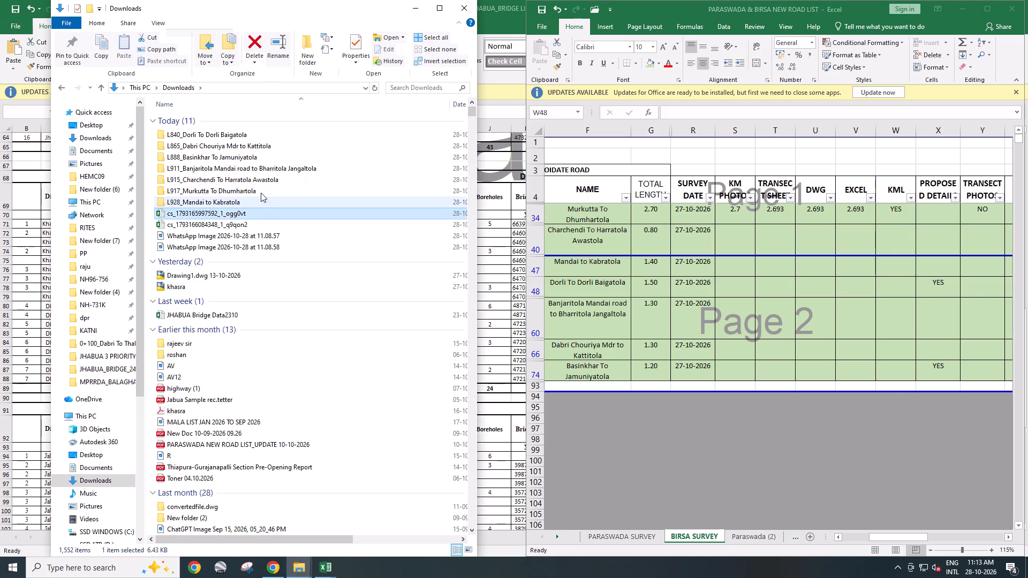
{"action": "double_click", "coordinate": [261, 193]}
{"action": "left_click", "coordinate": [211, 123]}
{"action": "key", "text": "F2"}
{"action": "key", "text": "ctrl+v"}
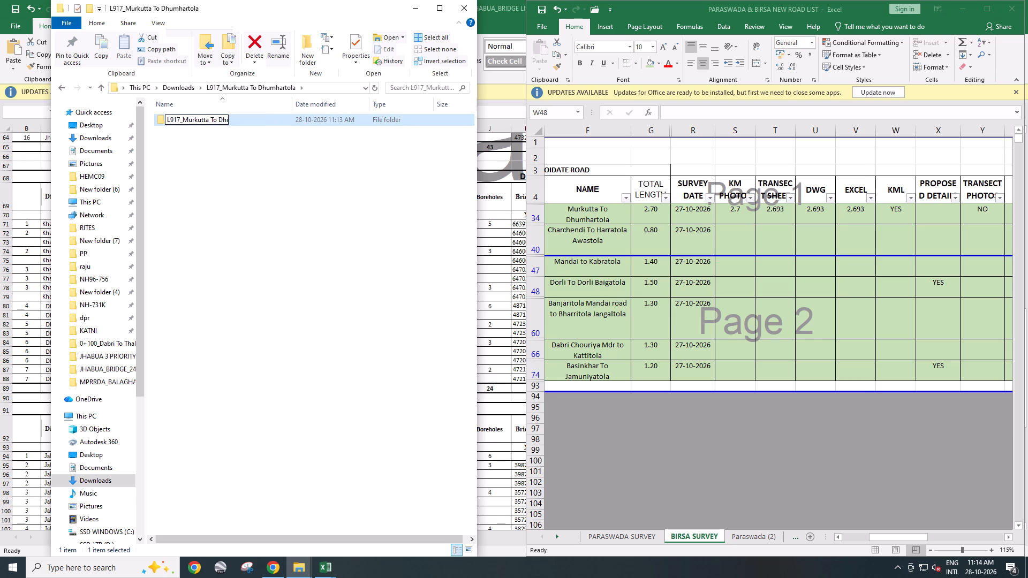
{"action": "left_click", "coordinate": [241, 176]}
Rename the road no 30 photo folder as L917_Murkutta To Dhumhartola KM PHOTOS.
{"action": "double_click", "coordinate": [282, 121]}
{"action": "left_click", "coordinate": [200, 117]}
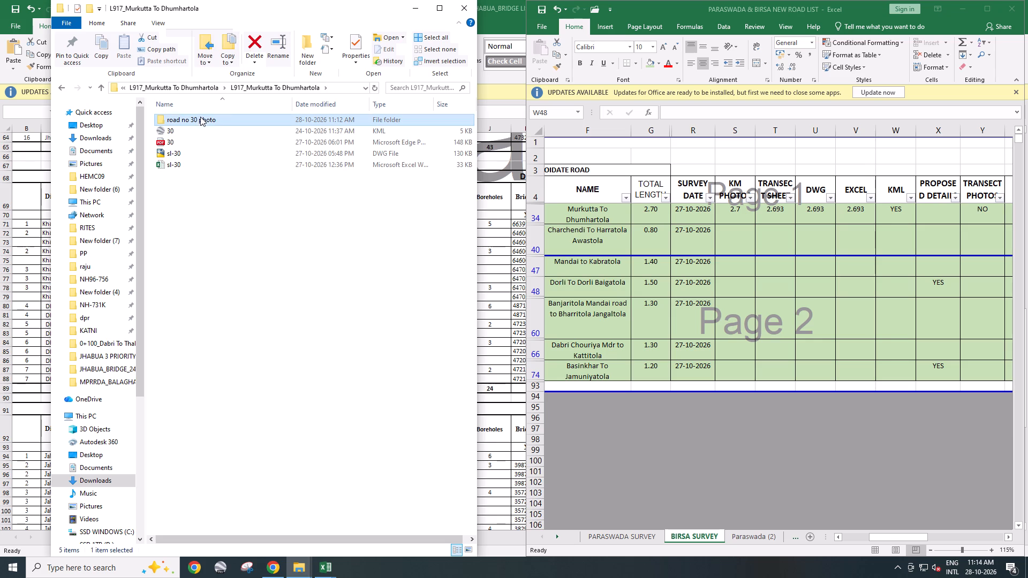
{"action": "key", "text": "F2"}
{"action": "key", "text": "ctrl+v"}
{"action": "key", "text": "space"}
{"action": "type", "text": "KM PHOTOS"}
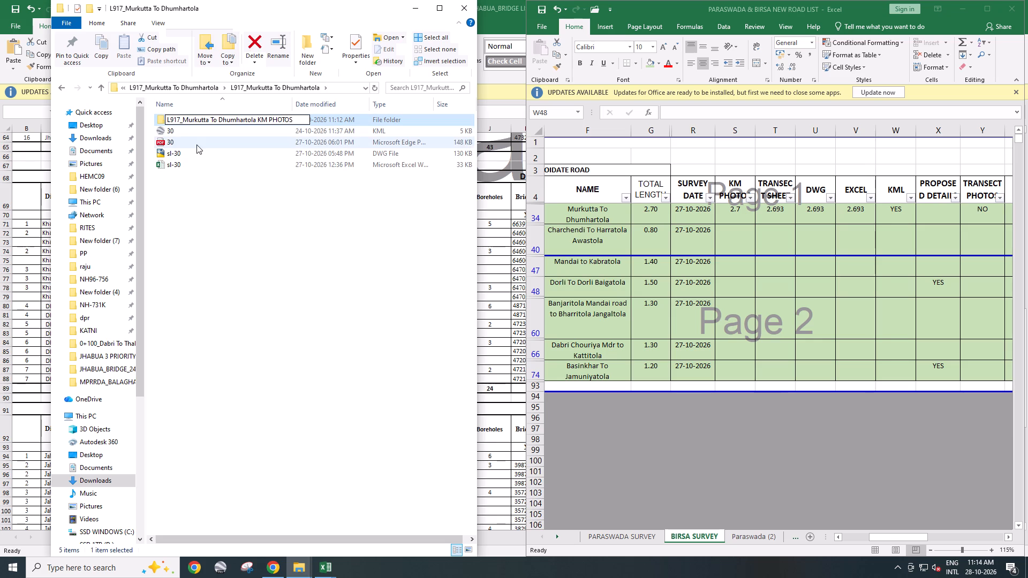
{"action": "left_click", "coordinate": [192, 138]}
Rename the sl-30 DWG drawing and the sl-30 Excel file both as L917_Murkutta To Dhumhartola.
{"action": "left_click", "coordinate": [190, 153]}
{"action": "key", "text": "F2"}
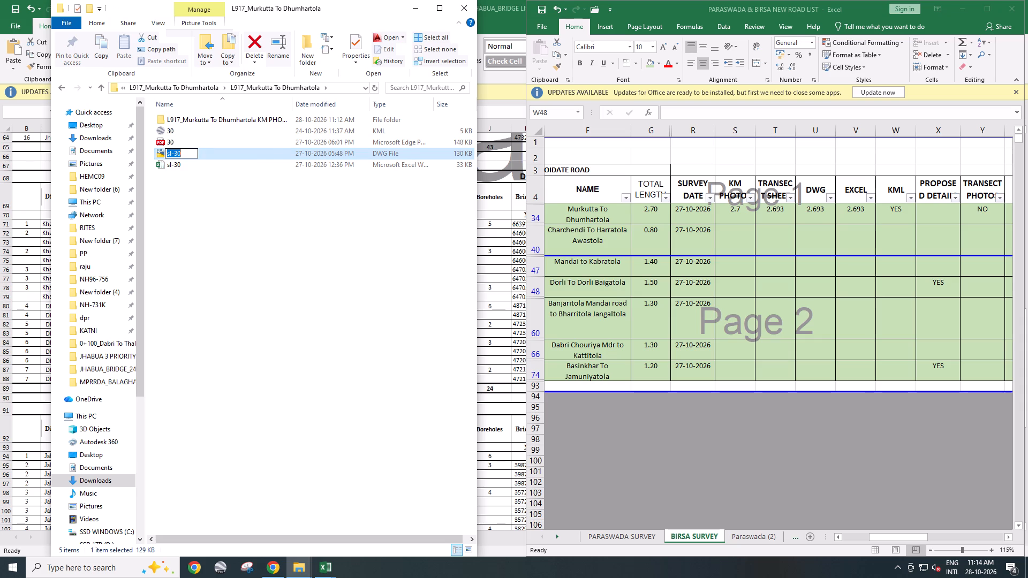
{"action": "key", "text": "ctrl+v"}
{"action": "left_click", "coordinate": [192, 164]}
{"action": "key", "text": "F2"}
{"action": "key", "text": "ctrl+v"}
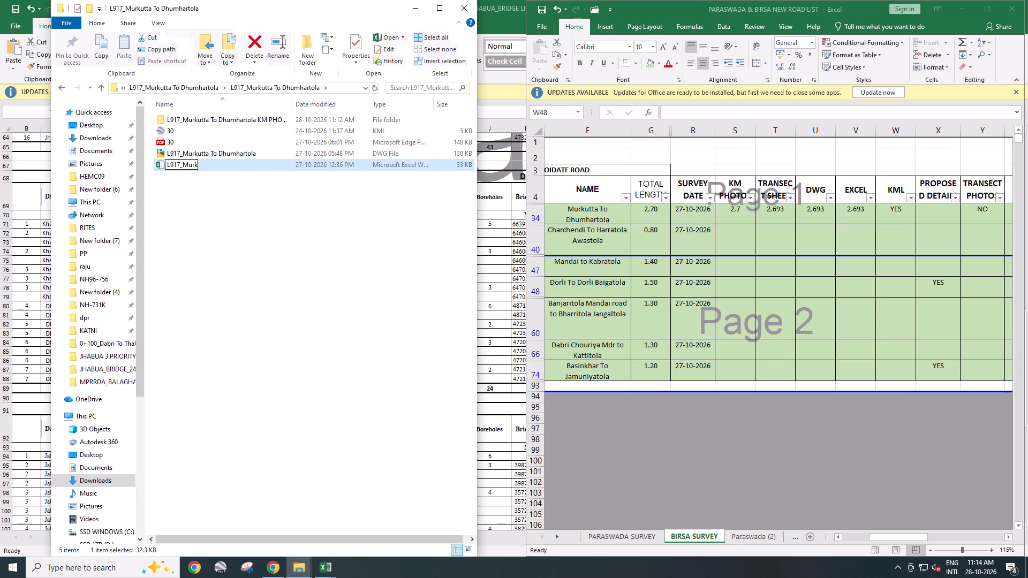
{"action": "left_click", "coordinate": [225, 204]}
Rename the PDF file 30 as L917 TRANSECT WALK.
{"action": "left_click", "coordinate": [178, 140]}
{"action": "key", "text": "F2"}
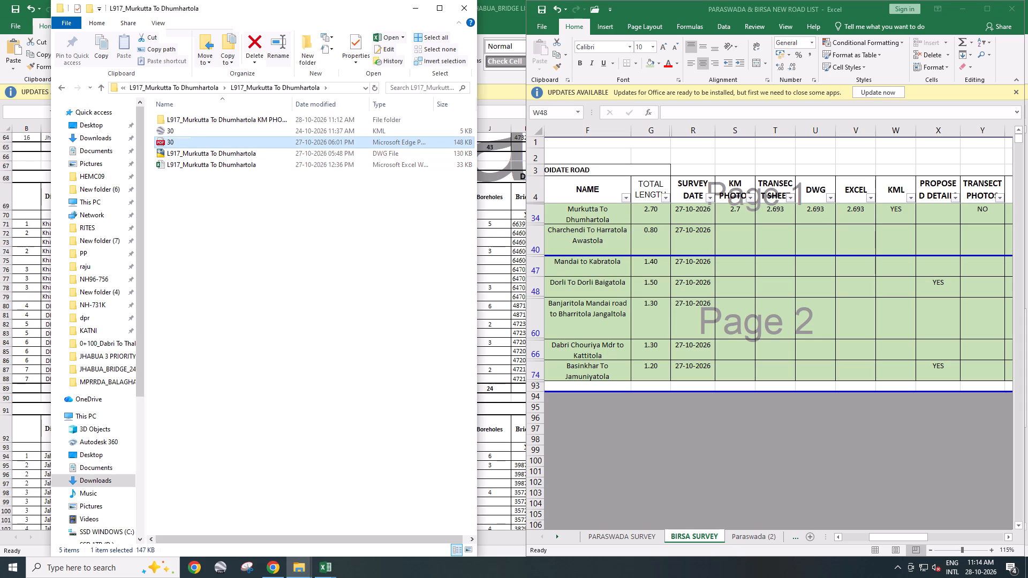
{"action": "type", "text": "L917"}
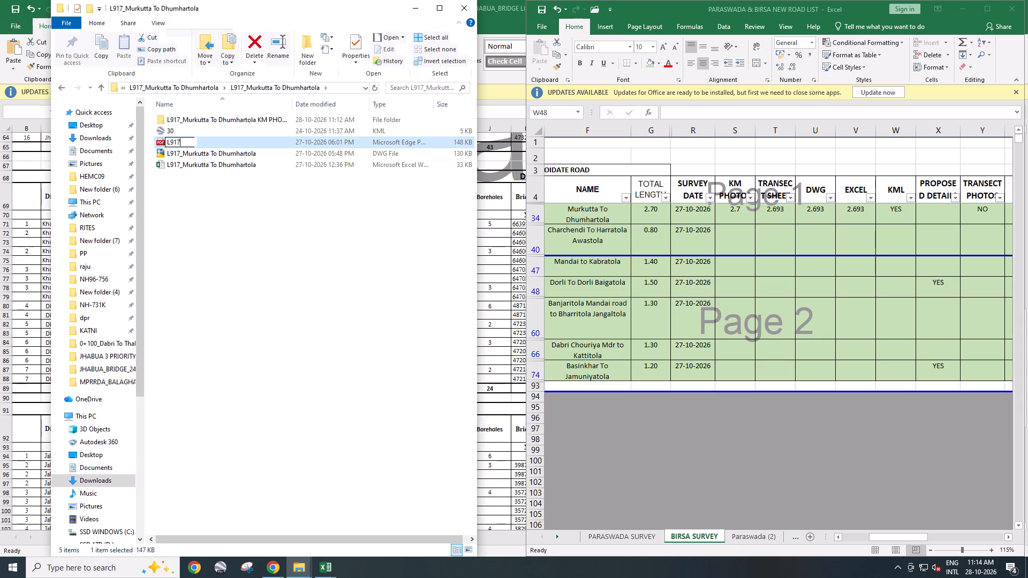
{"action": "type", "text": "TRA"}
{"action": "key", "text": "BackSpace"}
{"action": "key", "text": "BackSpace"}
{"action": "key", "text": "BackSpace"}
{"action": "key", "text": "space"}
{"action": "type", "text": "TRA"}
{"action": "type", "text": "NSECT WALK"}
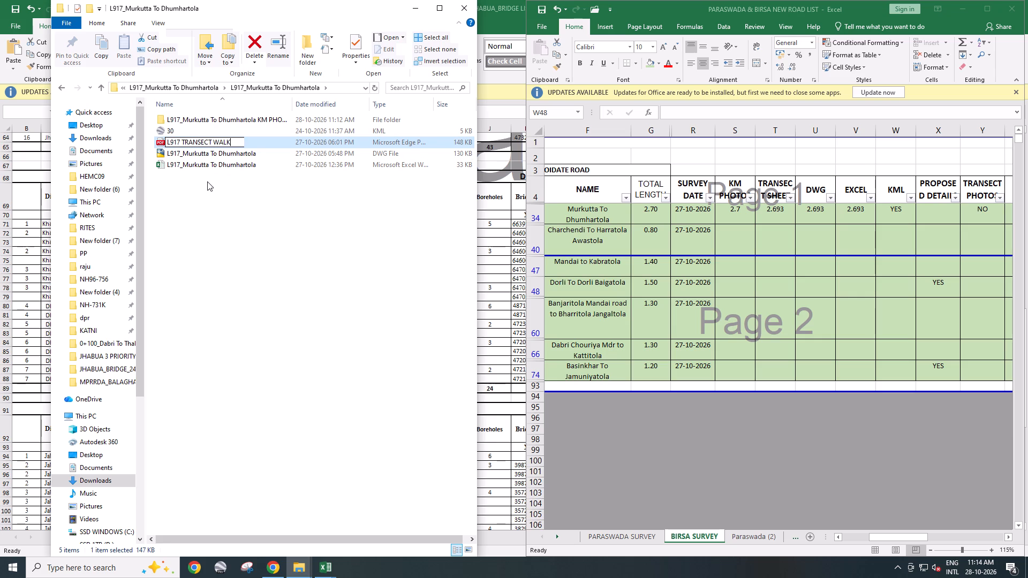
Rename the KML file 30 as L917 and return to the Downloads folder.
{"action": "left_click", "coordinate": [179, 132]}
{"action": "key", "text": "F2"}
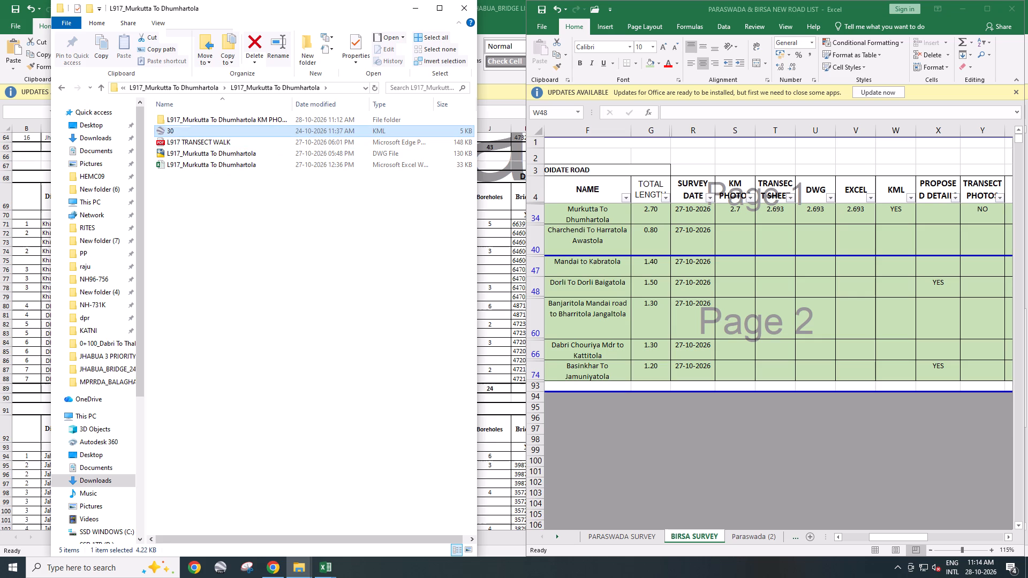
{"action": "type", "text": "L917"}
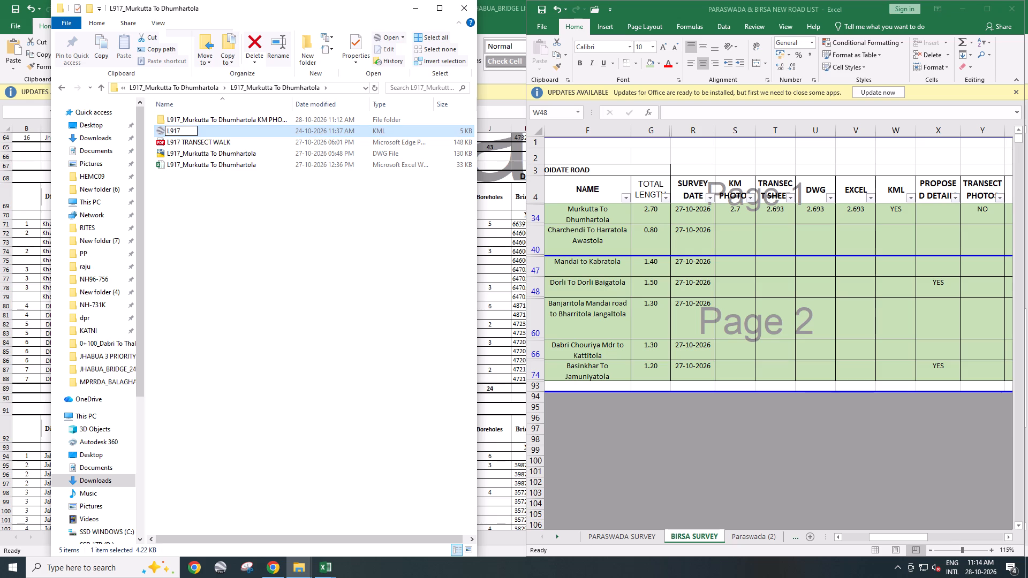
{"action": "left_click", "coordinate": [244, 231]}
{"action": "left_click", "coordinate": [202, 85]}
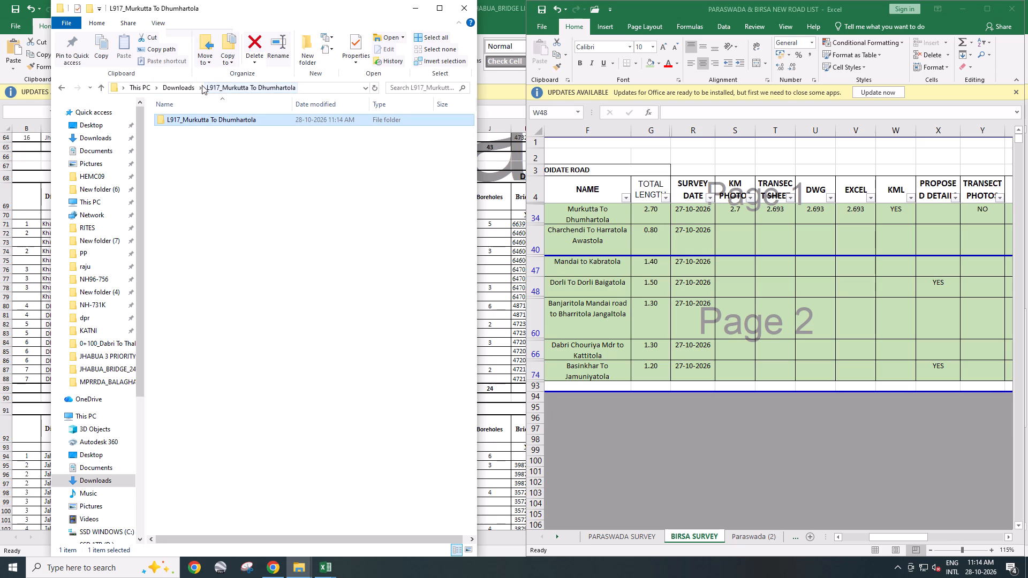
{"action": "left_click", "coordinate": [183, 88]}
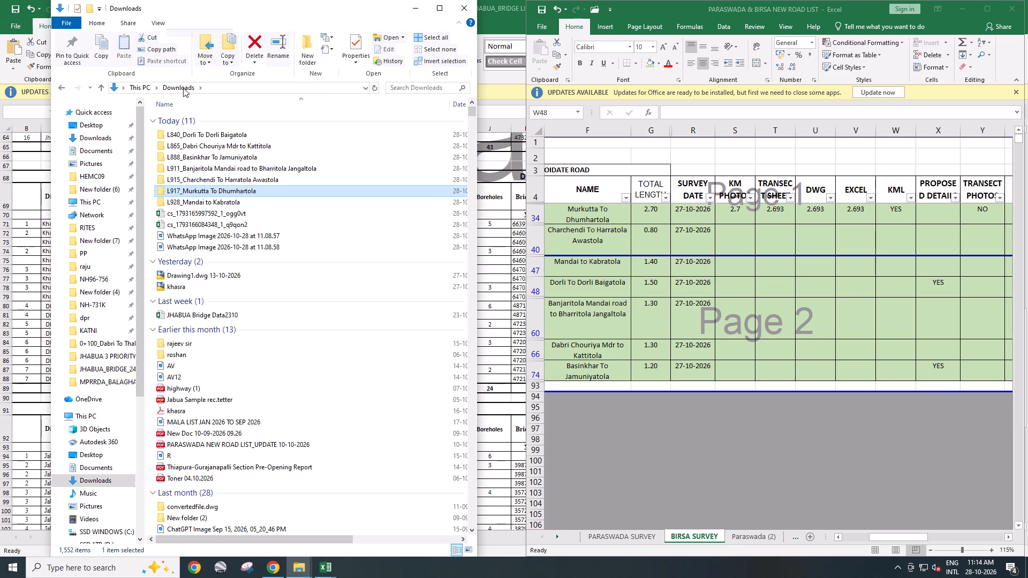
Rename the road no 36 folder inside the L915_Charchendi To Harratola Awastola folder with its parent's name, L915_Charchendi To Harratola Awastola.
{"action": "left_click", "coordinate": [204, 178]}
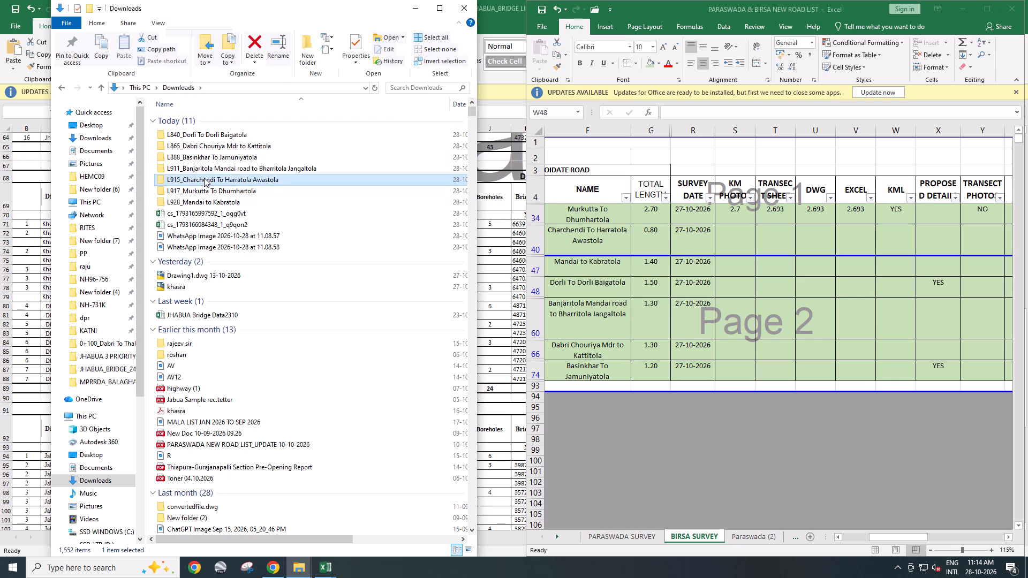
{"action": "key", "text": "F2"}
{"action": "key", "text": "ctrl+c"}
{"action": "left_click", "coordinate": [214, 202]}
{"action": "double_click", "coordinate": [228, 184]}
{"action": "left_click", "coordinate": [198, 120]}
{"action": "key", "text": "F2"}
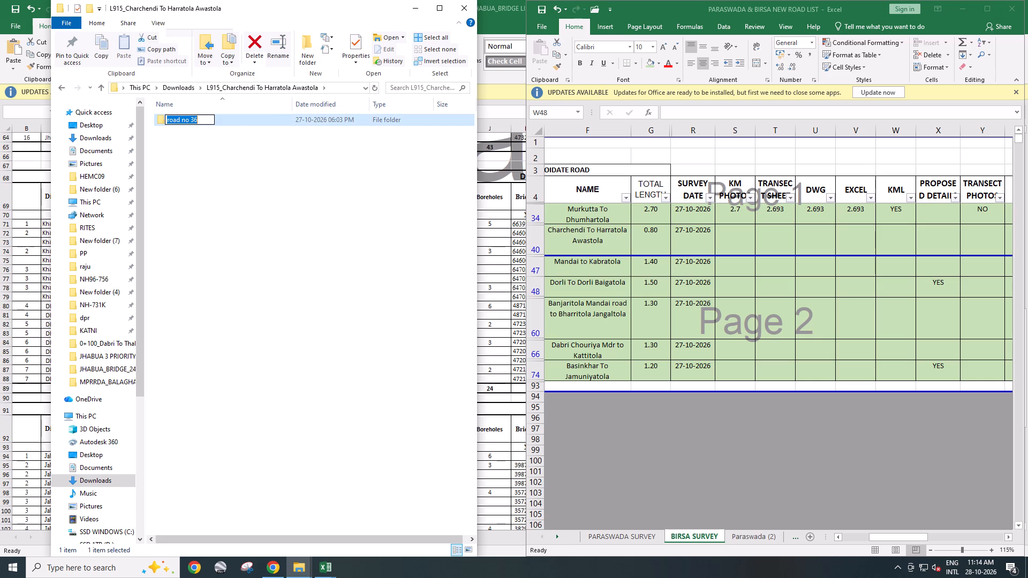
{"action": "key", "text": "ctrl+v"}
{"action": "left_click", "coordinate": [203, 173]}
Rename the inner road no 36 photo folder as L915_Charchendi To Harratola Awastola KM PHOTOS.
{"action": "double_click", "coordinate": [298, 122]}
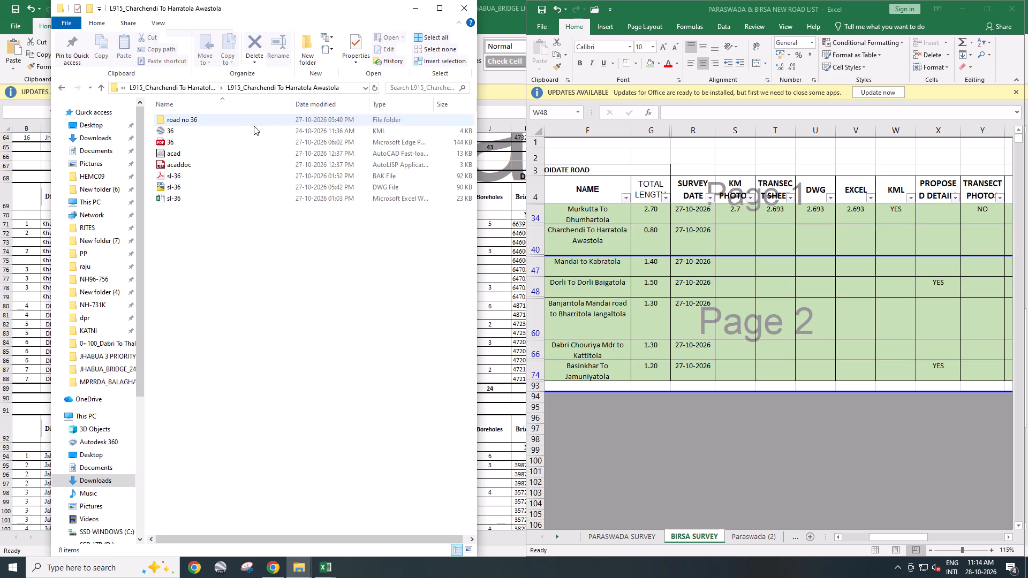
{"action": "left_click", "coordinate": [215, 119]}
{"action": "key", "text": "F2"}
{"action": "key", "text": "ctrl+v"}
{"action": "key", "text": "space"}
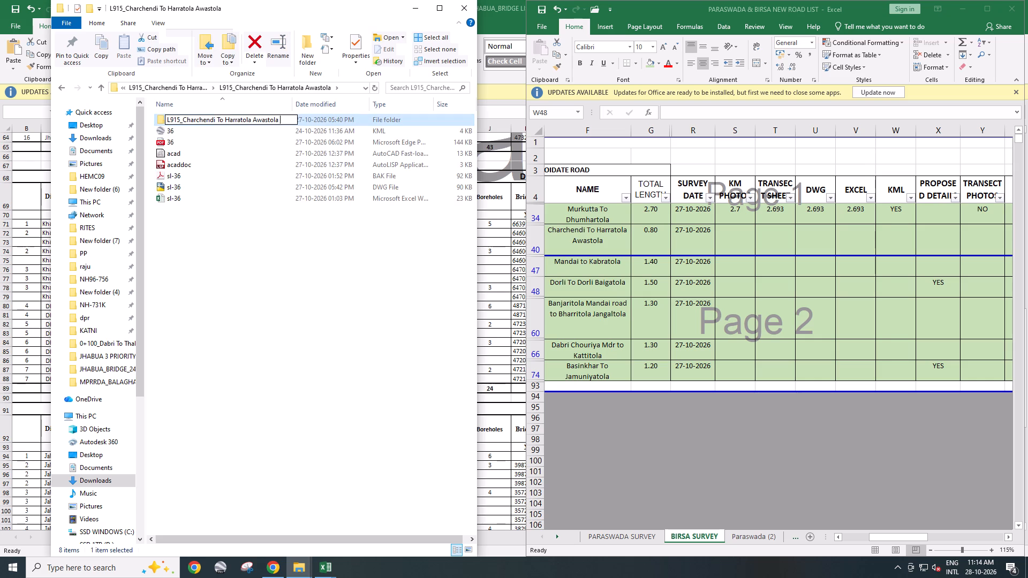
{"action": "type", "text": "KM PHOTOS"}
Rename the sl-36 DWG drawing and the sl-36 Excel file both as L915_Charchendi To Harratola Awastola.
{"action": "left_click", "coordinate": [187, 188]}
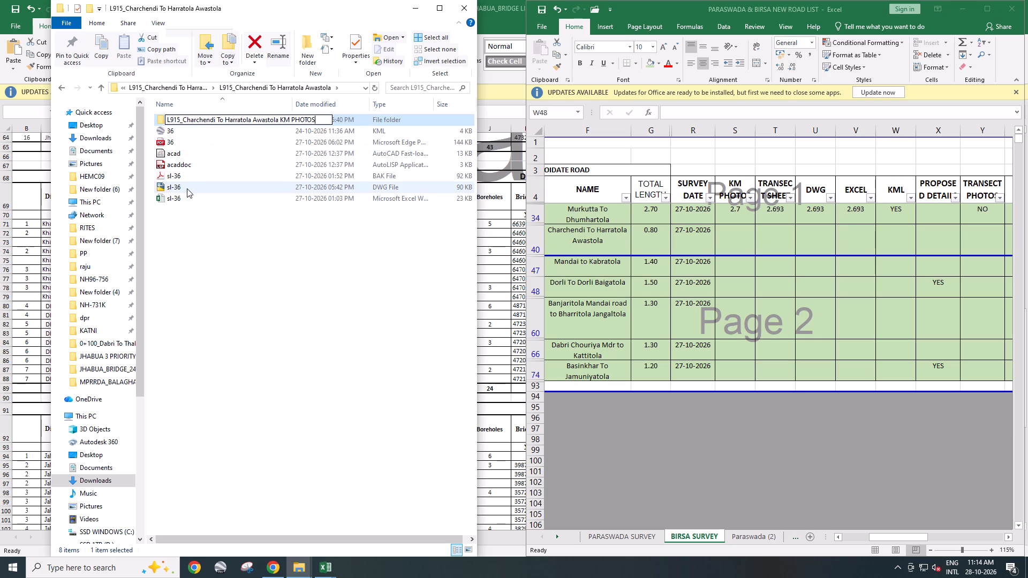
{"action": "key", "text": "F2"}
{"action": "key", "text": "ctrl+v"}
{"action": "left_click", "coordinate": [185, 195]}
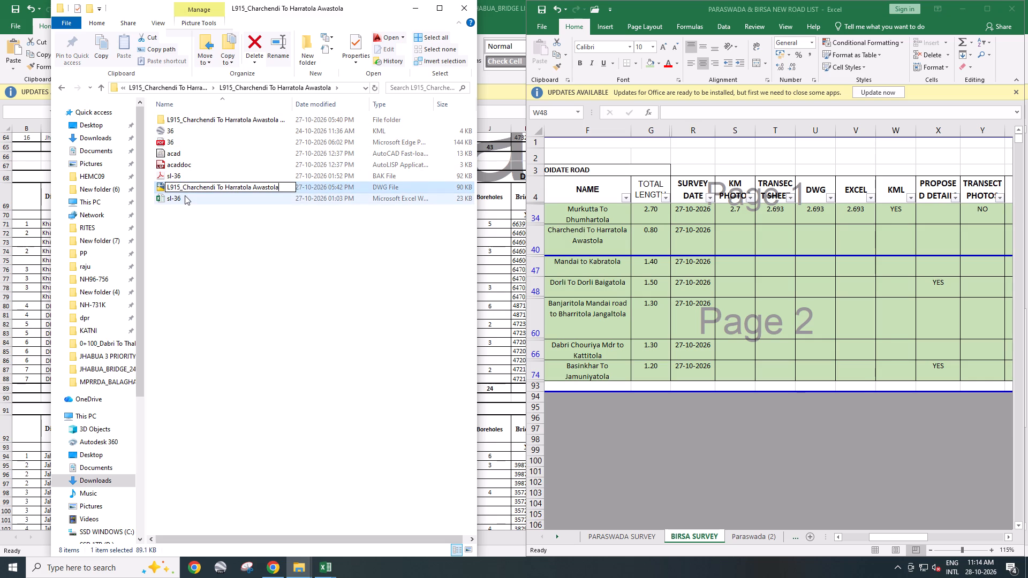
{"action": "key", "text": "F2"}
{"action": "key", "text": "ctrl+v"}
{"action": "left_click", "coordinate": [222, 275]}
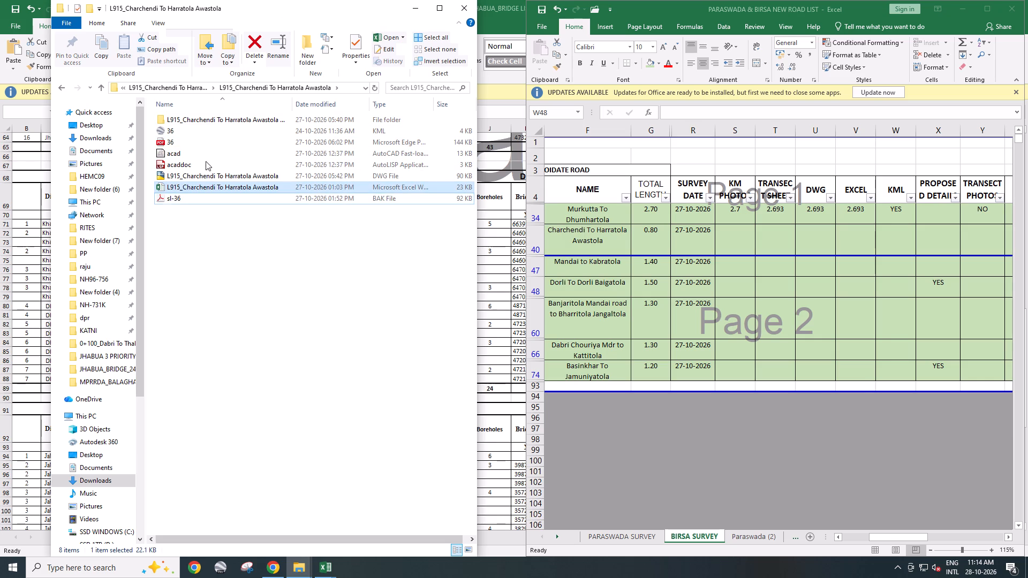
Rename the PDF file 36 as L915 TRANSECT WALK.
{"action": "left_click", "coordinate": [212, 146]}
{"action": "key", "text": "F2"}
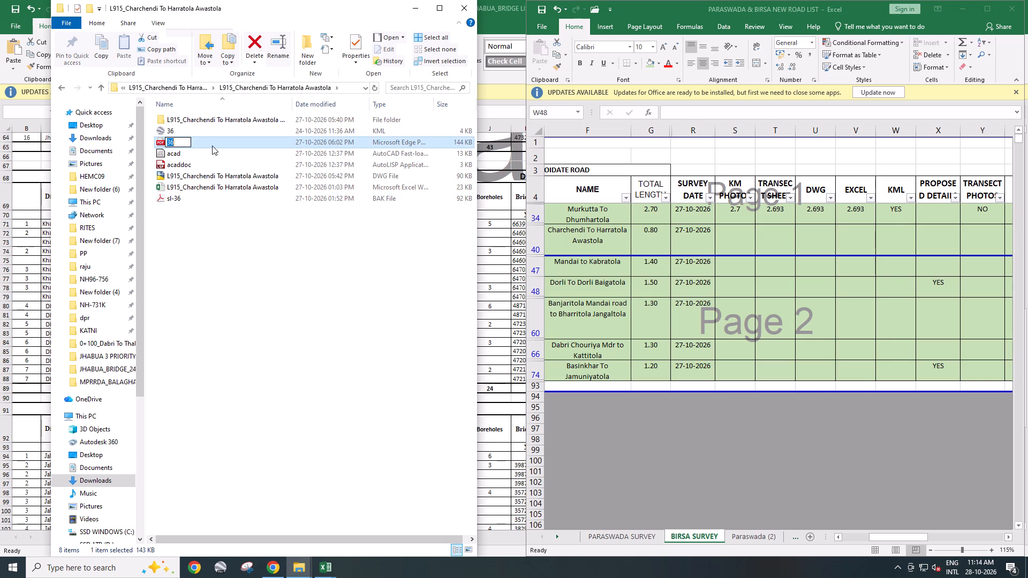
{"action": "type", "text": "L915"}
{"action": "key", "text": "space"}
{"action": "type", "text": "TRANSECT WALK"}
Rename the KML file 36 as L915.
{"action": "left_click", "coordinate": [212, 130]}
{"action": "key", "text": "F2"}
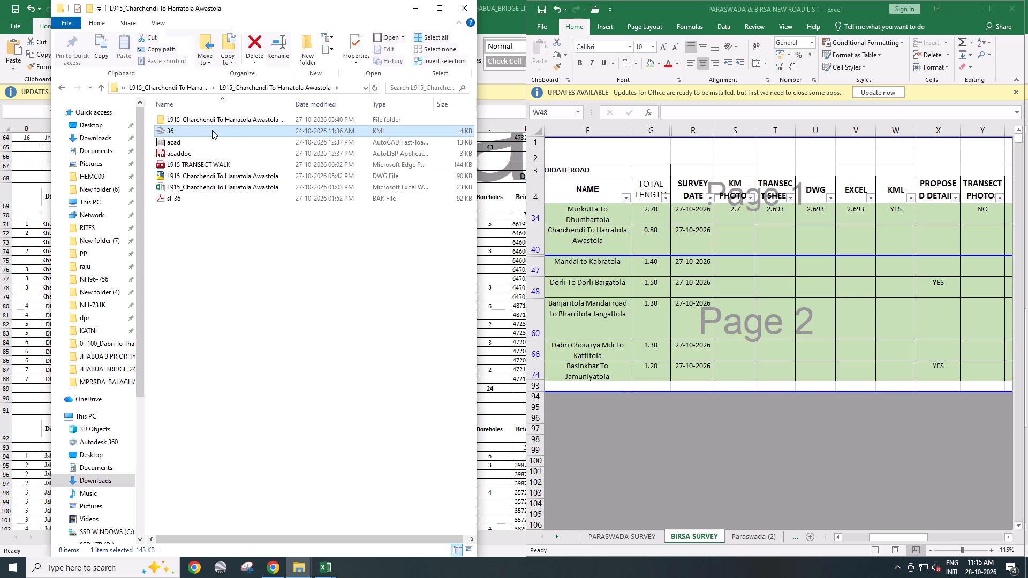
{"action": "type", "text": "L916"}
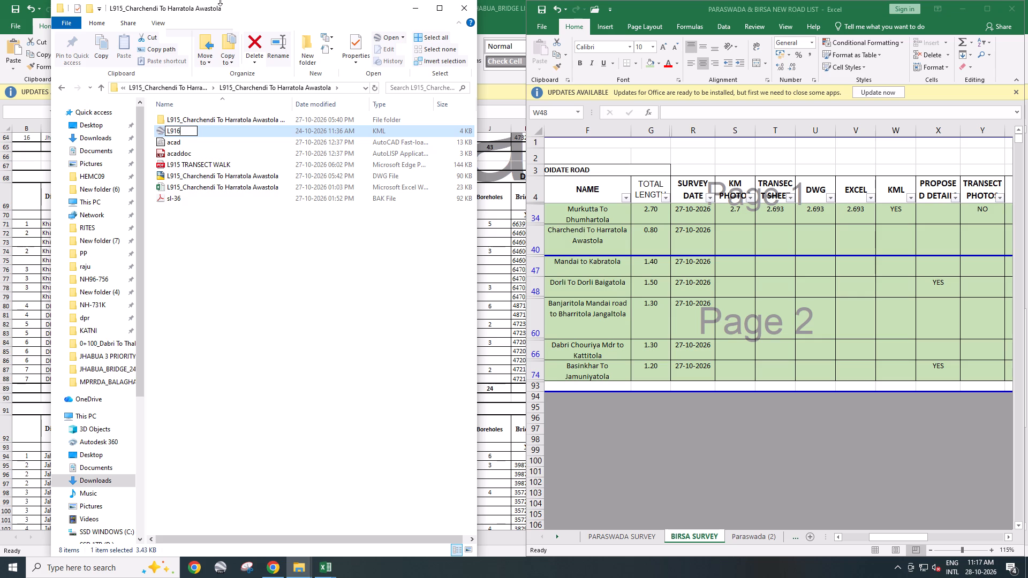
{"action": "key", "text": "BackSpace"}
{"action": "key", "text": "5"}
{"action": "left_click", "coordinate": [233, 238]}
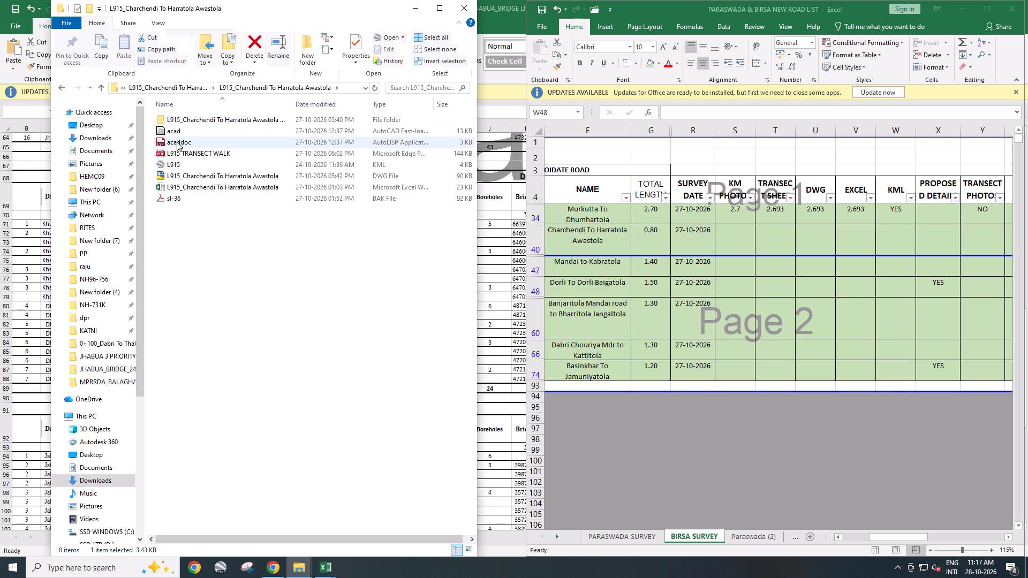
Delete the acad, acaddoc and sl-36 BAK files from the L915 road folder.
{"action": "left_click", "coordinate": [182, 135]}
{"action": "left_click", "coordinate": [183, 138], "text": "ctrl"}
{"action": "left_click", "coordinate": [179, 197], "text": "ctrl"}
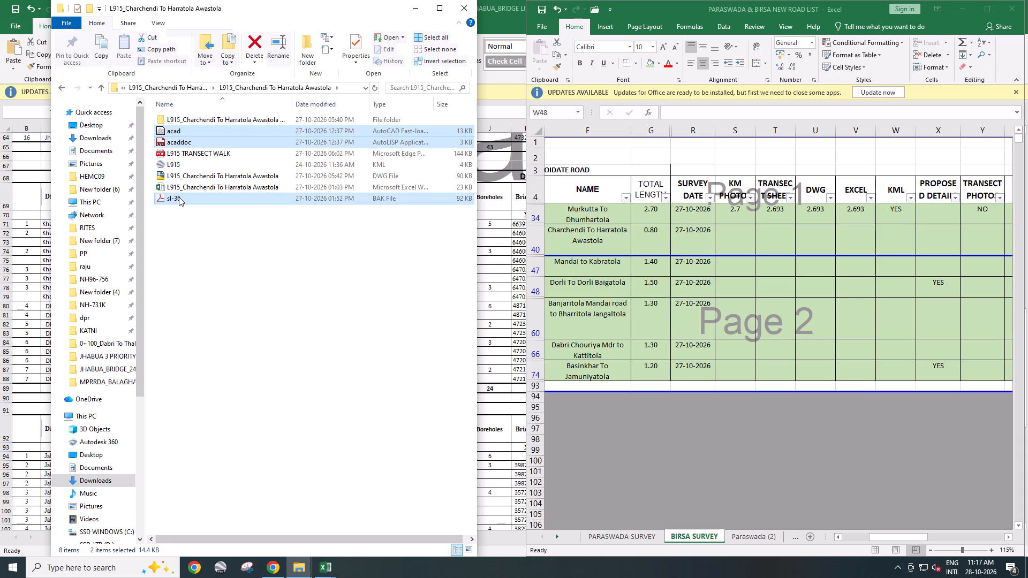
{"action": "key", "text": "Delete"}
{"action": "right_click", "coordinate": [211, 202]}
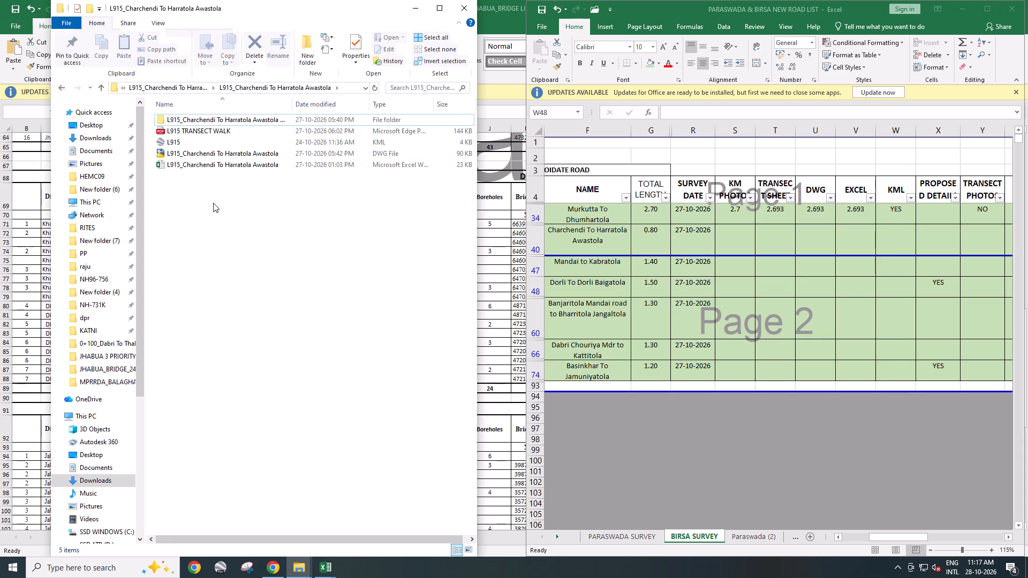
{"action": "left_click", "coordinate": [265, 243]}
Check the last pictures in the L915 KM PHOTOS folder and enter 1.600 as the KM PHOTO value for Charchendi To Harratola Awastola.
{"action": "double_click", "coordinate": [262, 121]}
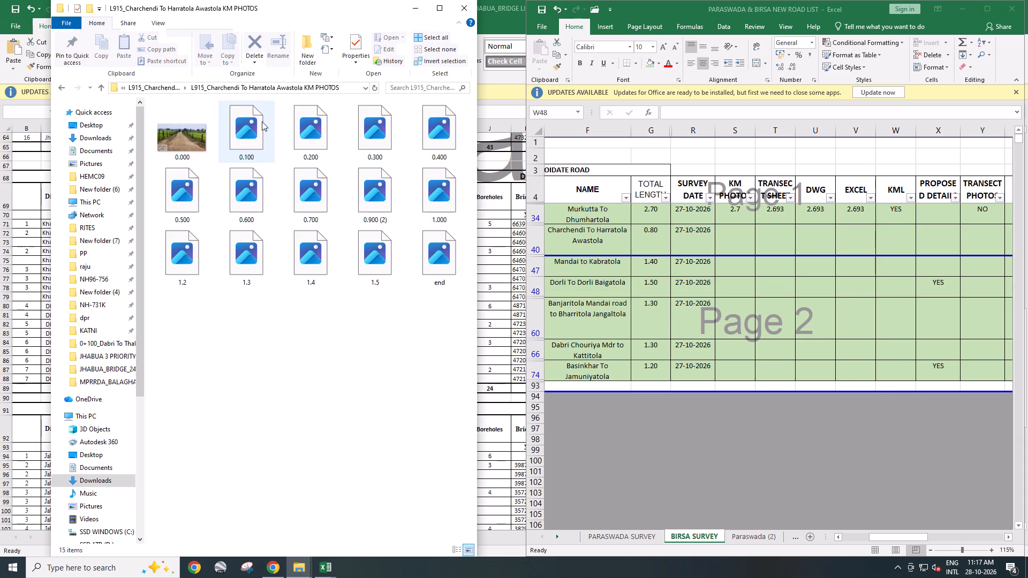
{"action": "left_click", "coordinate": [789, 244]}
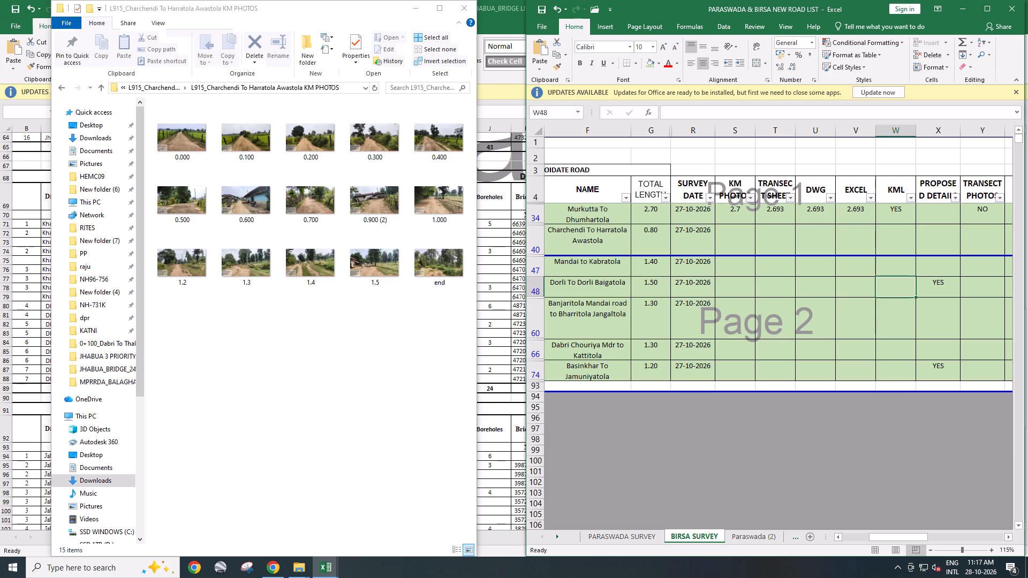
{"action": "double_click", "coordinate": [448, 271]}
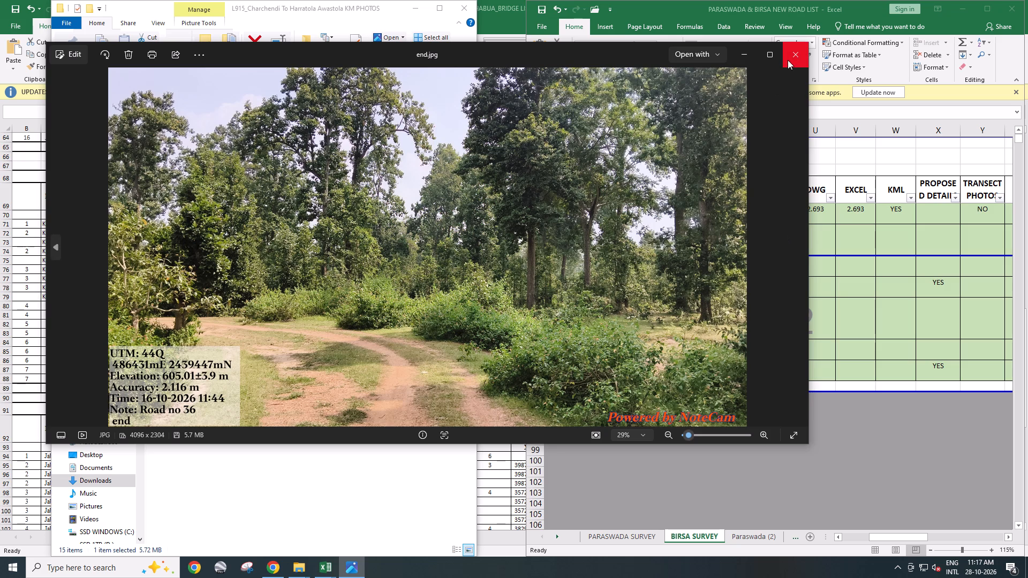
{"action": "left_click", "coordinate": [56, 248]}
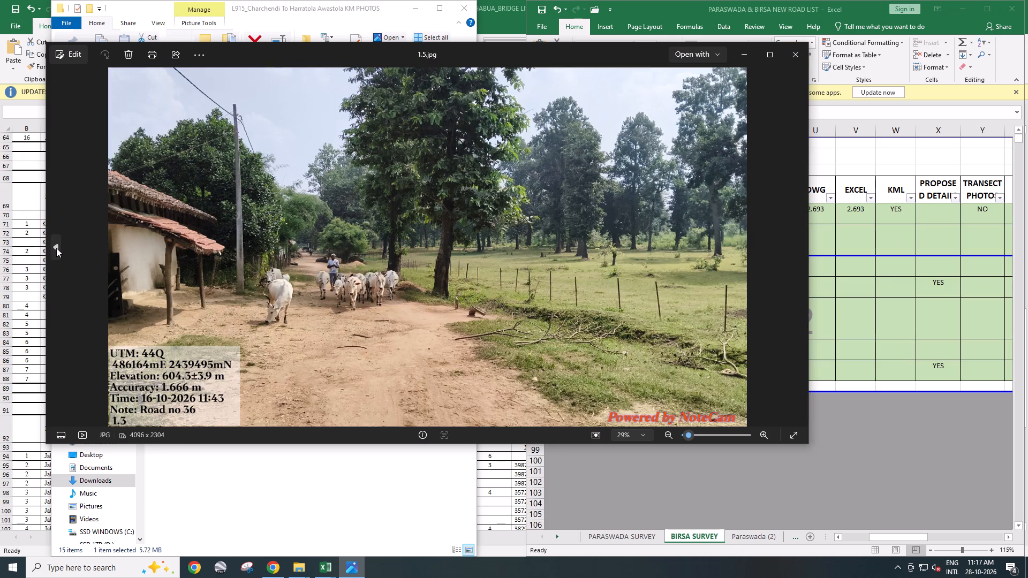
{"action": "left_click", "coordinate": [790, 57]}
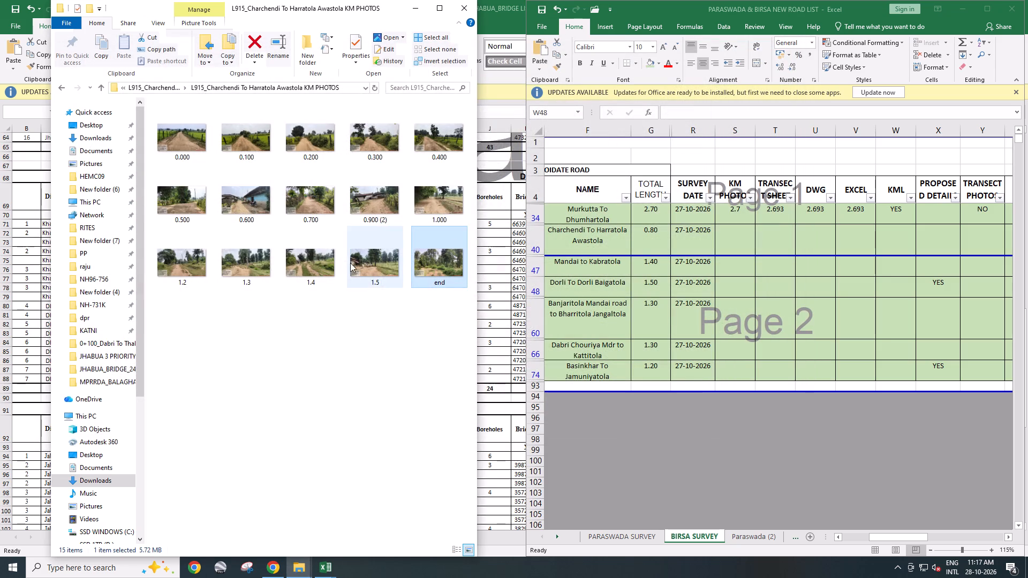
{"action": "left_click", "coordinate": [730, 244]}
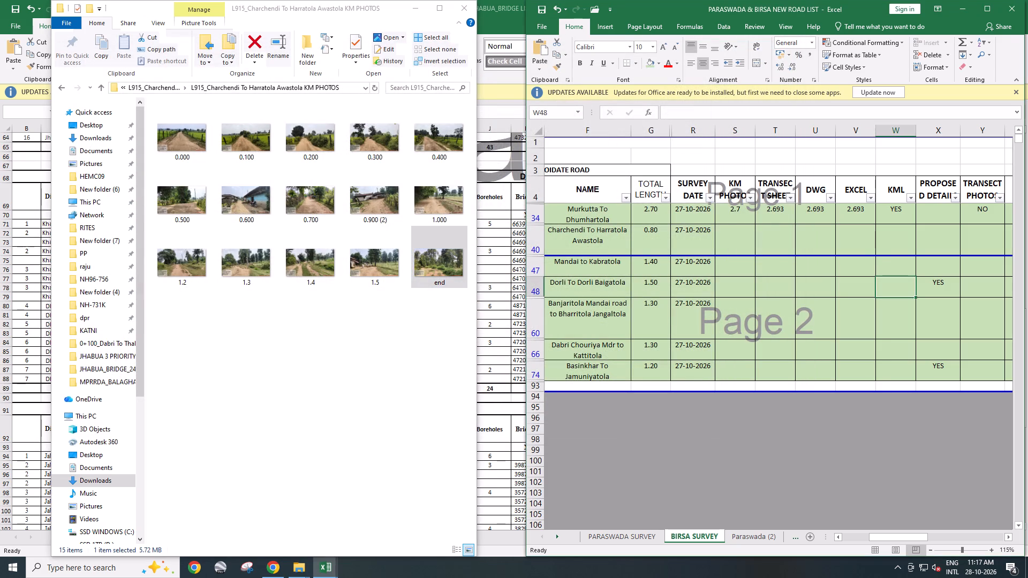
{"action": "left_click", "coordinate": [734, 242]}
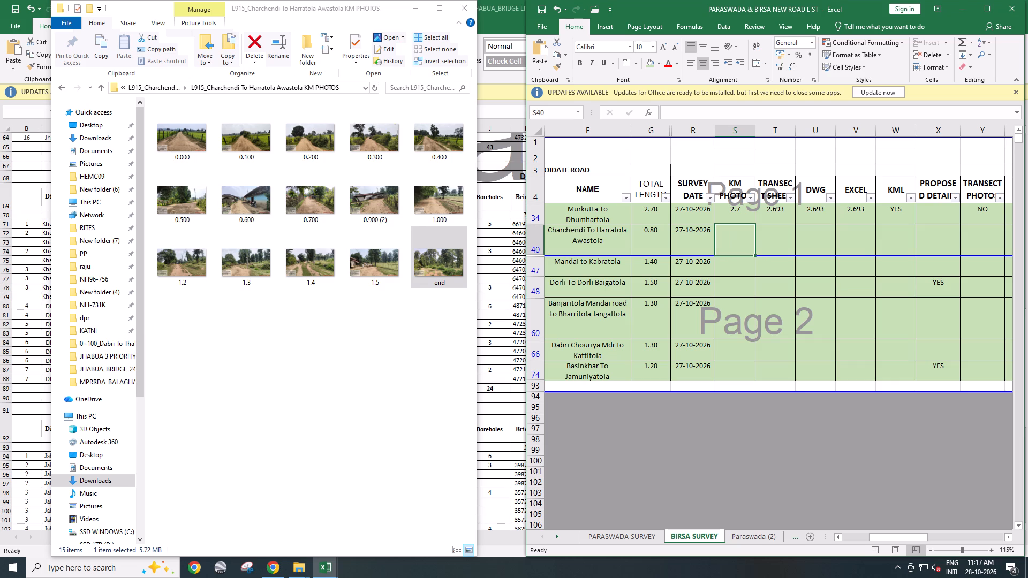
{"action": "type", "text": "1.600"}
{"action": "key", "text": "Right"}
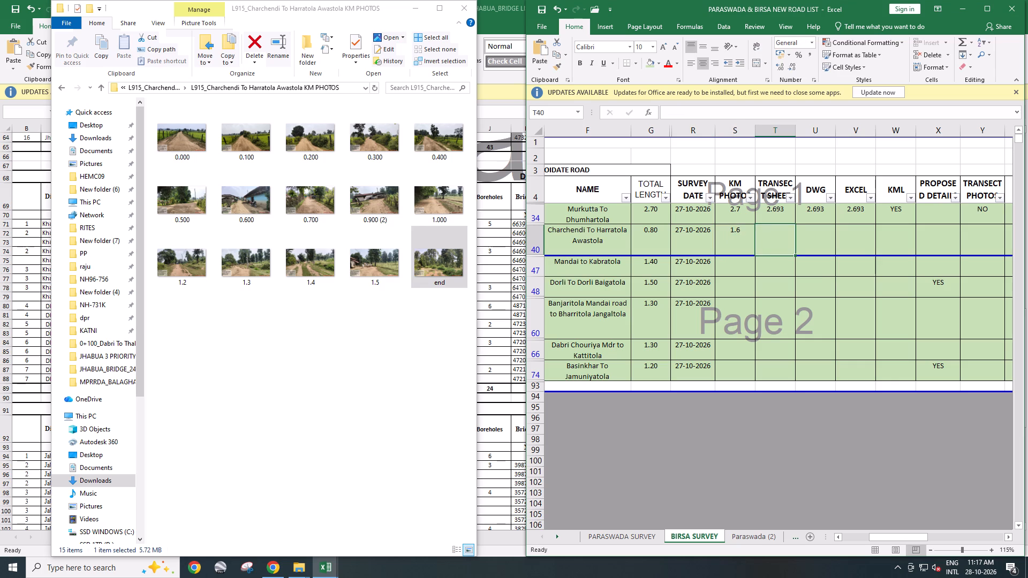
Read the end chainage in the L915 TRANSECT WALK PDF and set Charchendi To Harratola Awastola's KM PHOTO value to 1.535.
{"action": "left_click", "coordinate": [145, 85]}
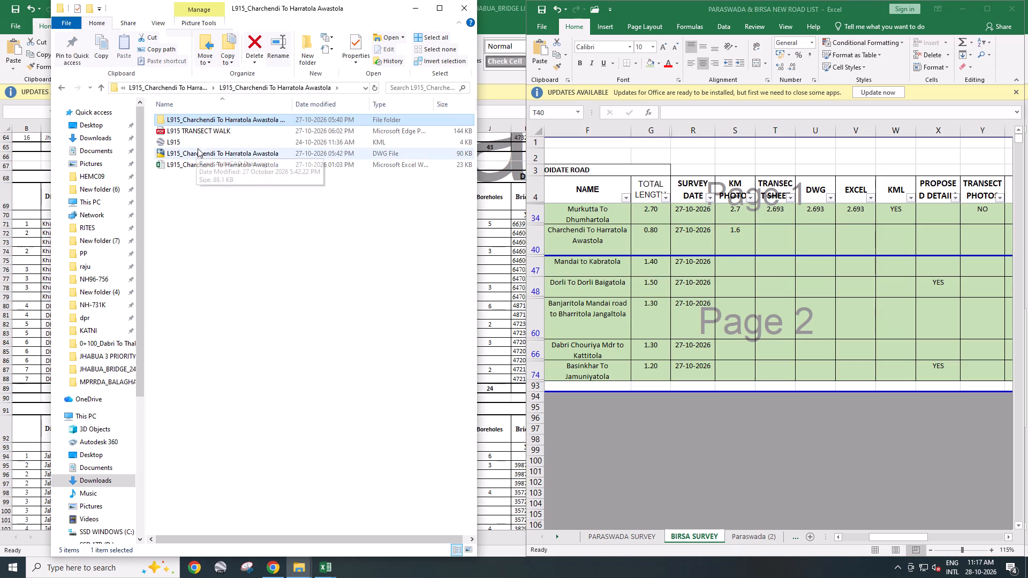
{"action": "double_click", "coordinate": [203, 135]}
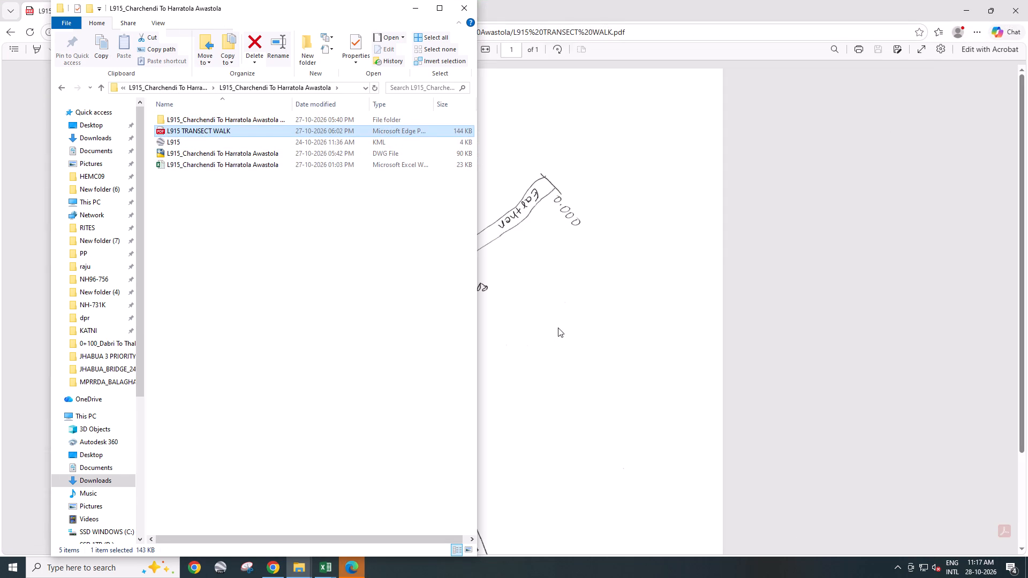
{"action": "left_click", "coordinate": [558, 328]}
{"action": "scroll", "coordinate": [548, 307], "scroll_direction": "down", "scroll_amount": 10}
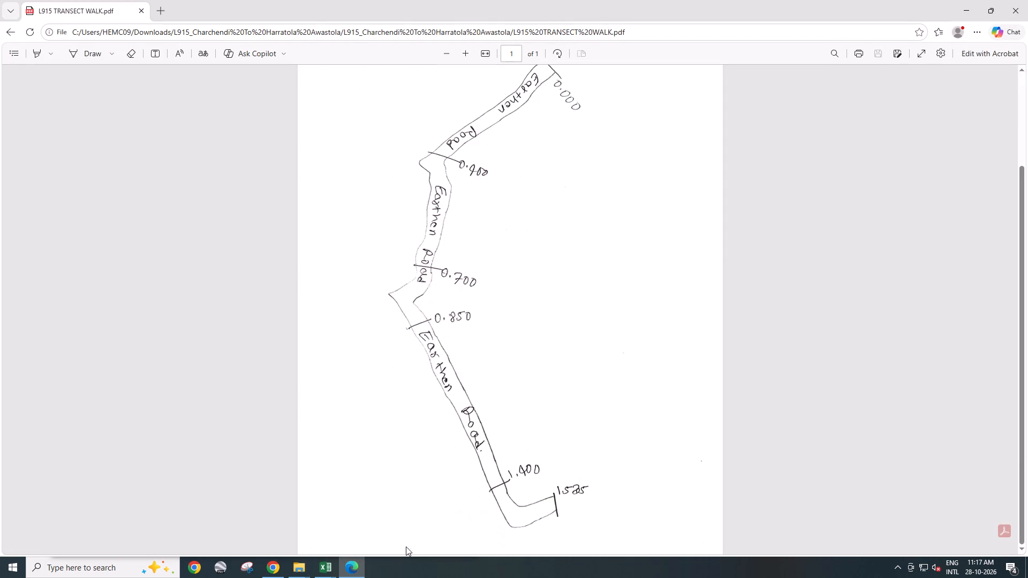
{"action": "left_click", "coordinate": [1022, 5]}
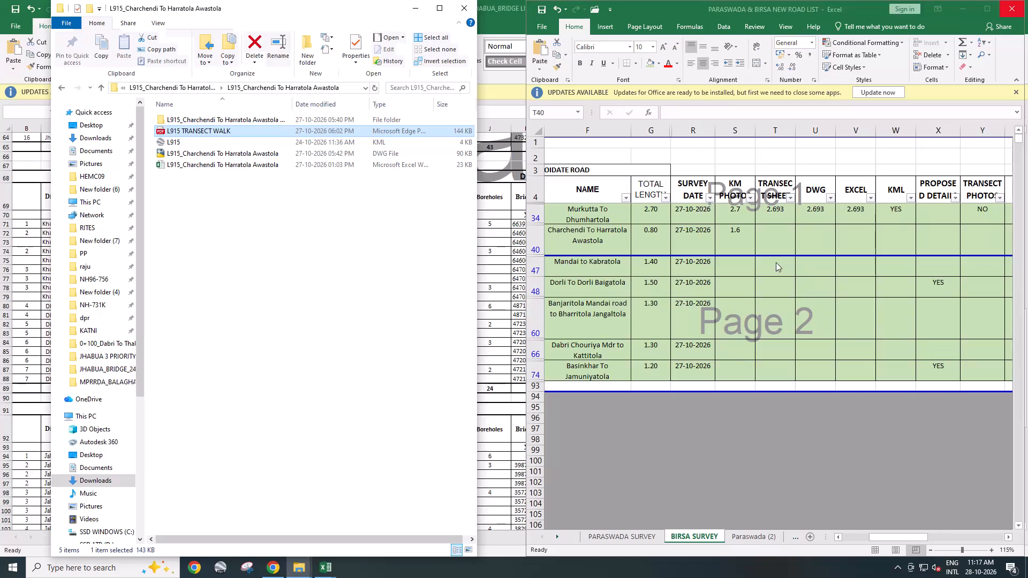
{"action": "left_click", "coordinate": [776, 262]}
{"action": "left_click", "coordinate": [743, 238]}
{"action": "type", "text": "1.535"}
{"action": "key", "text": "Left"}
{"action": "key", "text": "Right"}
Copy the 1.535 KM PHOTO value across to the TRANSECT SHEET, DWG and EXCEL cells of the Charchendi To Harratola Awastola row.
{"action": "key", "text": "ctrl+c"}
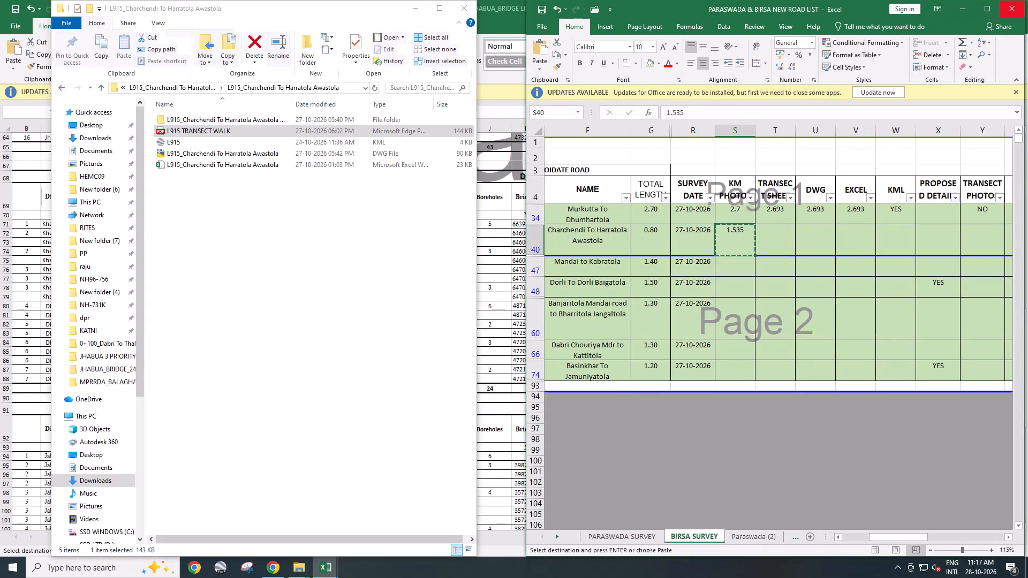
{"action": "key", "text": "shift+Right"}
{"action": "key", "text": "shift+Right"}
{"action": "key", "text": "shift+Right"}
{"action": "key", "text": "Return"}
{"action": "key", "text": "1"}
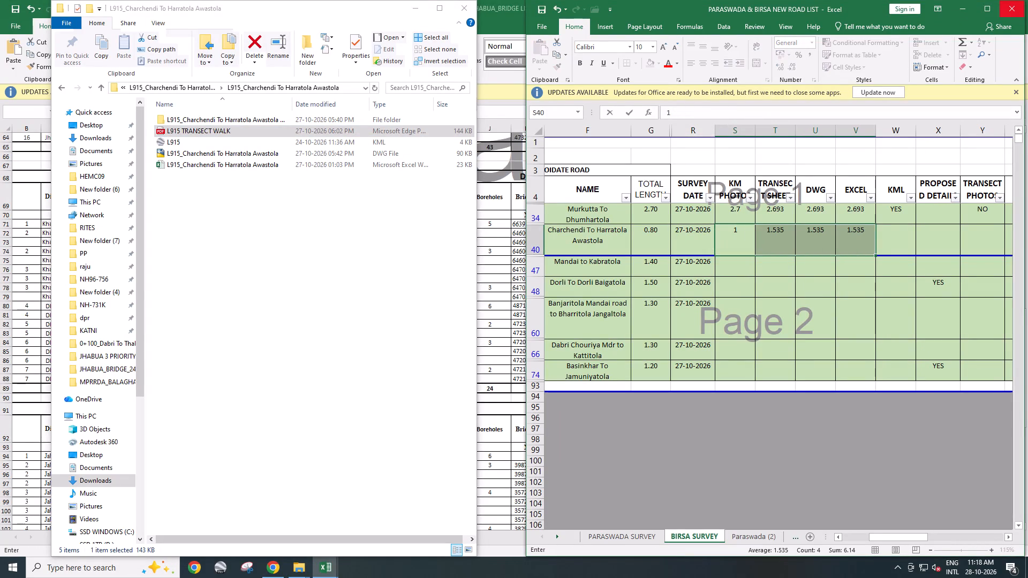
{"action": "key", "text": "Escape"}
Copy YES from the Murkutta To Dhumhartola row into the KML cell for Charchendi To Harratola Awastola.
{"action": "key", "text": "Right"}
{"action": "key", "text": "Right"}
{"action": "key", "text": "Right"}
{"action": "key", "text": "Right"}
{"action": "key", "text": "Up"}
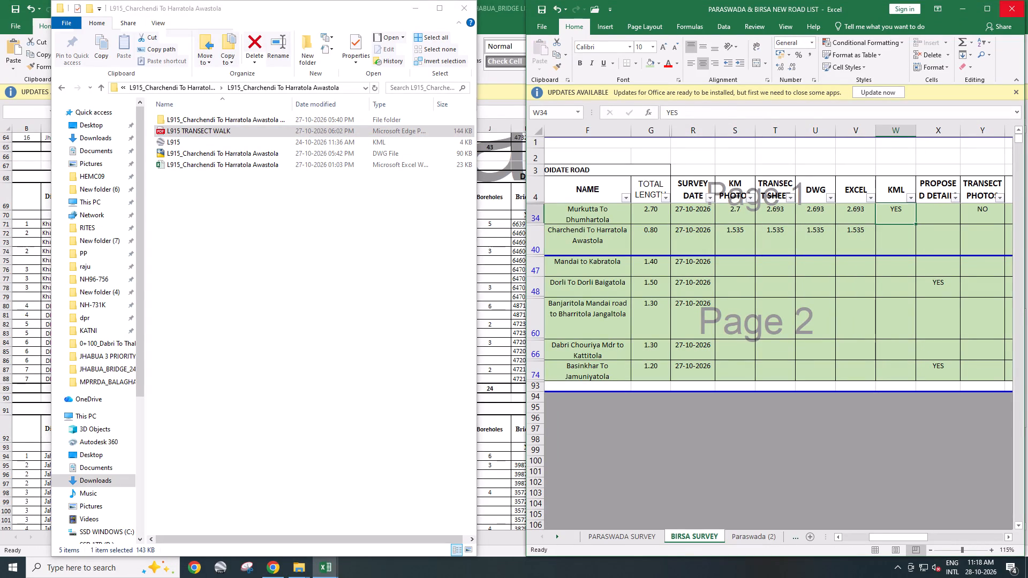
{"action": "key", "text": "ctrl+c"}
{"action": "key", "text": "Down"}
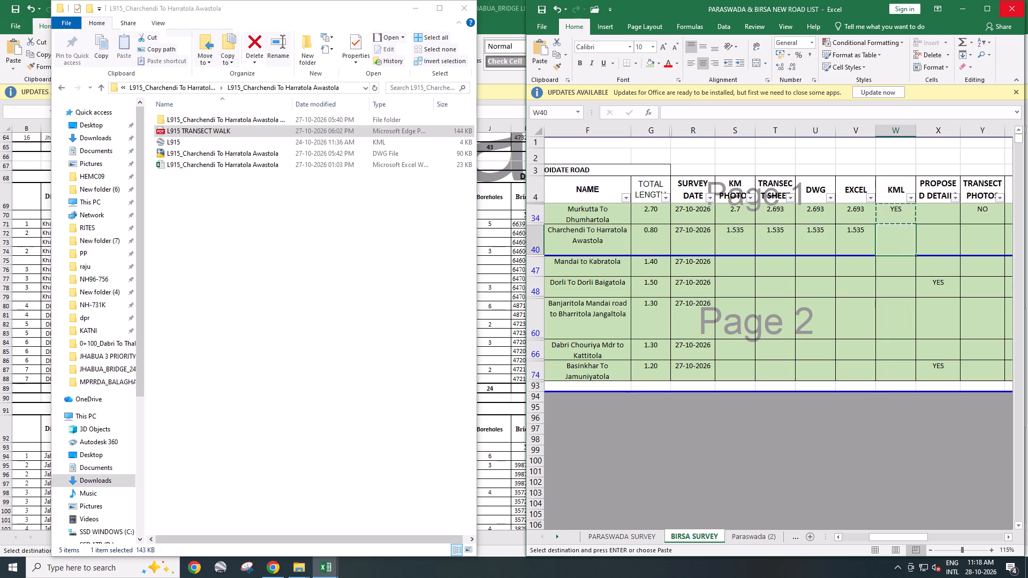
{"action": "key", "text": "ctrl+v"}
Check the L915 KM PHOTOS folder and copy NO into the TRANSECT PHOTO cell for Charchendi To Harratola Awastola.
{"action": "double_click", "coordinate": [336, 118]}
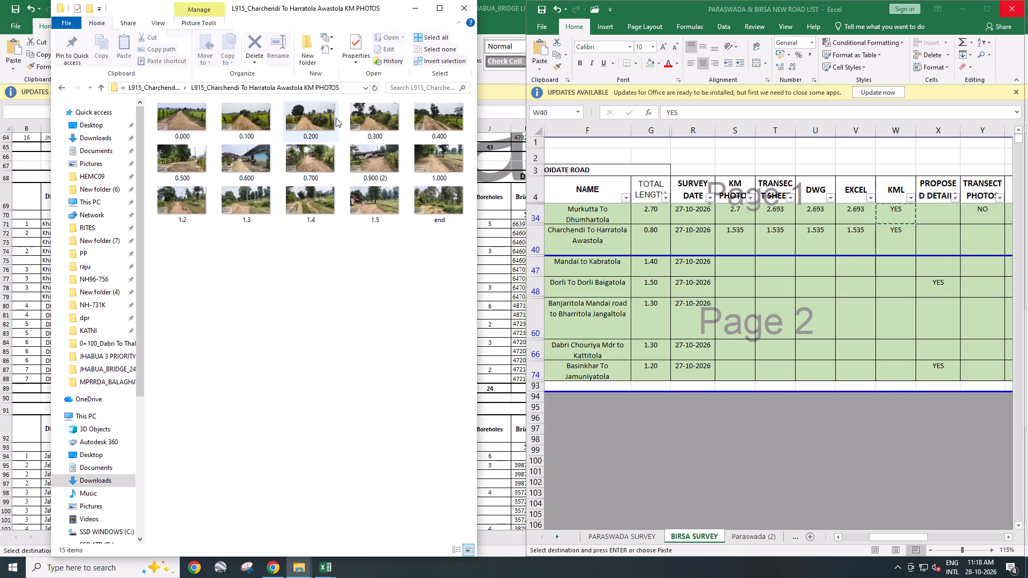
{"action": "left_click", "coordinate": [977, 300]}
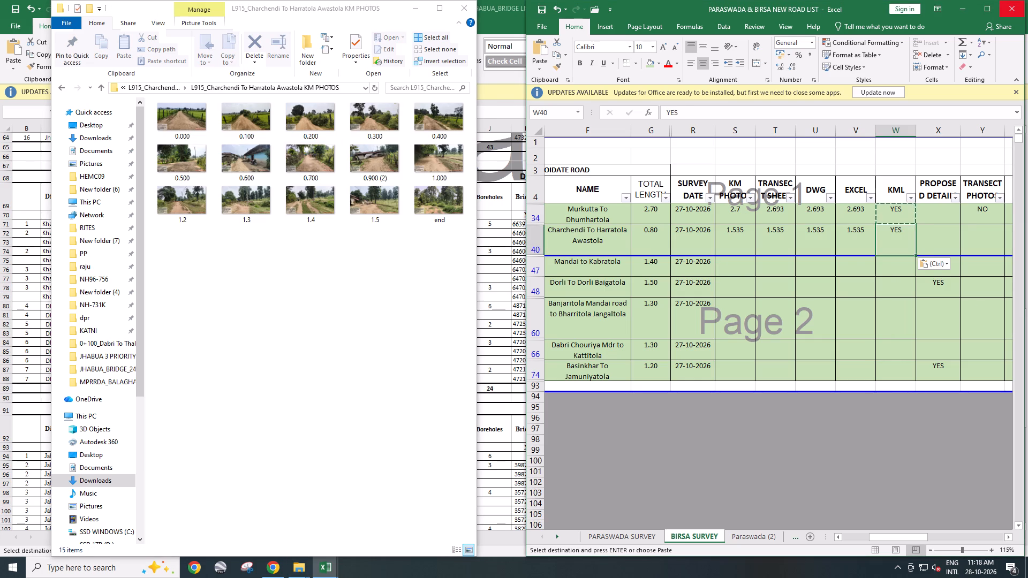
{"action": "left_click", "coordinate": [997, 215]}
{"action": "key", "text": "ctrl+c"}
{"action": "left_click", "coordinate": [978, 237]}
{"action": "key", "text": "ctrl+v"}
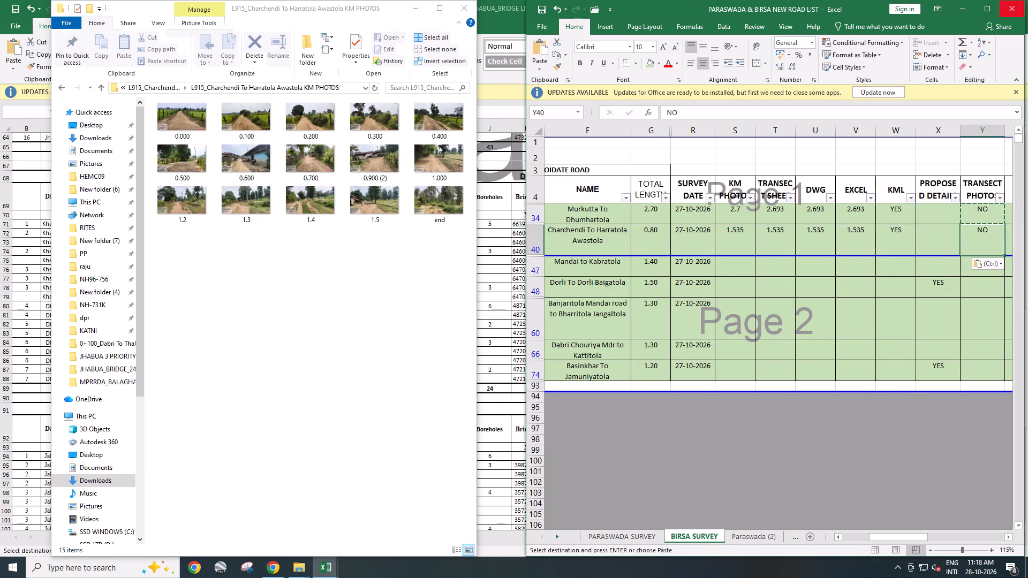
Save the PARASWADA & BIRSA NEW ROAD LIST workbook.
{"action": "key", "text": "ctrl+s"}
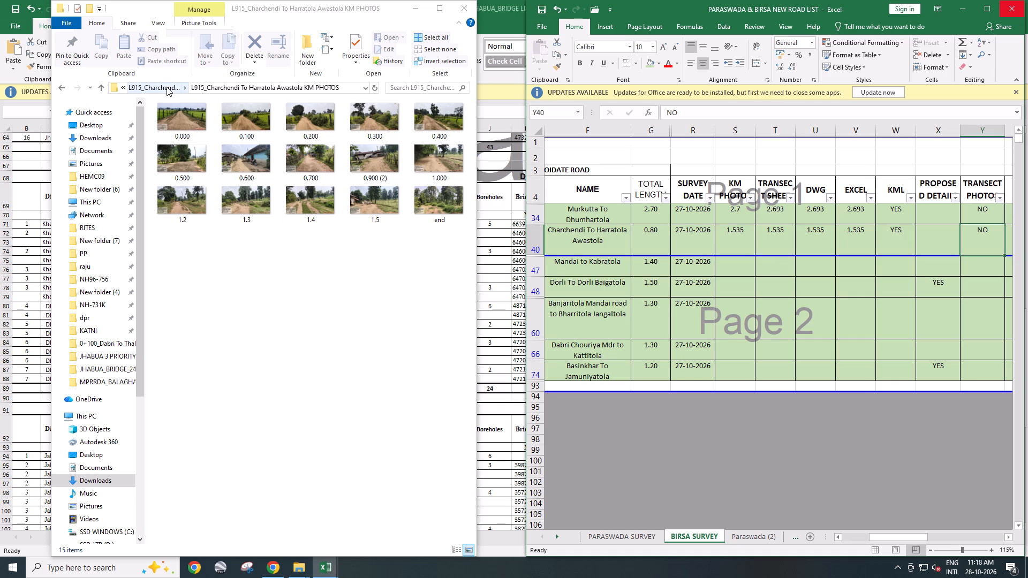
Examine the end chainage in the L915_Charchendi To Harratola Awastola DWG, closing the drawing without saving changes.
{"action": "left_click", "coordinate": [167, 87]}
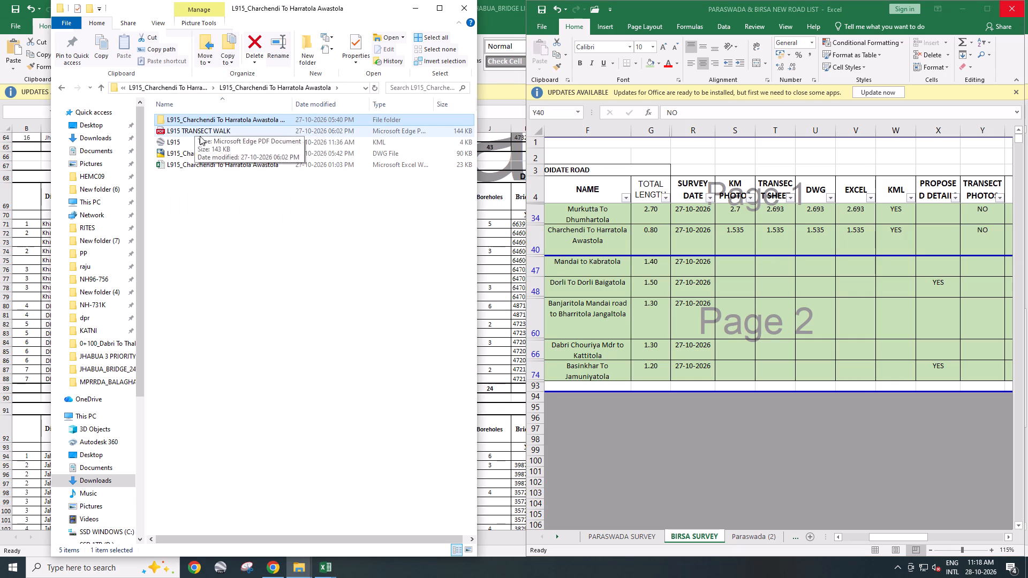
{"action": "double_click", "coordinate": [200, 157]}
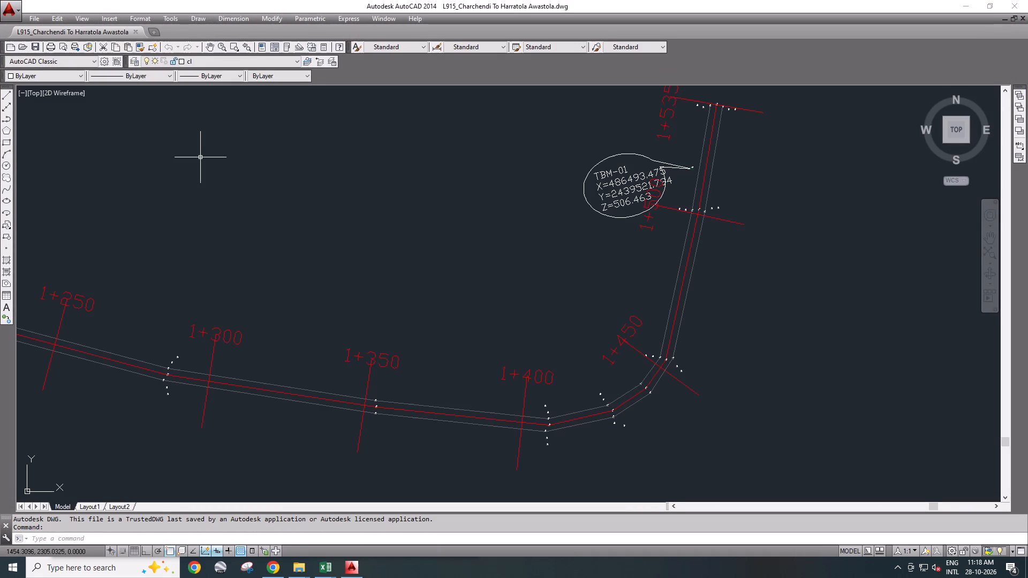
{"action": "scroll", "coordinate": [256, 127], "scroll_direction": "down", "scroll_amount": 1}
{"action": "scroll", "coordinate": [468, 216], "scroll_direction": "down", "scroll_amount": 2}
{"action": "scroll", "coordinate": [493, 179], "scroll_direction": "up", "scroll_amount": 1}
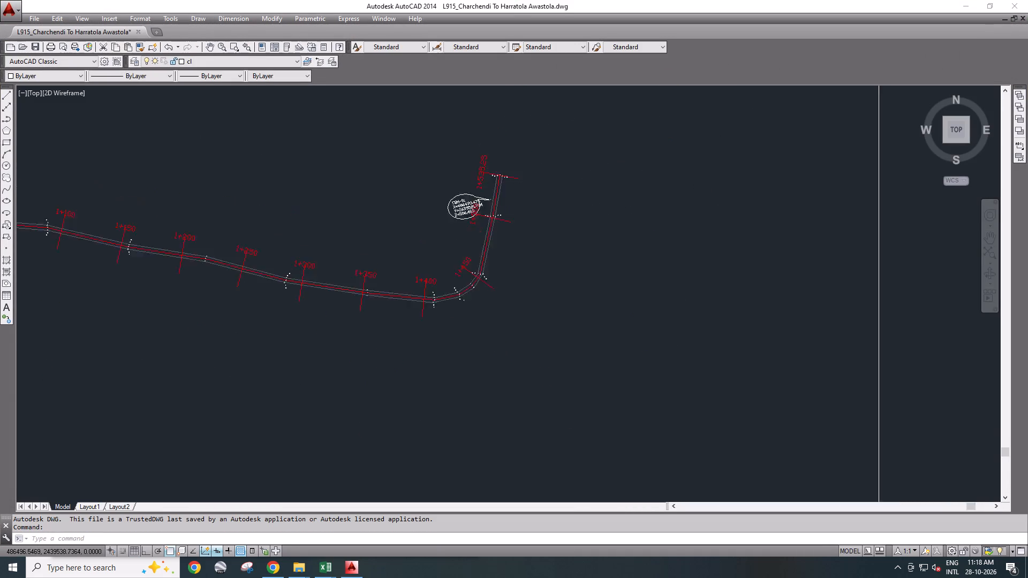
{"action": "scroll", "coordinate": [494, 179], "scroll_direction": "up", "scroll_amount": 3}
{"action": "left_click", "coordinate": [1027, 0]}
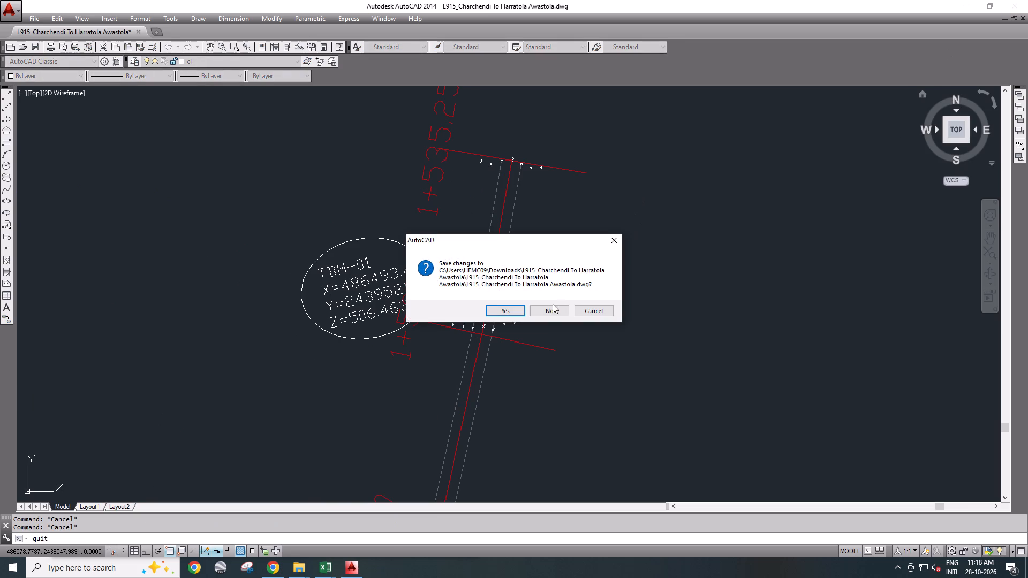
{"action": "left_click", "coordinate": [554, 308]}
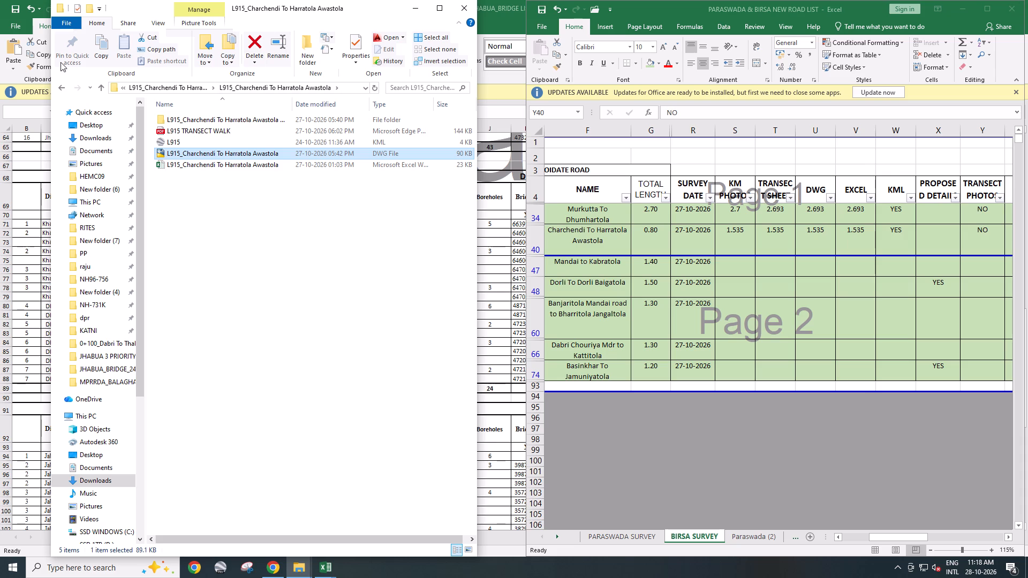
Rename the road no 43 folder inside L928_Mandai to Kabratola in Downloads with its parent folder's name, L928_Mandai to Kabratola.
{"action": "left_click", "coordinate": [173, 87]}
{"action": "left_click", "coordinate": [173, 87]}
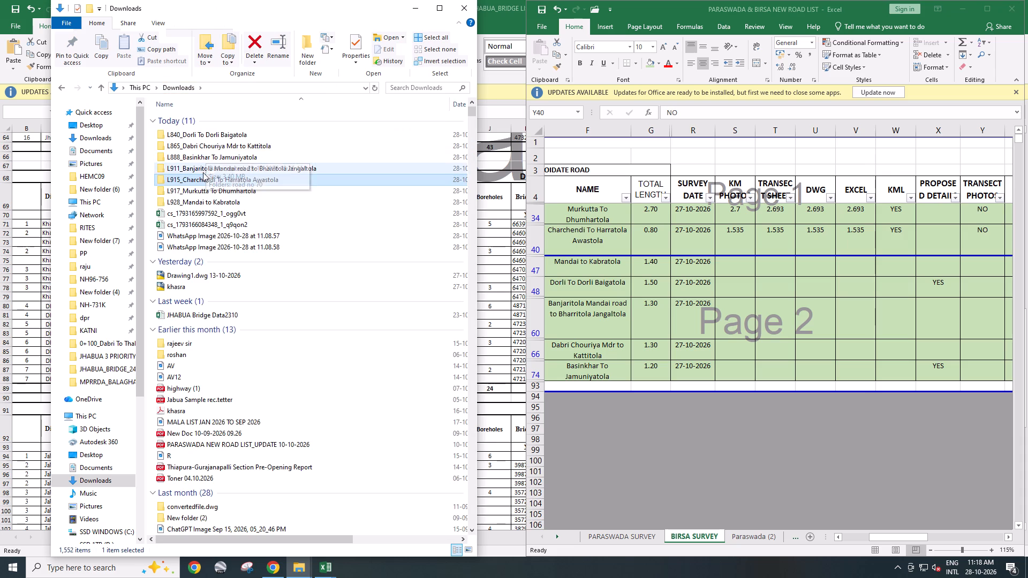
{"action": "left_click", "coordinate": [676, 279]}
{"action": "left_click", "coordinate": [599, 264]}
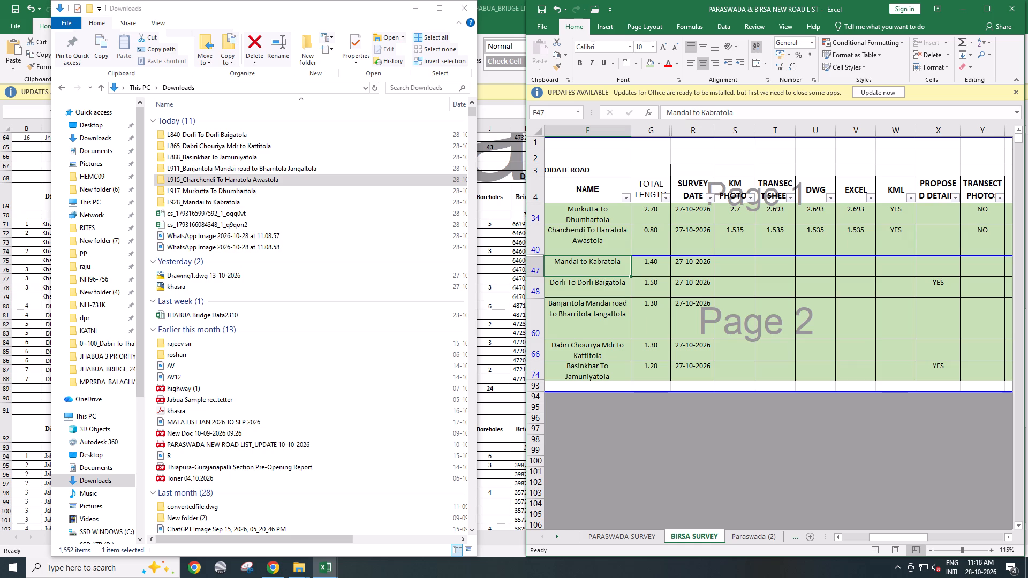
{"action": "double_click", "coordinate": [199, 201]}
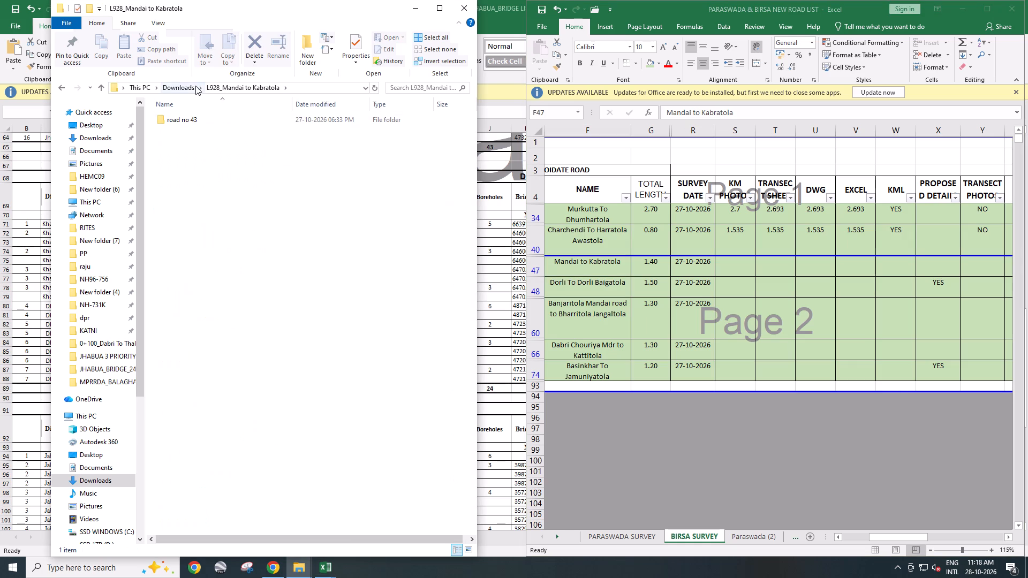
{"action": "left_click", "coordinate": [191, 87]}
{"action": "key", "text": "F2"}
{"action": "key", "text": "ctrl+c"}
{"action": "left_click", "coordinate": [266, 249]}
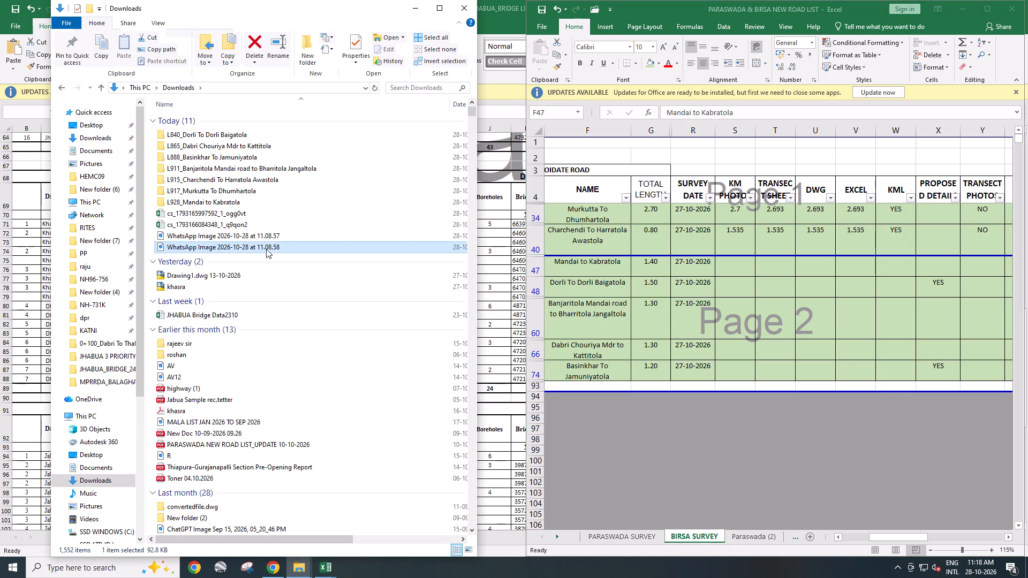
{"action": "double_click", "coordinate": [253, 199]}
{"action": "left_click", "coordinate": [237, 119]}
{"action": "key", "text": "F2"}
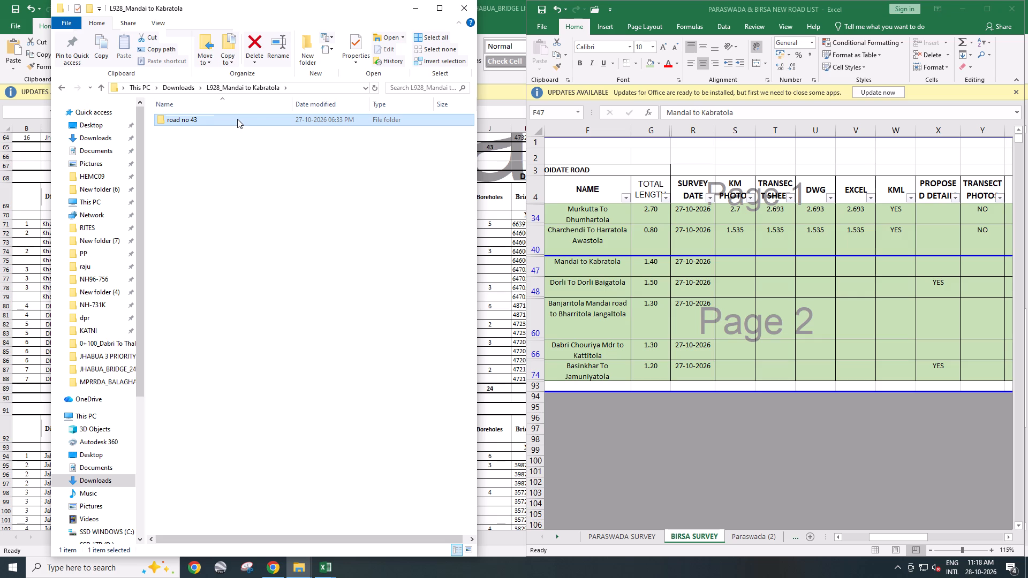
{"action": "key", "text": "ctrl+v"}
{"action": "left_click", "coordinate": [250, 171]}
In the inner L928 folder, rename the subfolder 43 as L928_Mandai to Kabratola KM PHOTOS.
{"action": "double_click", "coordinate": [280, 121]}
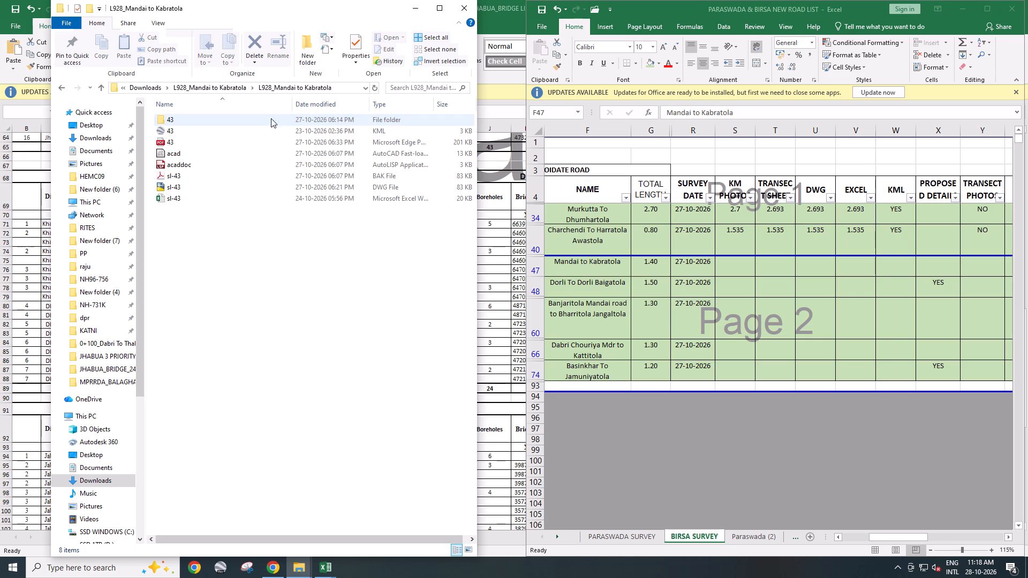
{"action": "left_click", "coordinate": [237, 120]}
{"action": "key", "text": "F2"}
{"action": "key", "text": "ctrl+v"}
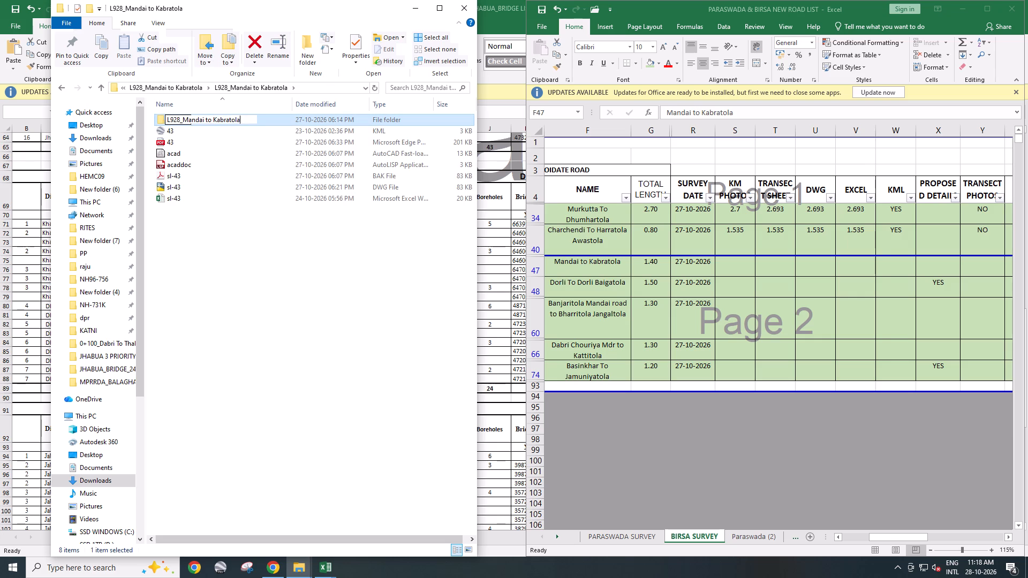
{"action": "key", "text": "space"}
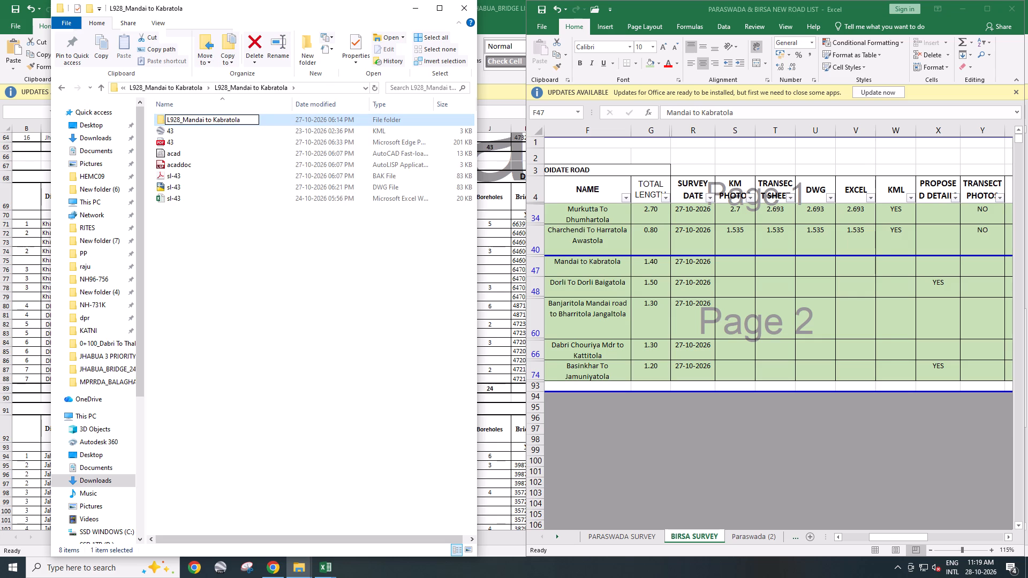
{"action": "type", "text": "KM PHOTOS"}
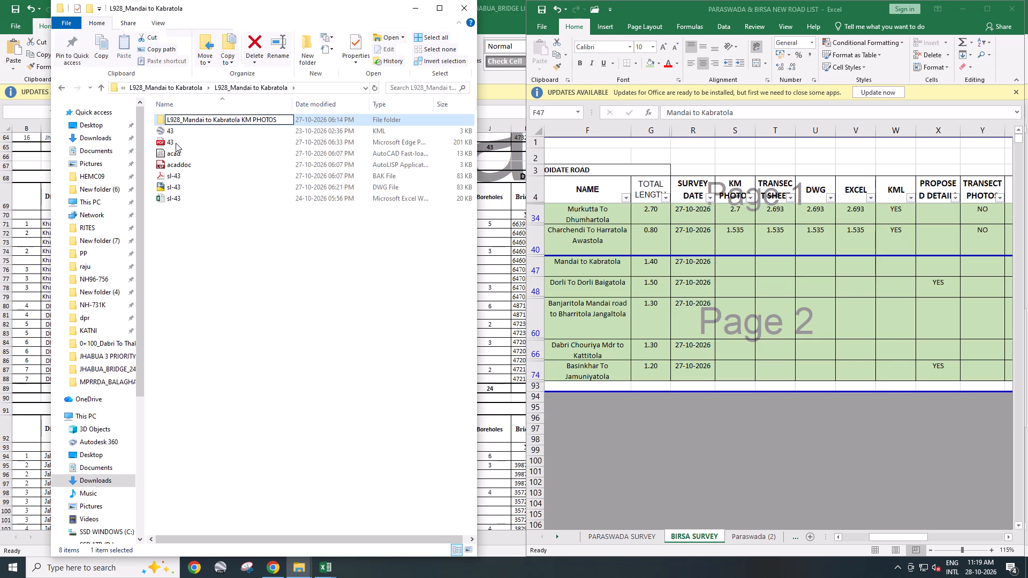
Rename both the sl-43 DWG file and the sl-43 Excel file as L928_Mandai to Kabratola.
{"action": "left_click", "coordinate": [174, 184]}
{"action": "key", "text": "F2"}
{"action": "key", "text": "ctrl+v"}
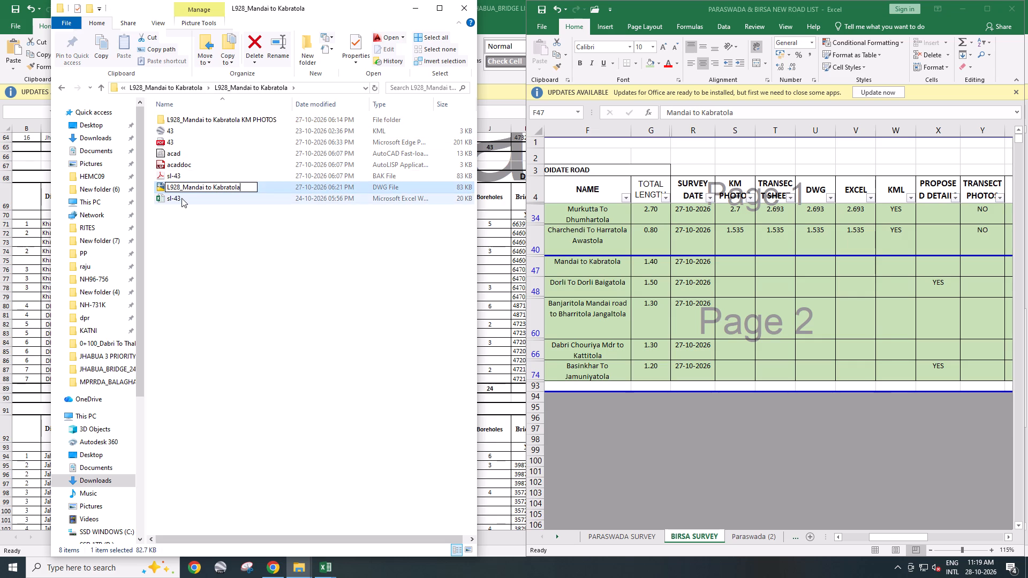
{"action": "left_click", "coordinate": [182, 198]}
{"action": "key", "text": "F2"}
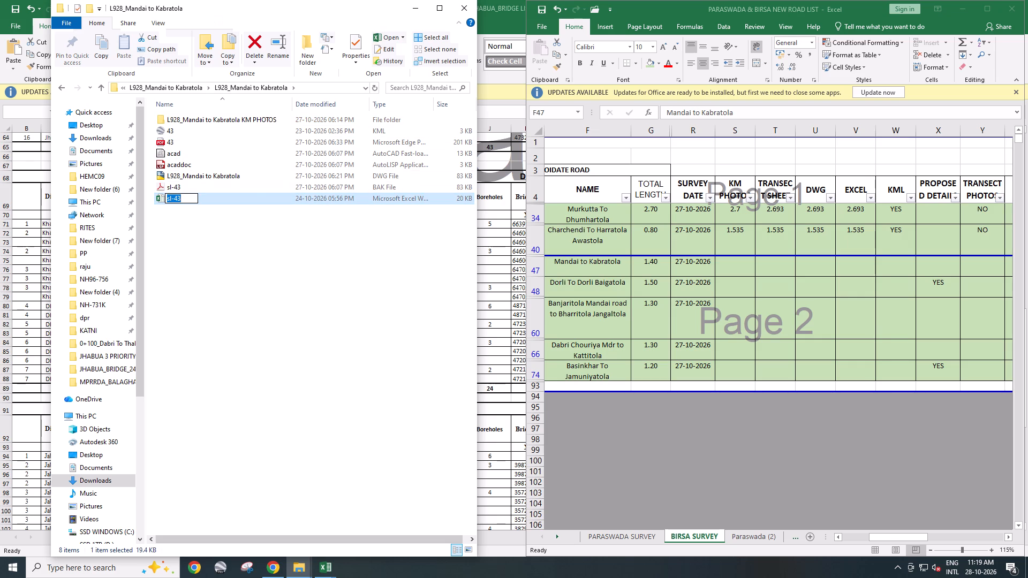
{"action": "key", "text": "ctrl+v"}
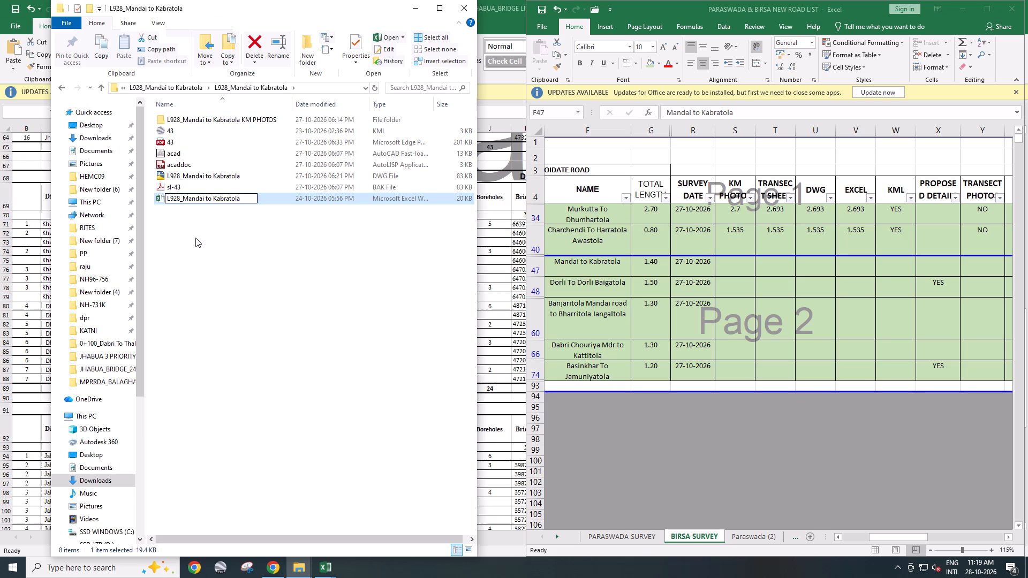
{"action": "left_click", "coordinate": [195, 238]}
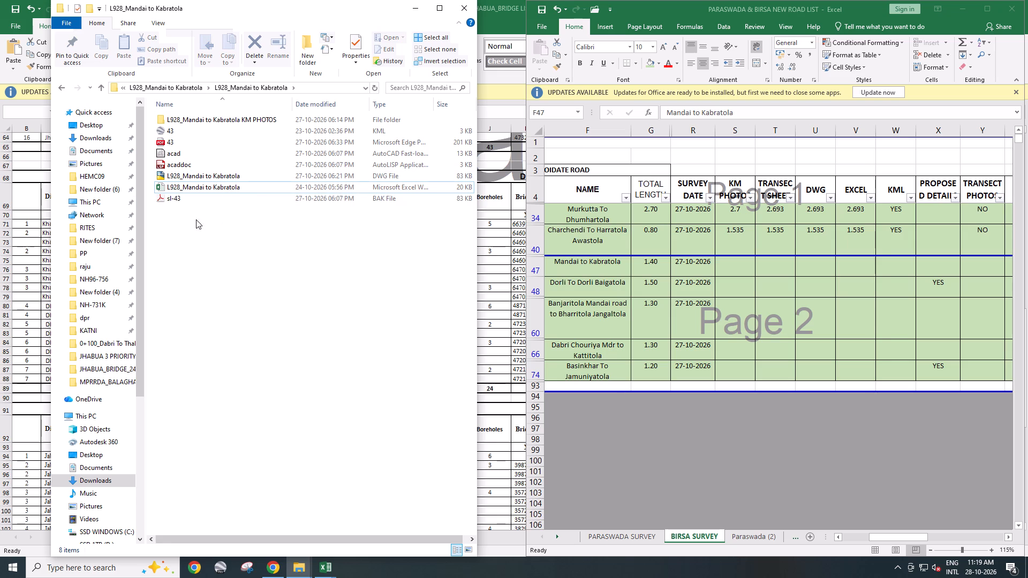
Delete the acad, acaddoc and sl-43 BAK files from the inner L928 folder.
{"action": "left_click", "coordinate": [185, 201]}
{"action": "left_click", "coordinate": [187, 153], "text": "ctrl"}
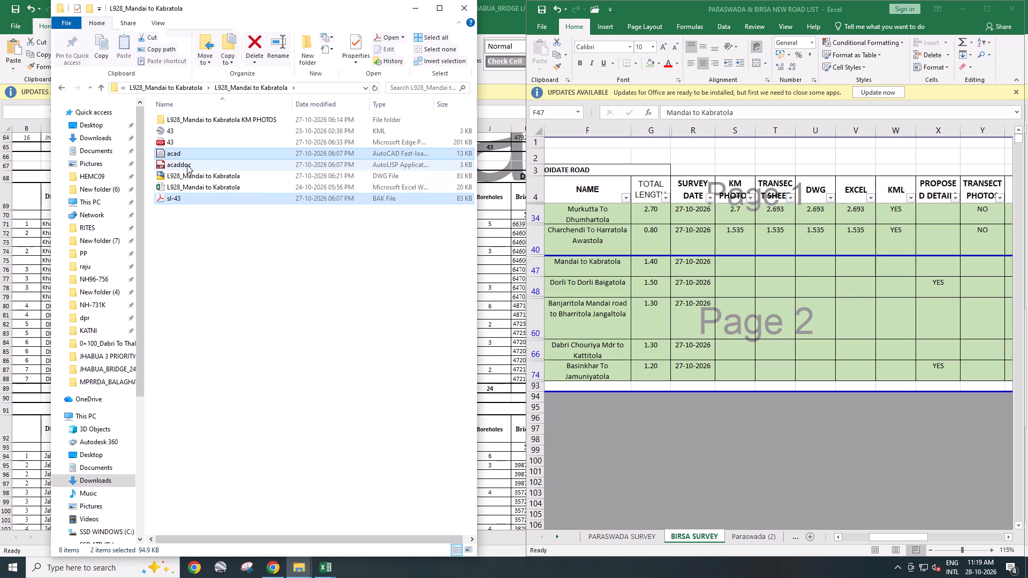
{"action": "left_click", "coordinate": [187, 165], "text": "ctrl"}
{"action": "key", "text": "Delete"}
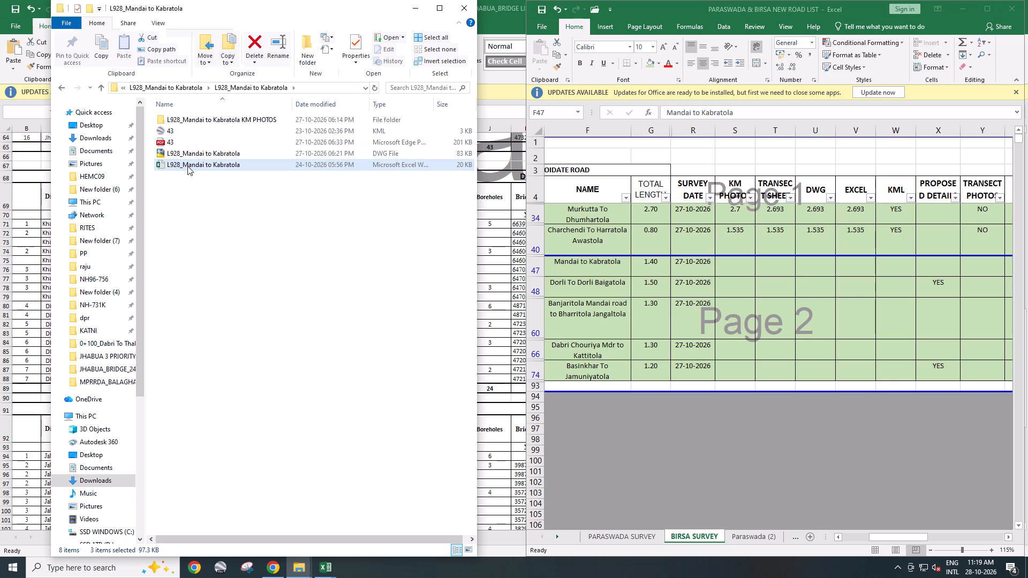
Rename the 43 PDF and the 43 KML file as L928.
{"action": "left_click", "coordinate": [184, 144]}
{"action": "key", "text": "F2"}
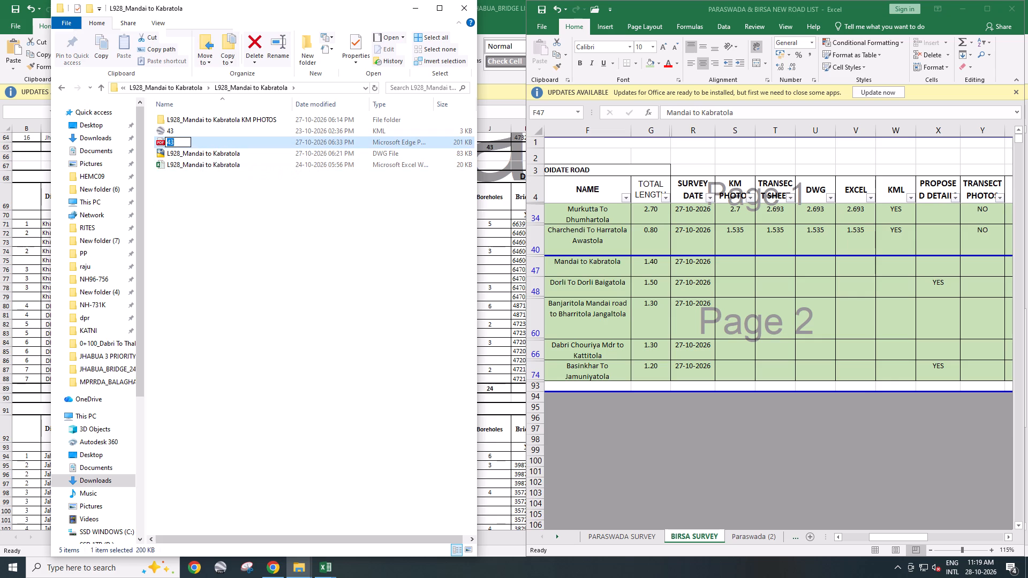
{"action": "type", "text": "L928"}
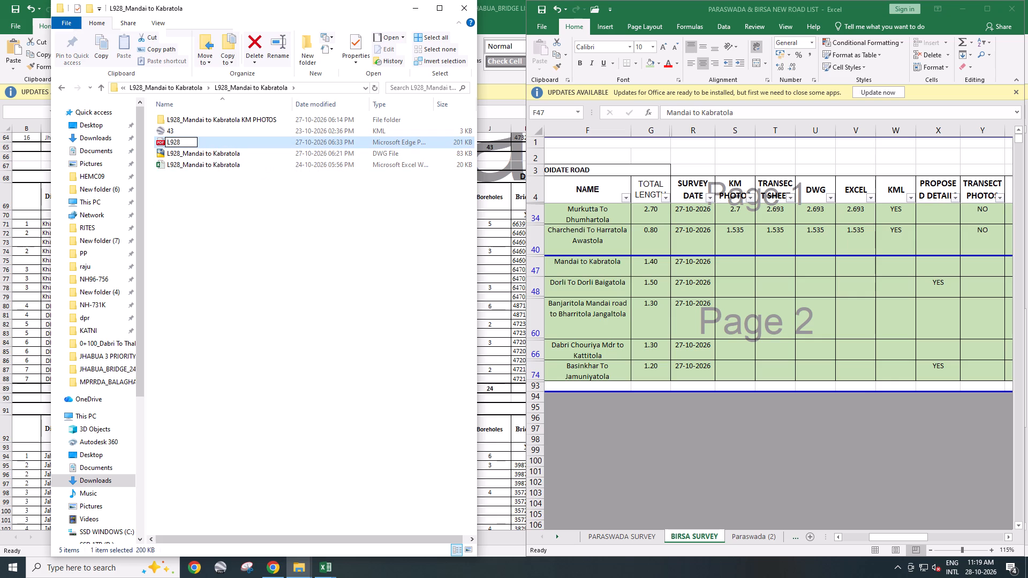
{"action": "left_click", "coordinate": [179, 133]}
{"action": "key", "text": "F2"}
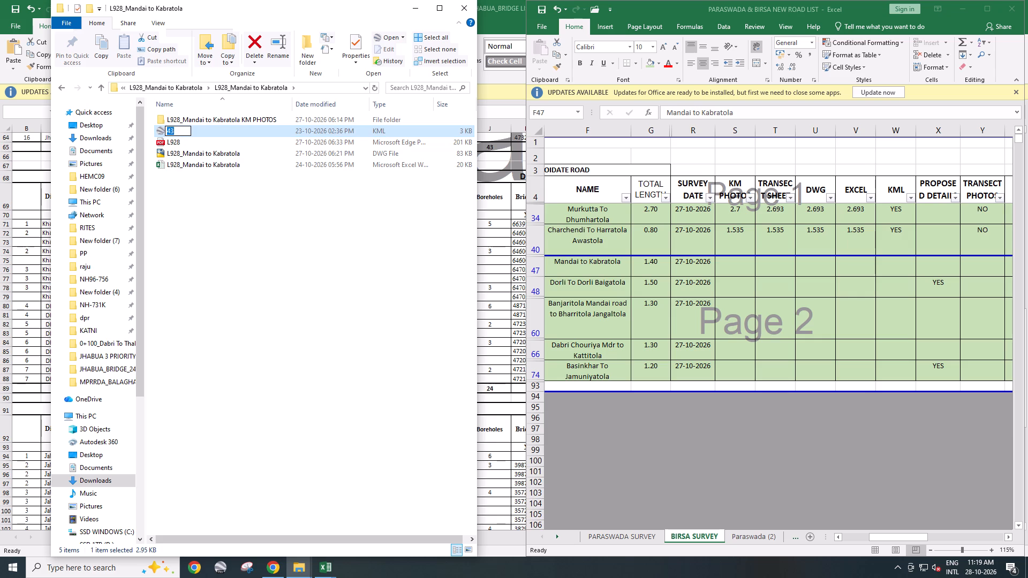
{"action": "key", "text": "l"}
{"action": "type", "text": "928"}
Extend the L928 PDF's file name to L928 TRANSECT WALK.
{"action": "left_click", "coordinate": [195, 146]}
{"action": "key", "text": "F2"}
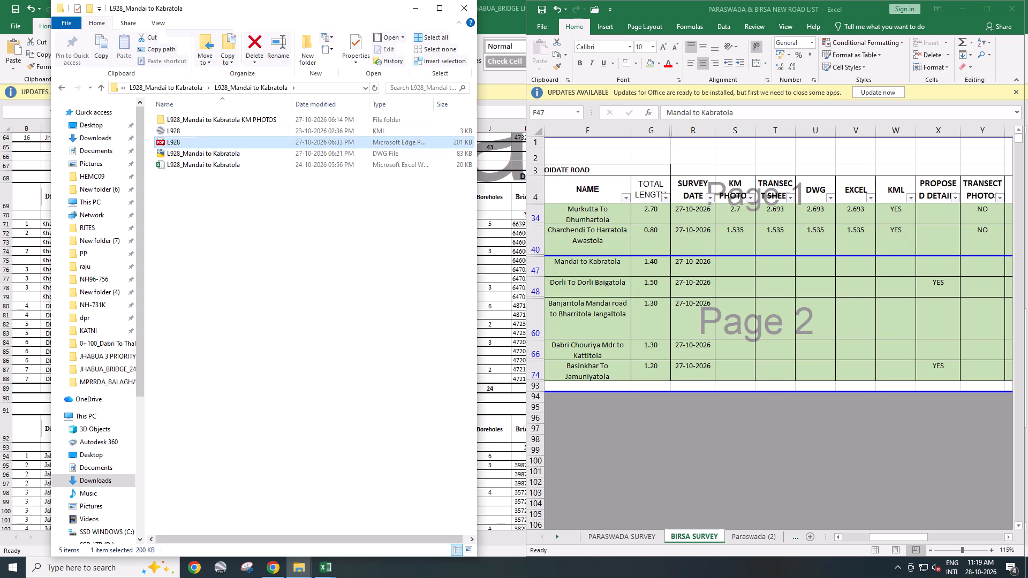
{"action": "left_click", "coordinate": [192, 145]}
{"action": "key", "text": "space"}
{"action": "type", "text": "TRANSECT WALK"}
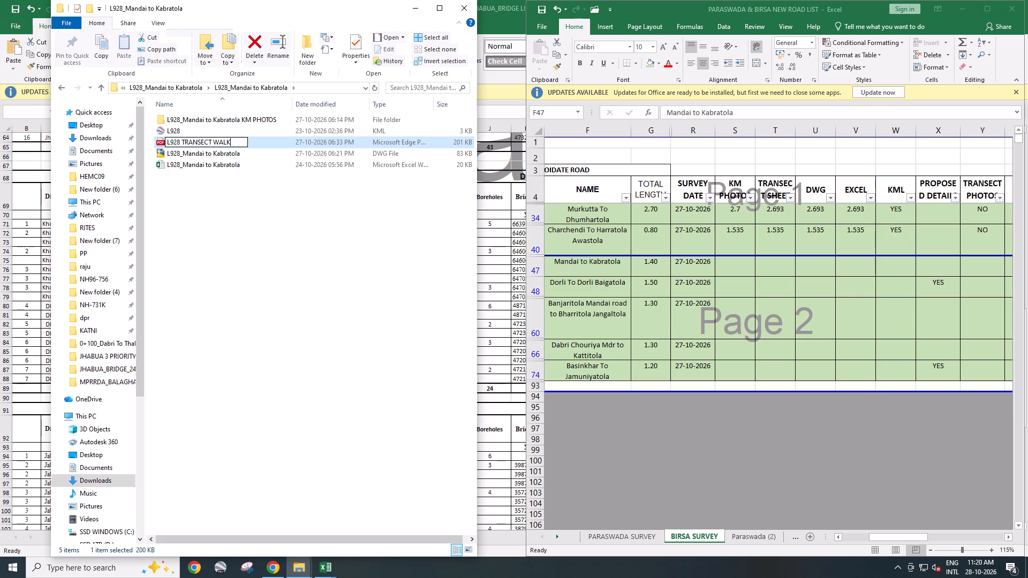
{"action": "left_click", "coordinate": [231, 245]}
{"action": "scroll", "coordinate": [231, 243], "scroll_direction": "up", "scroll_amount": 2}
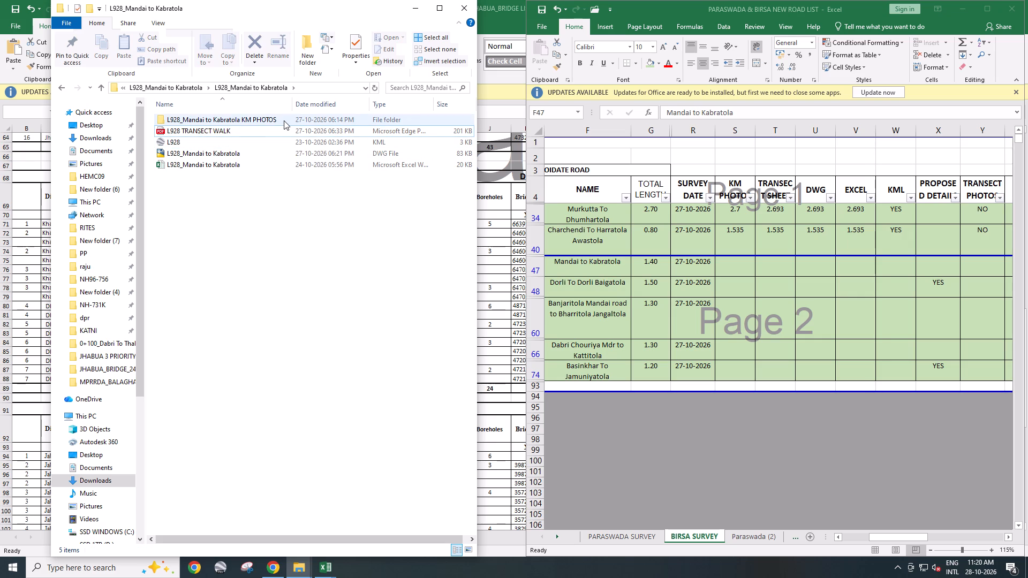
Check the last chainage photo in the L928 KM PHOTOS folder and set Mandai to Kabratola's KM PHOTO value to 1.380.
{"action": "double_click", "coordinate": [284, 120]}
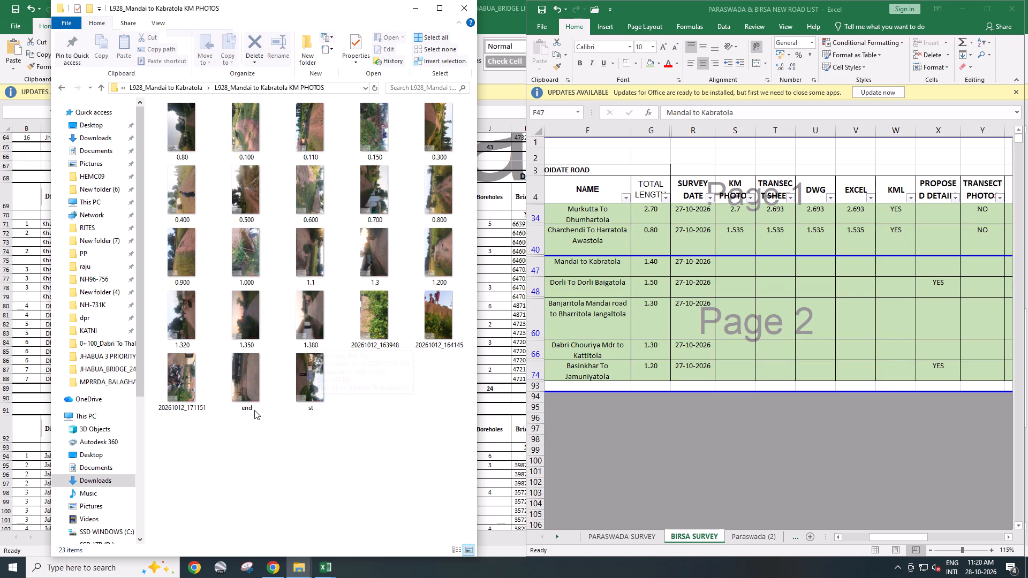
{"action": "left_click", "coordinate": [684, 273]}
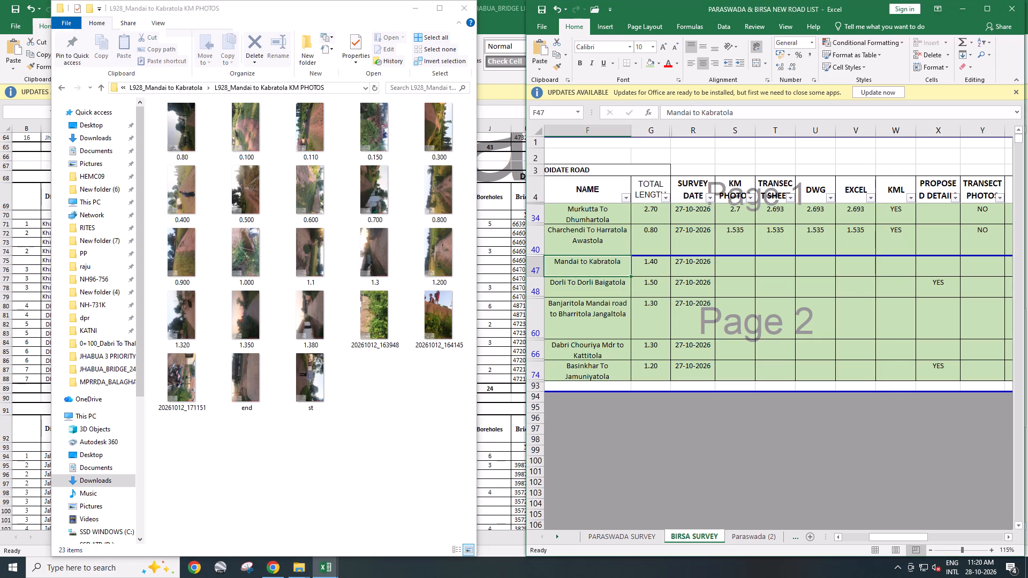
{"action": "left_click", "coordinate": [733, 262]}
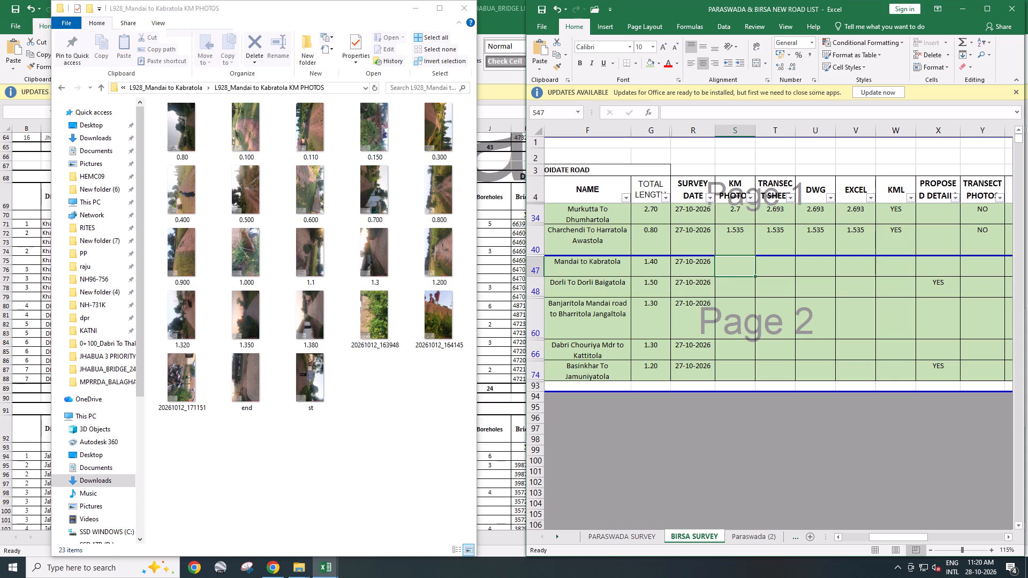
{"action": "type", "text": "1.380"}
{"action": "key", "text": "Right"}
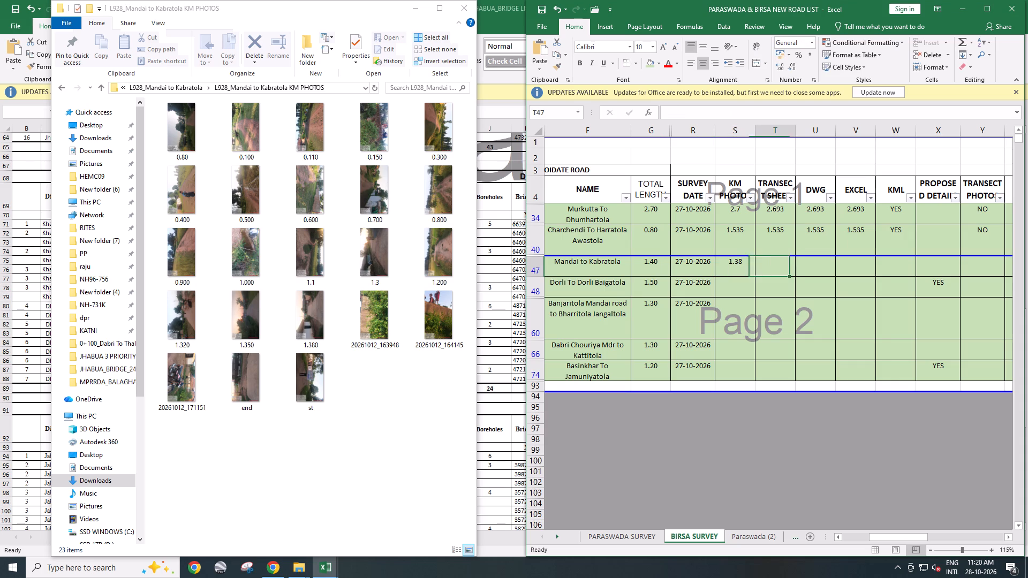
Check the end chainage in the L928 TRANSECT WALK PDF and set Mandai to Kabratola's KM PHOTO value to 1.400.
{"action": "left_click", "coordinate": [148, 86]}
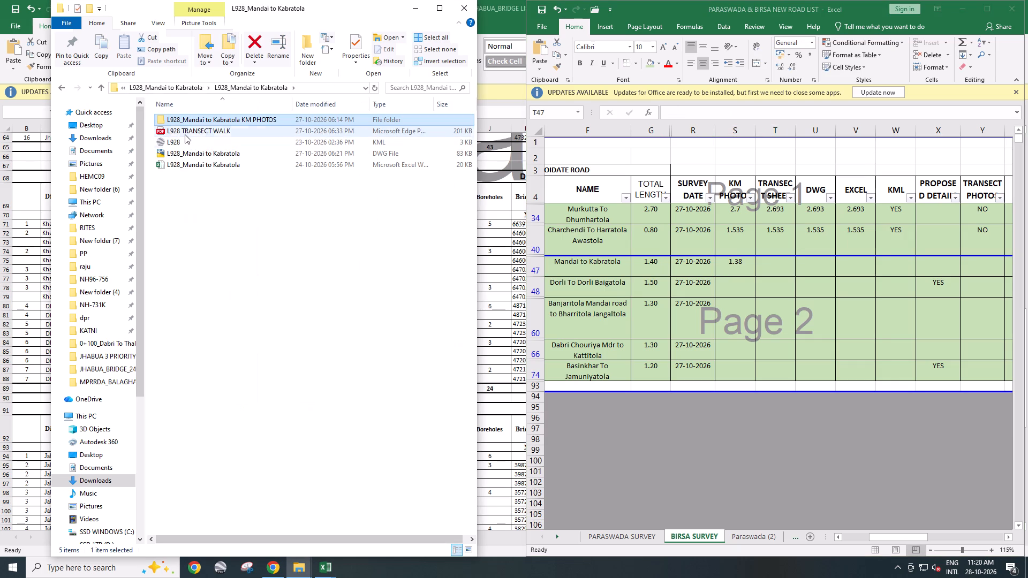
{"action": "double_click", "coordinate": [185, 134]}
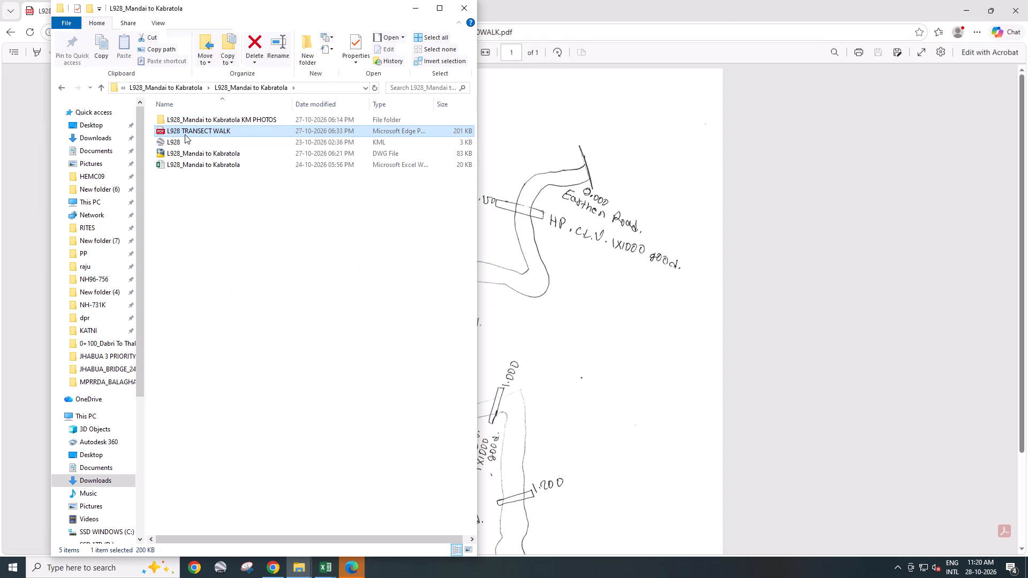
{"action": "left_click", "coordinate": [615, 317]}
{"action": "scroll", "coordinate": [595, 308], "scroll_direction": "down", "scroll_amount": 8}
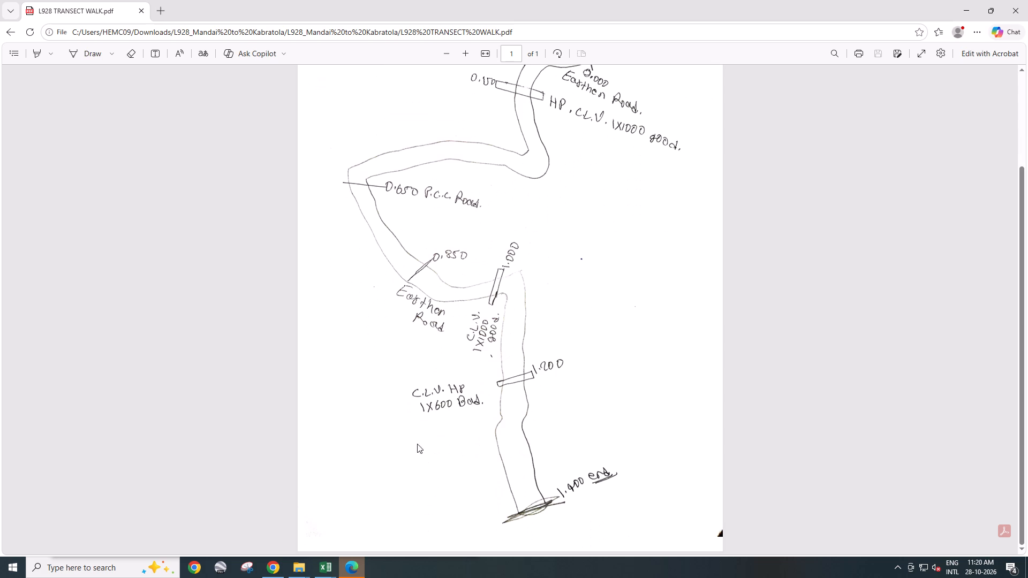
{"action": "left_click", "coordinate": [1006, 11]}
{"action": "left_click", "coordinate": [653, 269]}
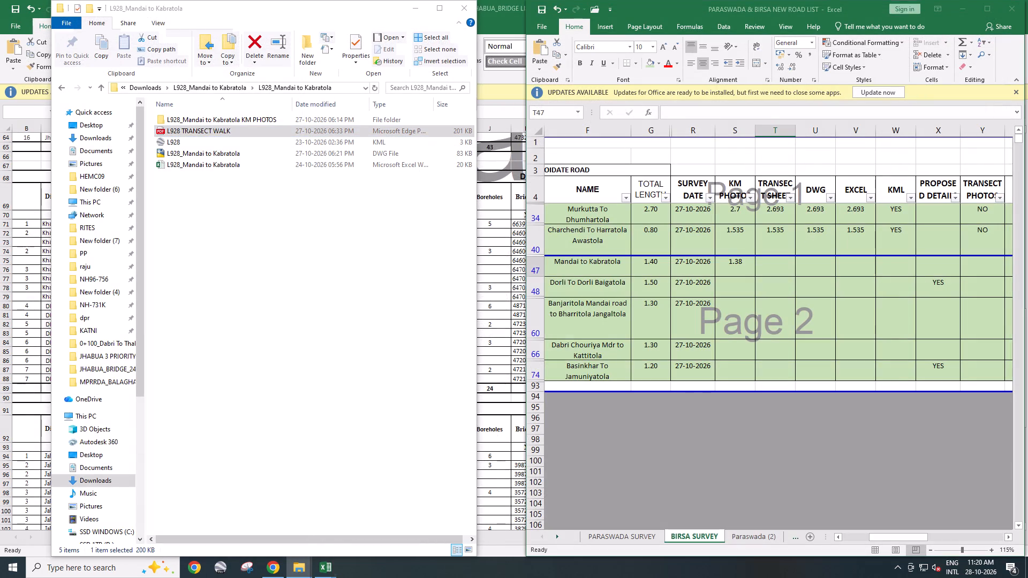
{"action": "left_click", "coordinate": [740, 262]}
{"action": "type", "text": "1.400"}
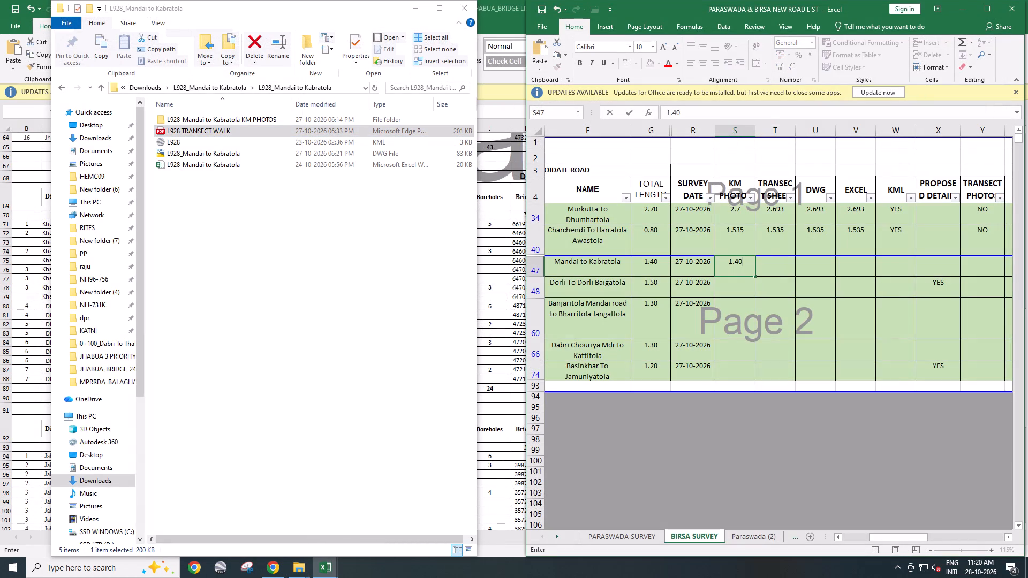
{"action": "key", "text": "Right"}
Copy Mandai to Kabratola's KM PHOTO value of 1.4 across its TRANSECT SHEET, DWG and EXCEL cells.
{"action": "key", "text": "Left"}
{"action": "key", "text": "ctrl+c"}
{"action": "key", "text": "shift+Right"}
{"action": "key", "text": "shift+Right"}
{"action": "key", "text": "shift+Right"}
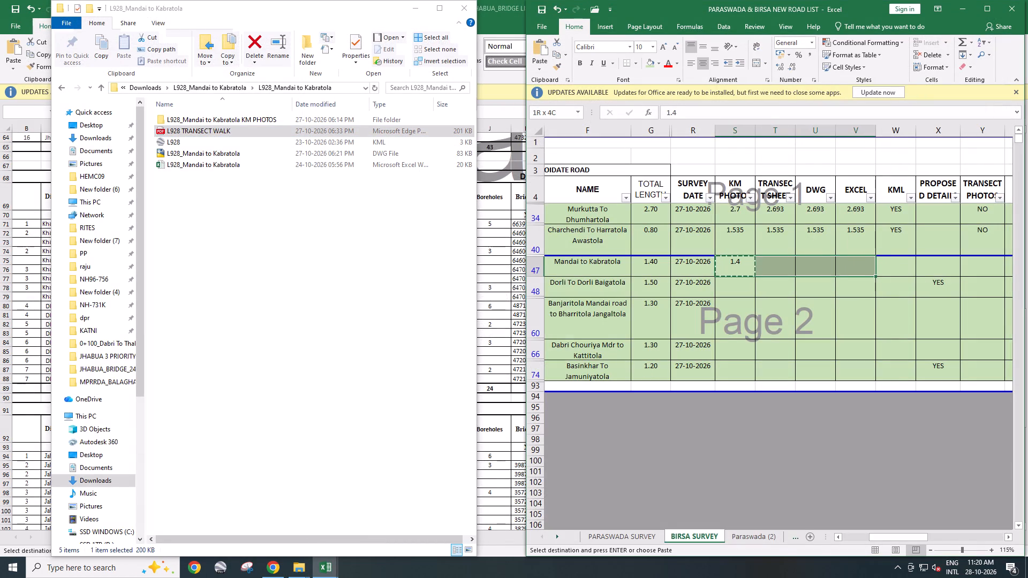
{"action": "key", "text": "Return"}
Enter YES in the KML column for Mandai to Kabratola.
{"action": "key", "text": "Right"}
{"action": "key", "text": "Right"}
{"action": "key", "text": "Right"}
{"action": "key", "text": "Right"}
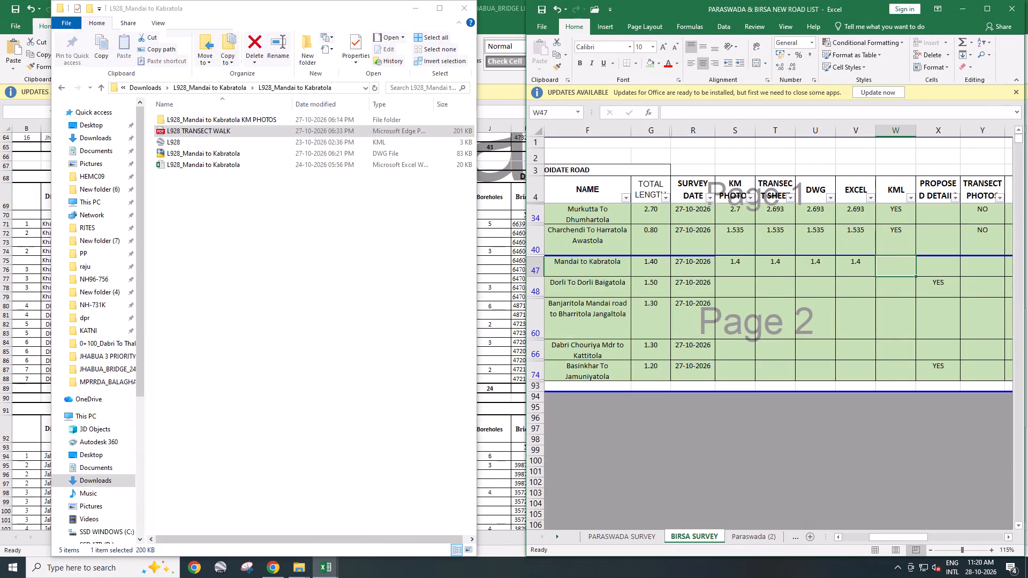
{"action": "type", "text": "YES"}
{"action": "key", "text": "Right"}
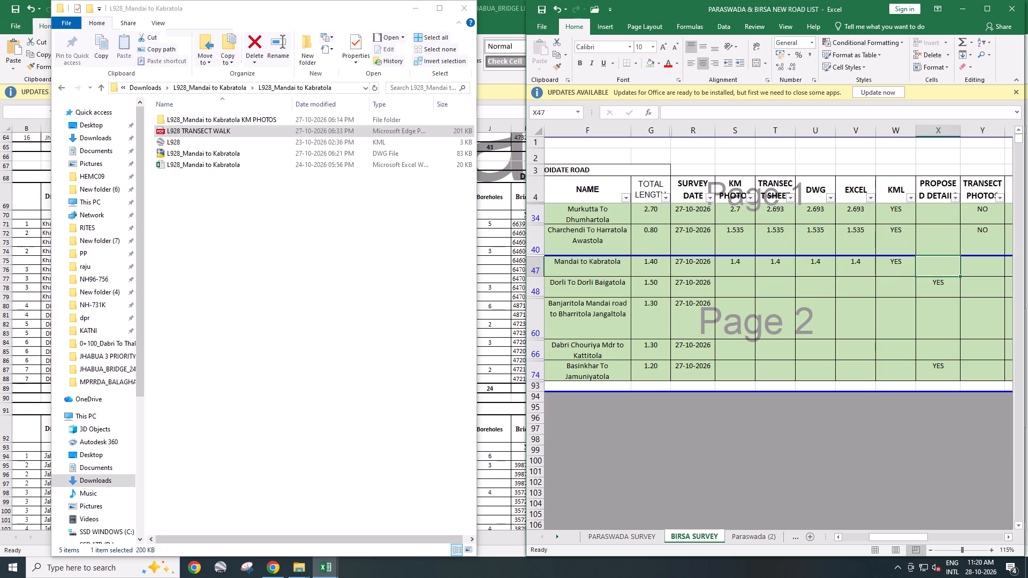
Check the L928 KM PHOTOS folder for transect photos, set Mandai to Kabratola's TRANSECT PHOTOS entry to YES, and save the workbook.
{"action": "key", "text": "Right"}
{"action": "type", "text": "NO"}
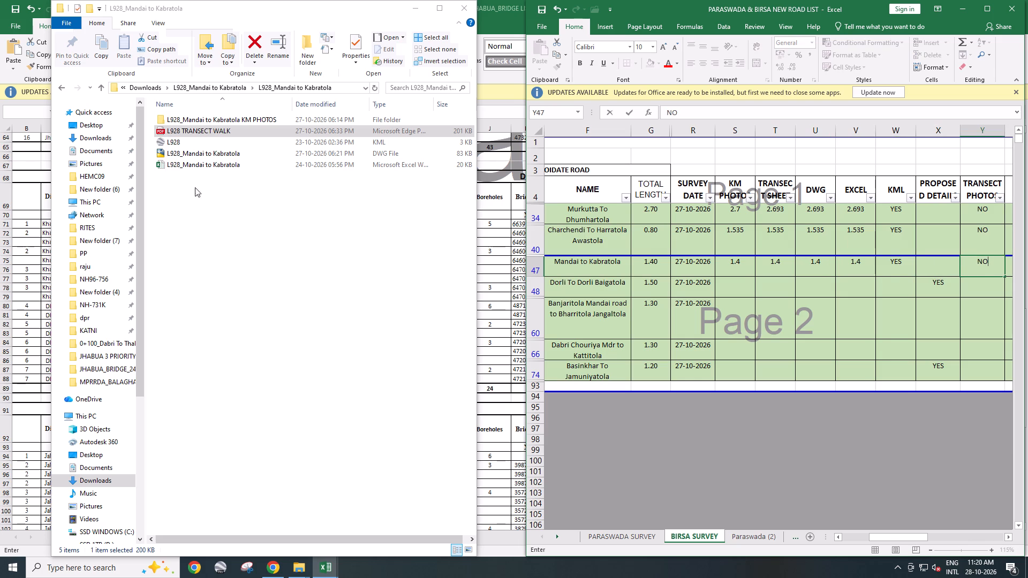
{"action": "double_click", "coordinate": [246, 117]}
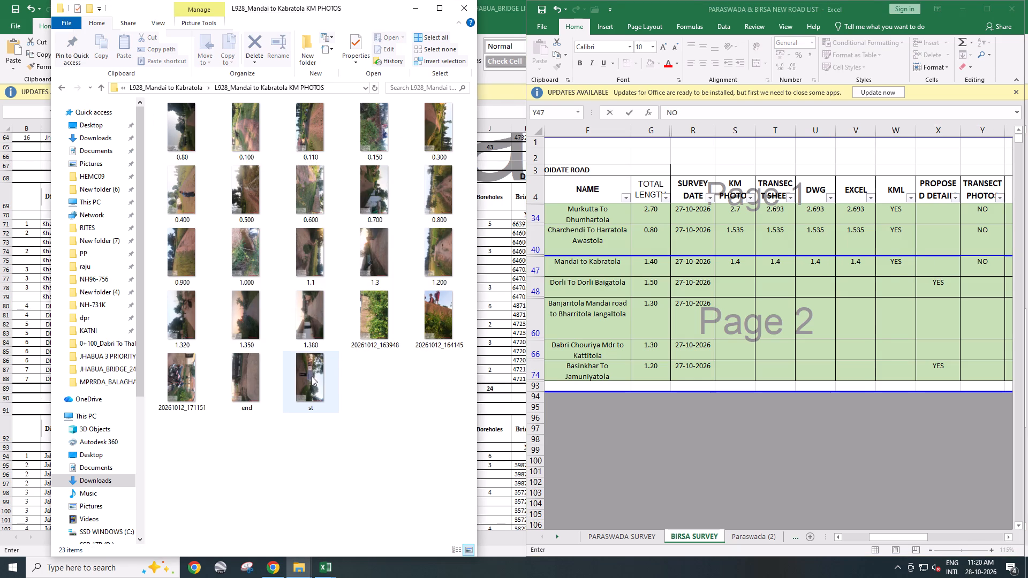
{"action": "left_click", "coordinate": [990, 264]}
{"action": "left_click_drag", "start_coordinate": [992, 267], "coordinate": [968, 262]}
{"action": "type", "text": "YES"}
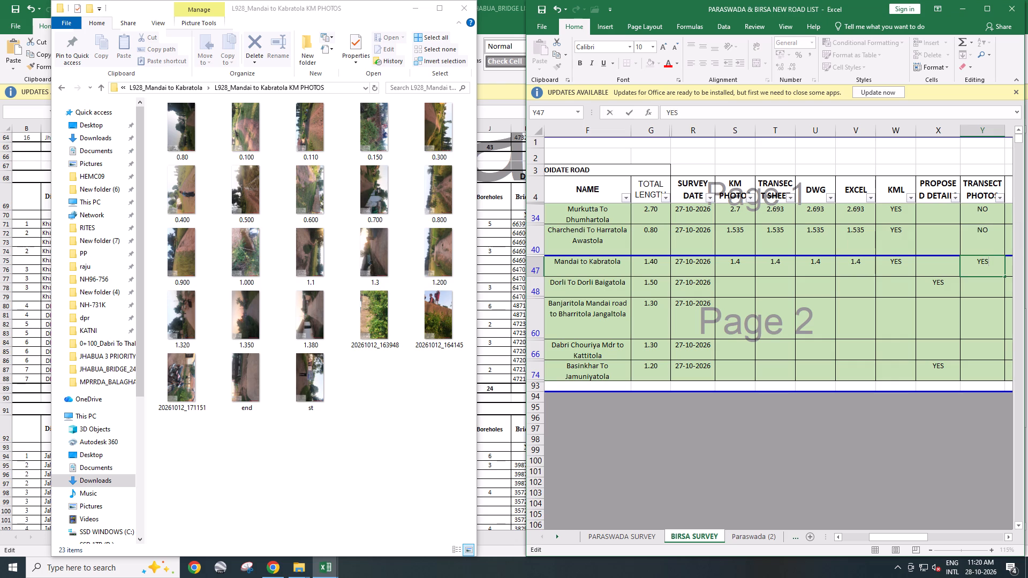
{"action": "left_click", "coordinate": [942, 311]}
{"action": "key", "text": "ctrl+s"}
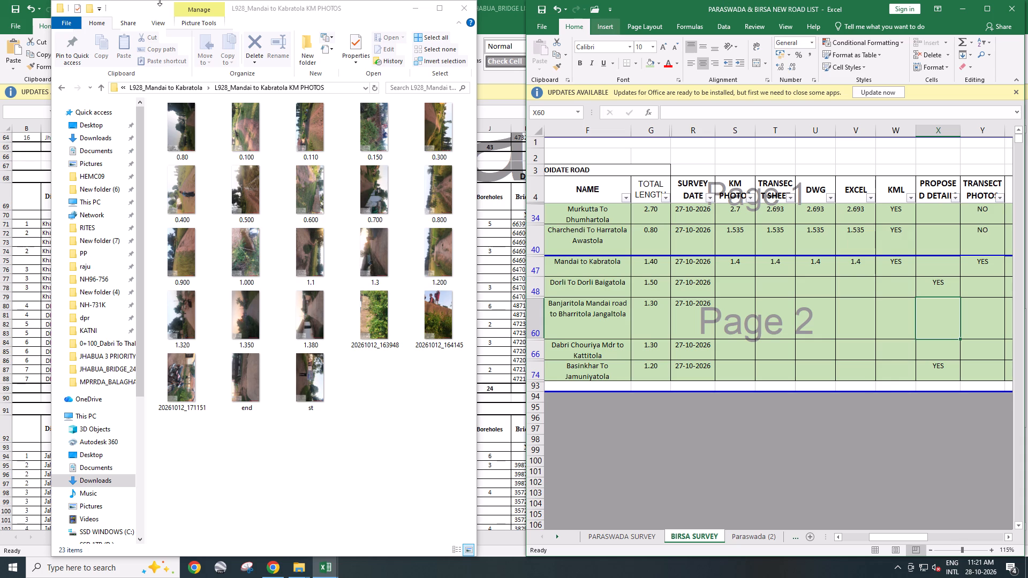
Recheck the end chainage in the L928 TRANSECT WALK PDF and close it.
{"action": "left_click", "coordinate": [183, 87]}
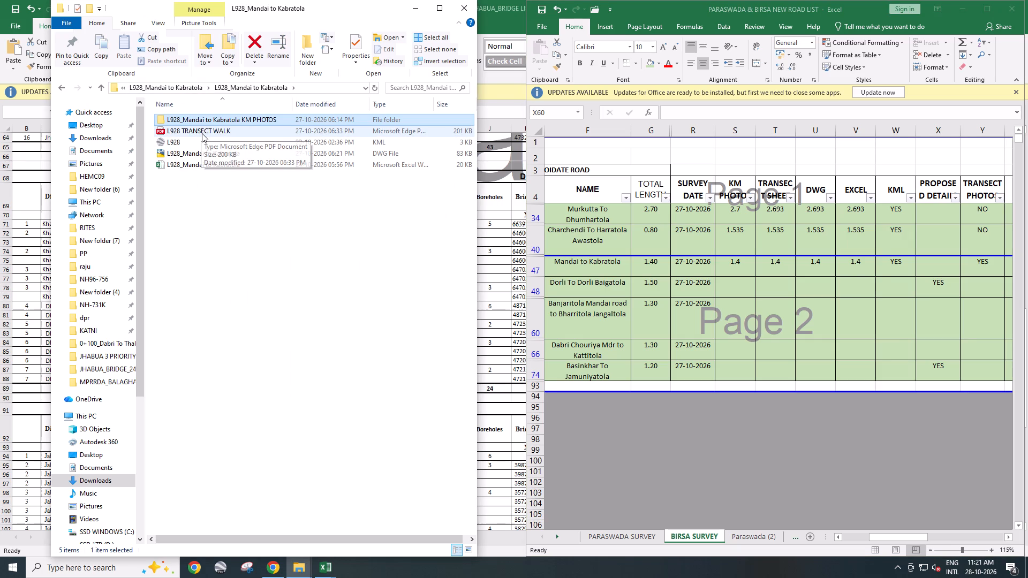
{"action": "double_click", "coordinate": [202, 133]}
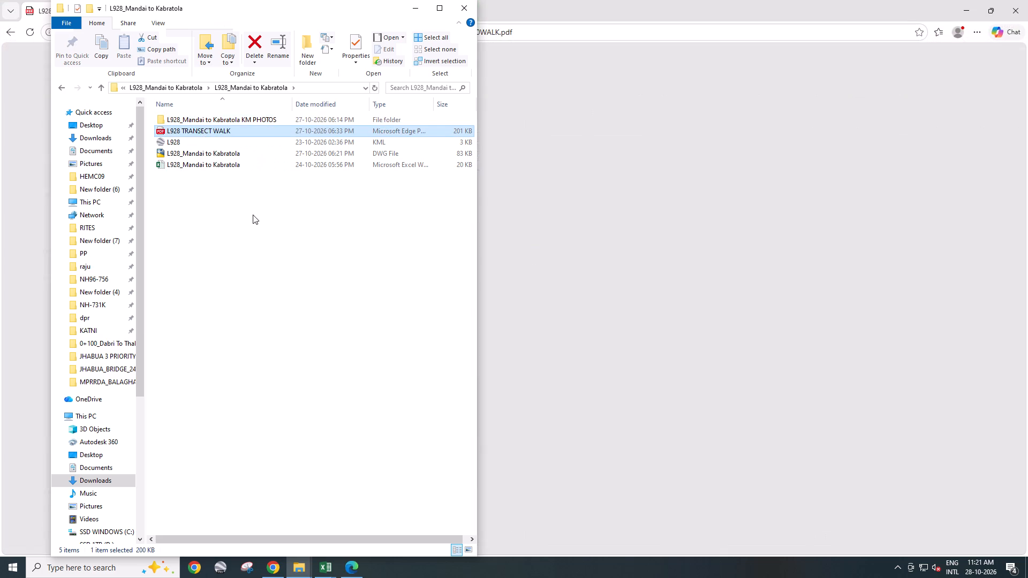
{"action": "left_click", "coordinate": [688, 257]}
{"action": "scroll", "coordinate": [661, 255], "scroll_direction": "down", "scroll_amount": 3}
{"action": "left_click", "coordinate": [1011, 22]}
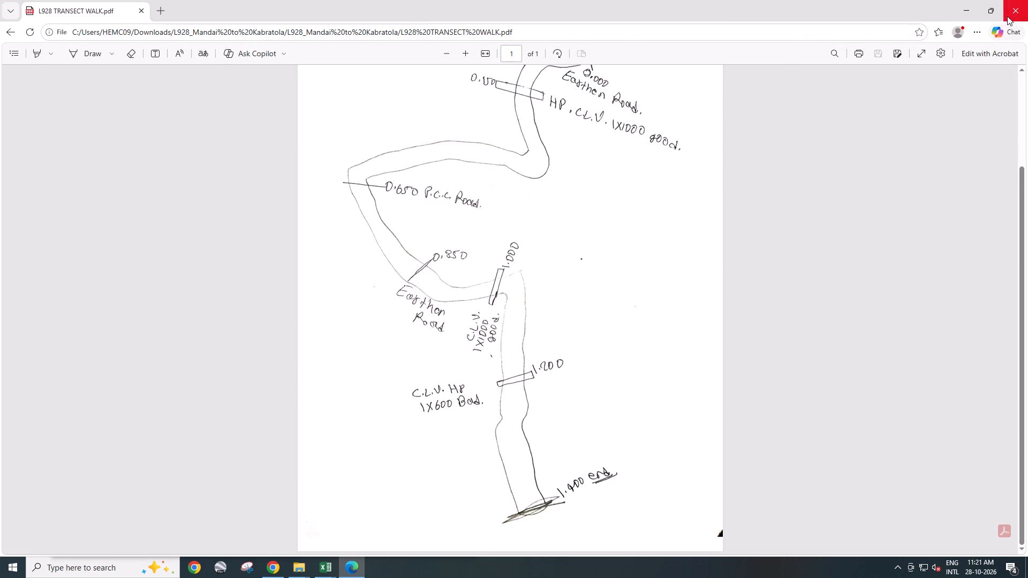
{"action": "left_click", "coordinate": [1007, 16]}
Examine the stated length and end chainage in the L928_Mandai to Kabratola DWG, and close it without saving.
{"action": "double_click", "coordinate": [214, 150]}
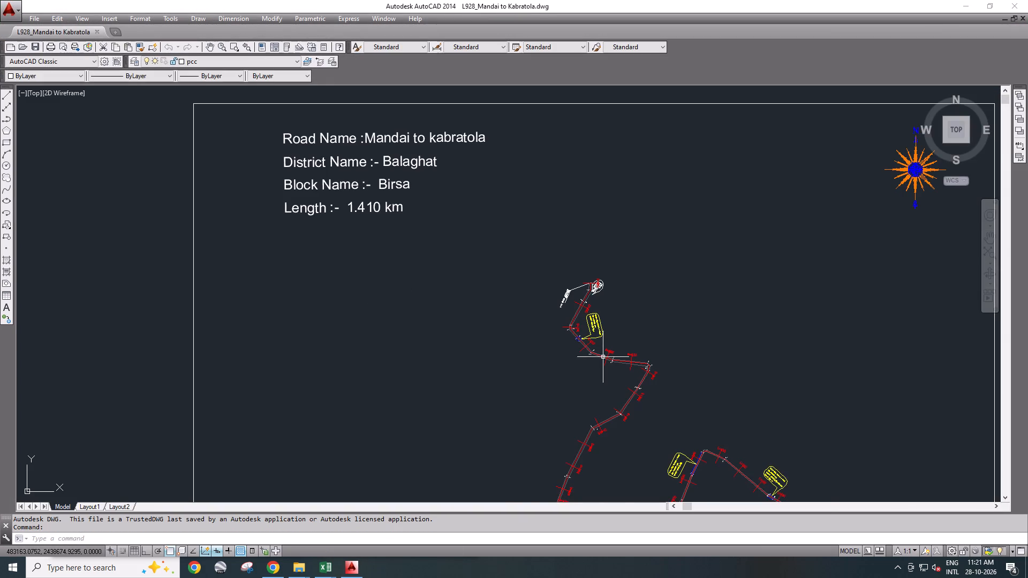
{"action": "scroll", "coordinate": [630, 286], "scroll_direction": "up", "scroll_amount": 3}
{"action": "scroll", "coordinate": [345, 224], "scroll_direction": "down", "scroll_amount": 3}
{"action": "scroll", "coordinate": [565, 386], "scroll_direction": "down", "scroll_amount": 2}
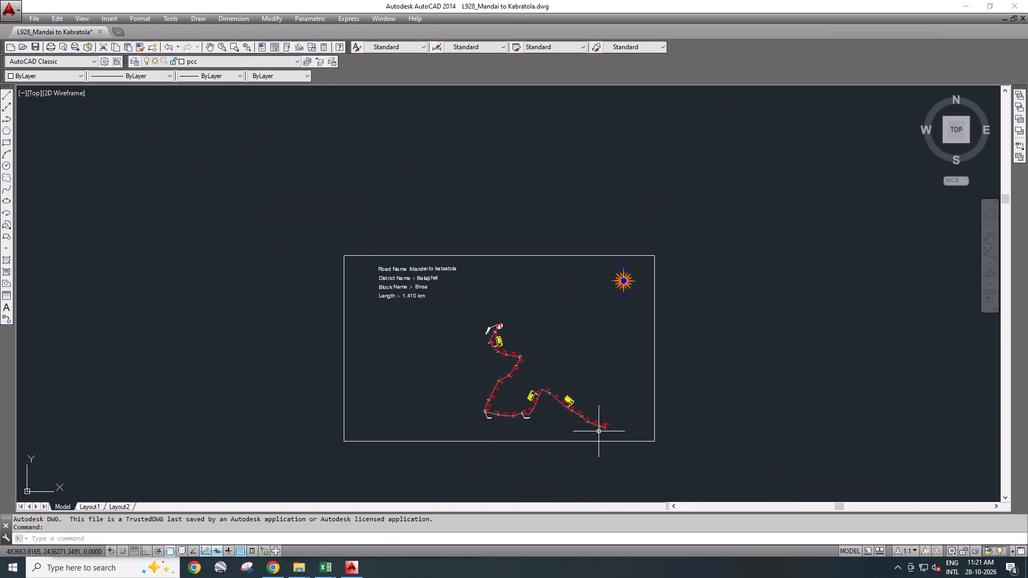
{"action": "scroll", "coordinate": [599, 431], "scroll_direction": "up", "scroll_amount": 8}
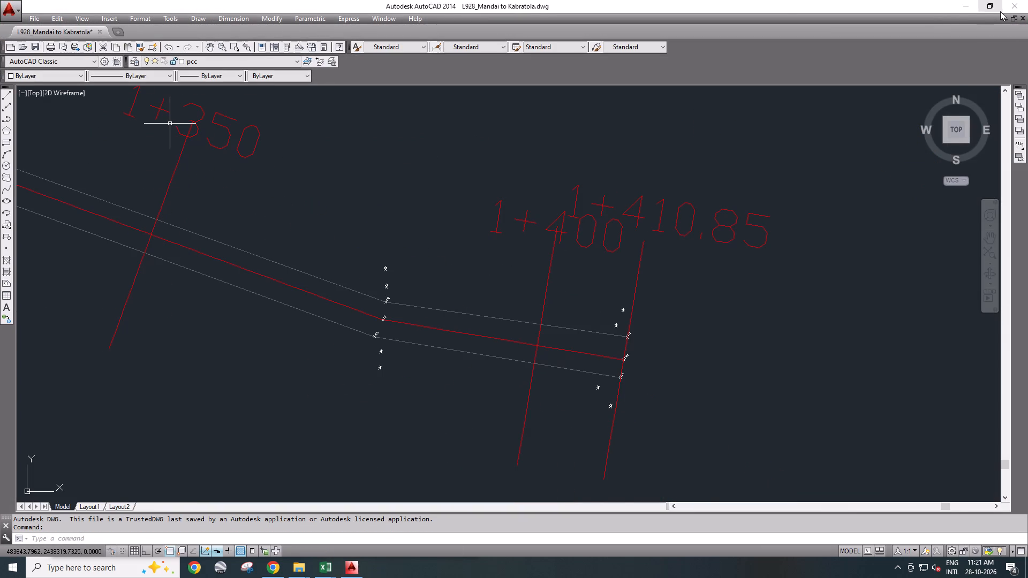
{"action": "left_click", "coordinate": [1007, 7]}
{"action": "left_click", "coordinate": [564, 302]}
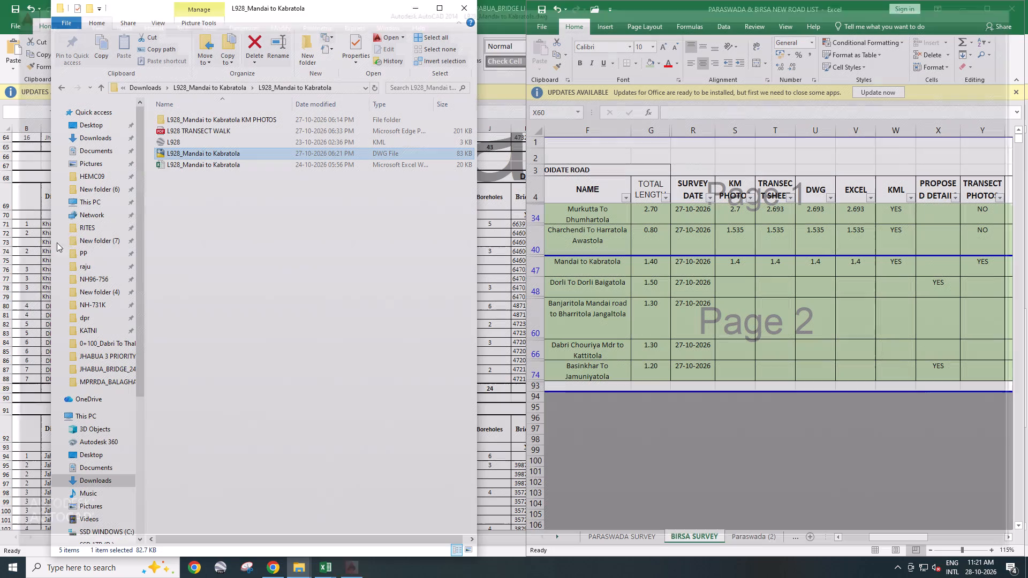
Save the PARASWADA & BIRSA NEW ROAD LIST workbook.
{"action": "left_click", "coordinate": [783, 330]}
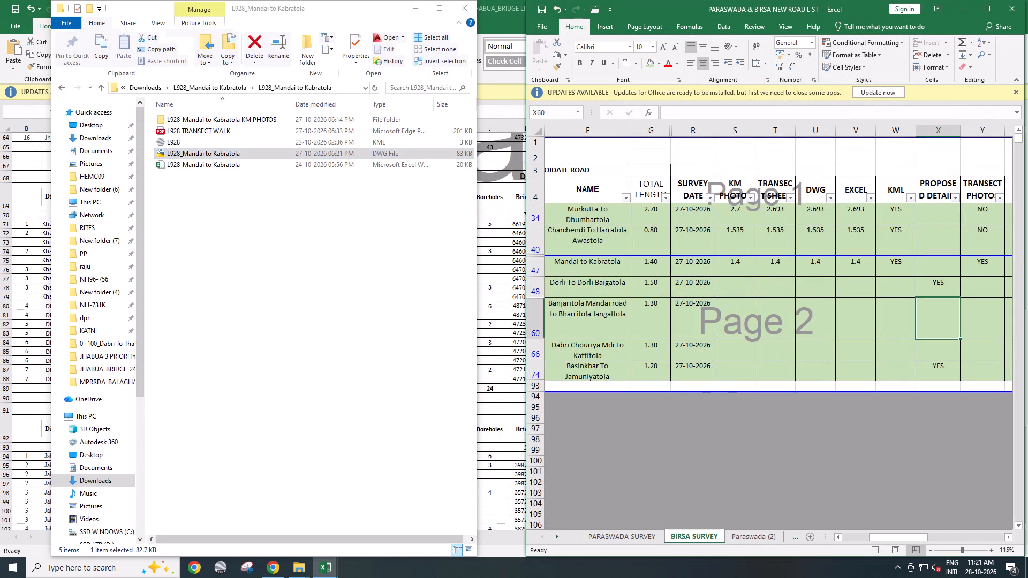
{"action": "key", "text": "ctrl+s"}
Look inside the L840_Dorli To Dorli Baigatola folder in Downloads and copy that folder's full name.
{"action": "left_click", "coordinate": [238, 87]}
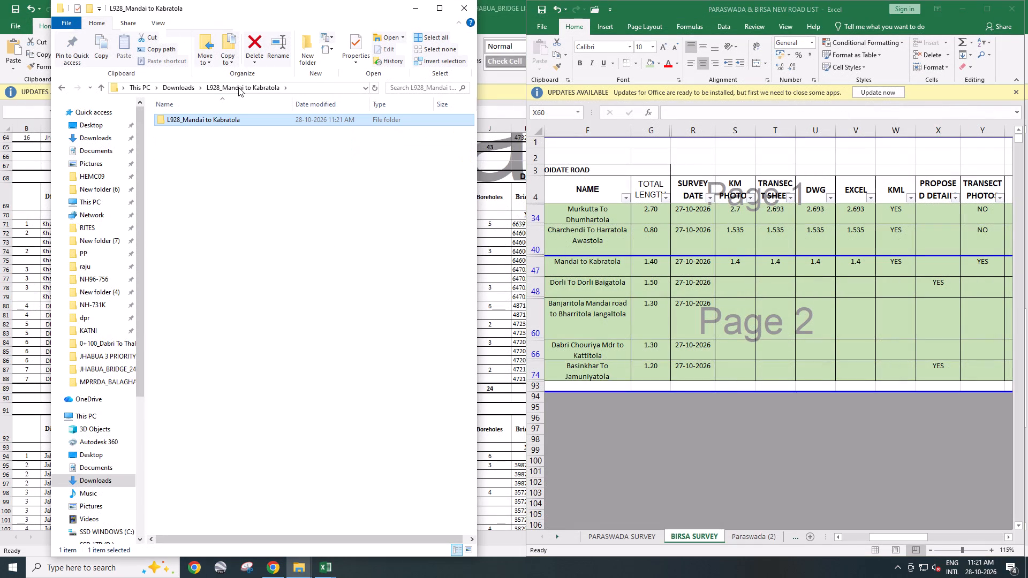
{"action": "left_click", "coordinate": [191, 89]}
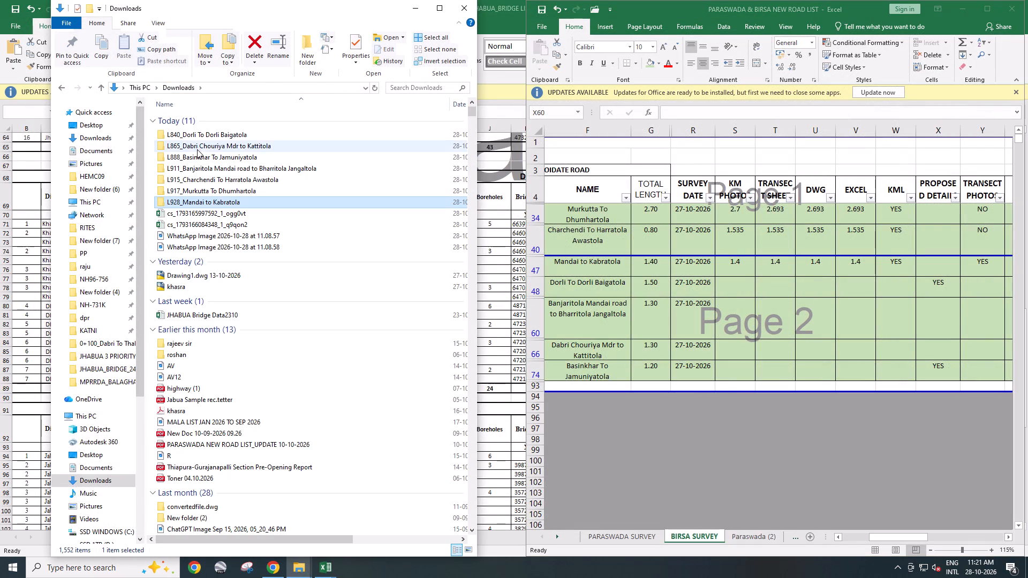
{"action": "double_click", "coordinate": [207, 134]}
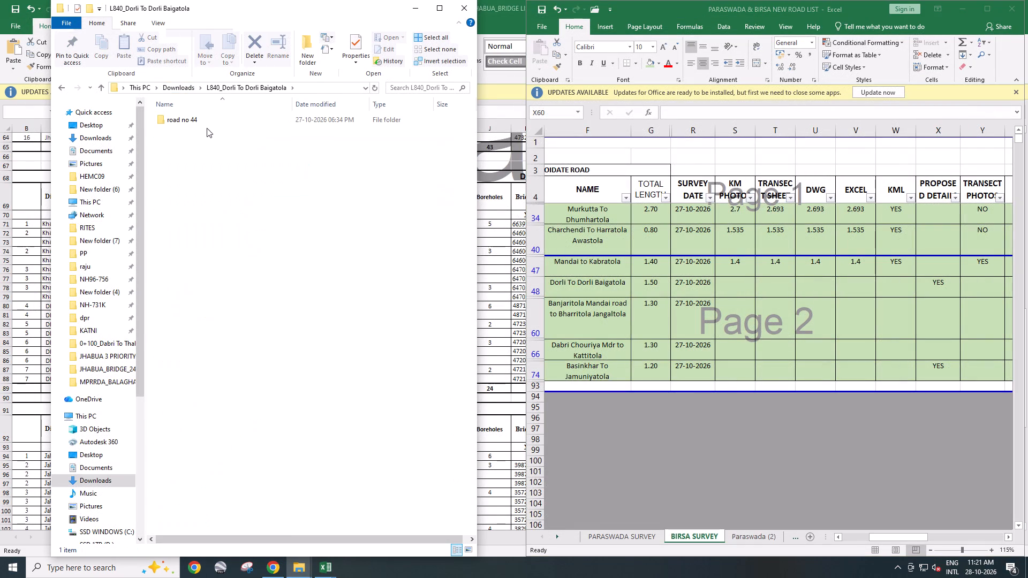
{"action": "left_click", "coordinate": [183, 89]}
{"action": "key", "text": "F2"}
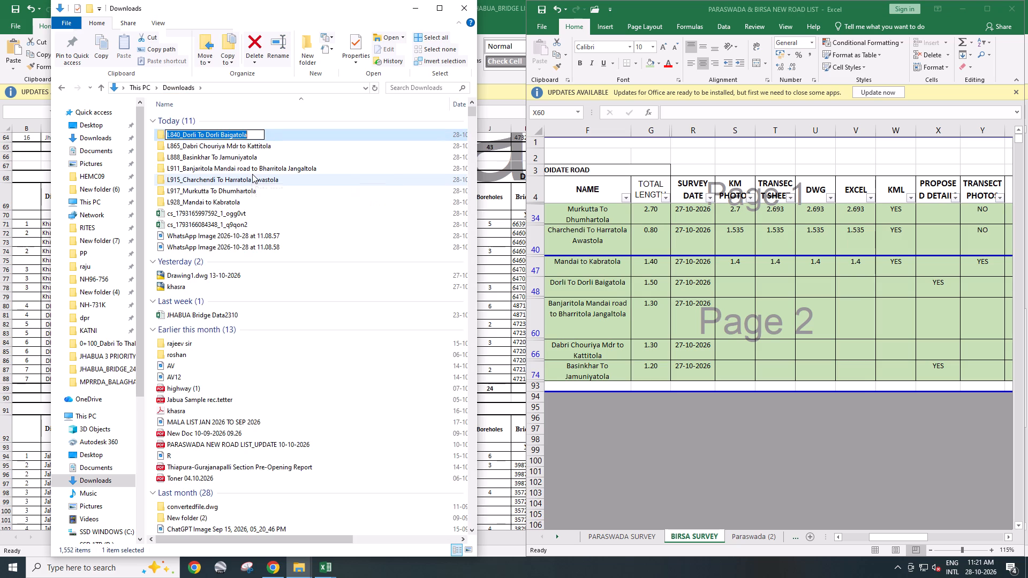
{"action": "key", "text": "ctrl+c"}
{"action": "left_click", "coordinate": [252, 169]}
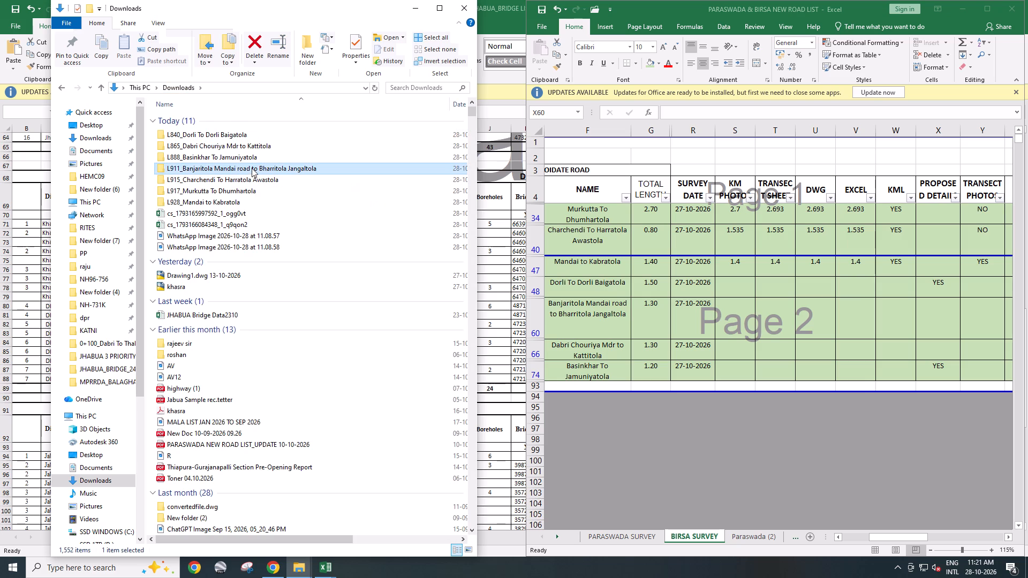
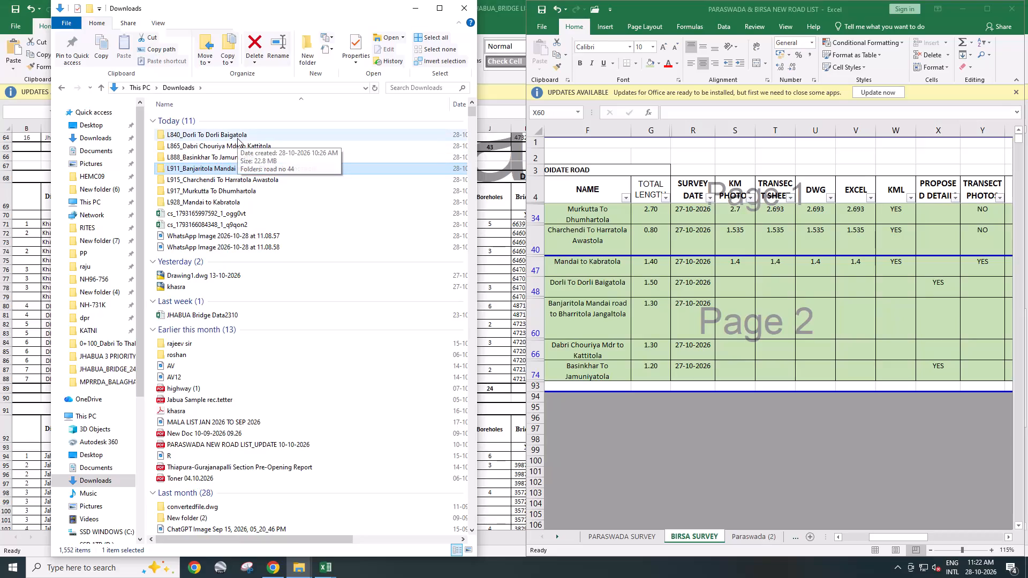
Rename the road no 44 subfolder inside the L840 folder with its parent's copied name, L840_Dorli To Dorli Baigatola.
{"action": "left_click", "coordinate": [236, 136]}
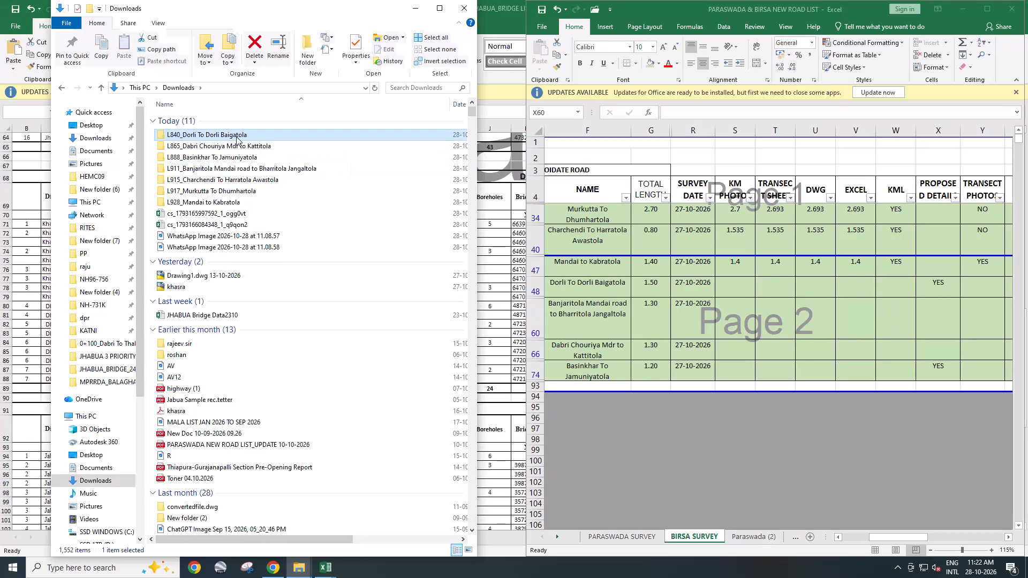
{"action": "key", "text": "F2"}
{"action": "key", "text": "ctrl+c"}
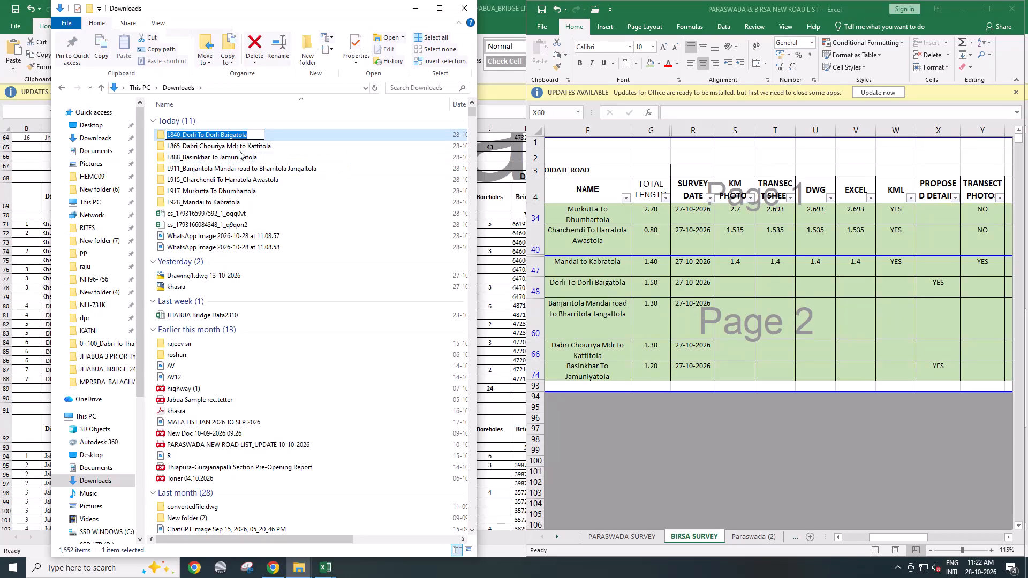
{"action": "left_click", "coordinate": [239, 154]}
{"action": "double_click", "coordinate": [249, 135]}
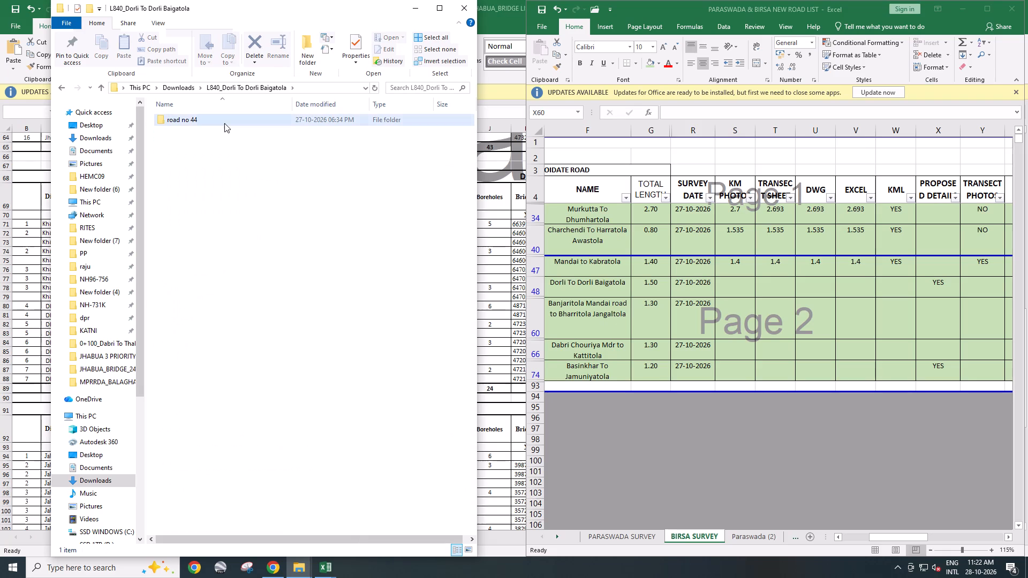
{"action": "left_click", "coordinate": [224, 123]}
{"action": "key", "text": "F2"}
{"action": "key", "text": "ctrl+v"}
{"action": "left_click", "coordinate": [238, 149]}
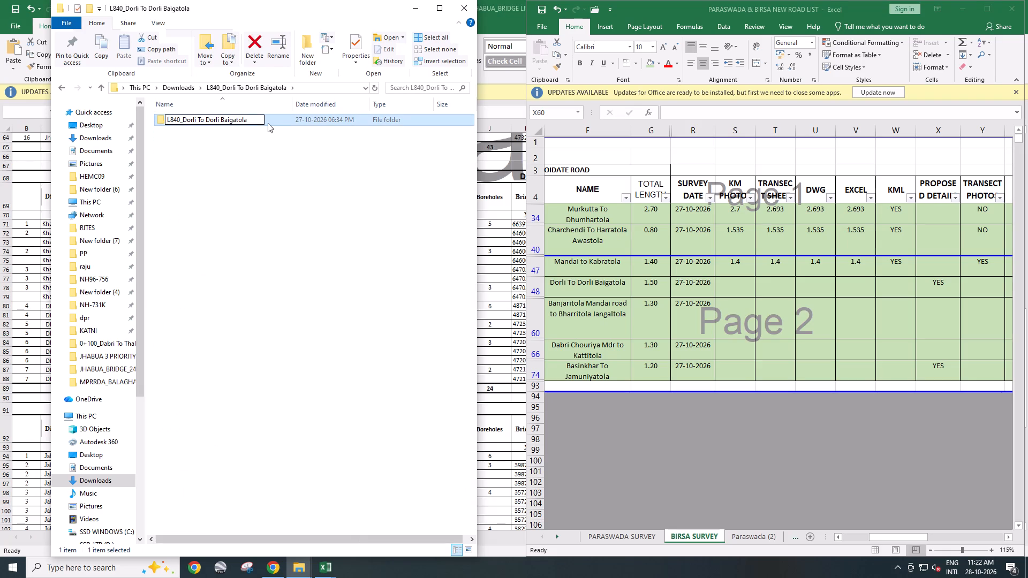
Open the renamed subfolder and rename its photo folder 44 as L840_Dorli To Dorli Baigatola KM PHOTOS.
{"action": "double_click", "coordinate": [268, 122]}
{"action": "left_click", "coordinate": [229, 119]}
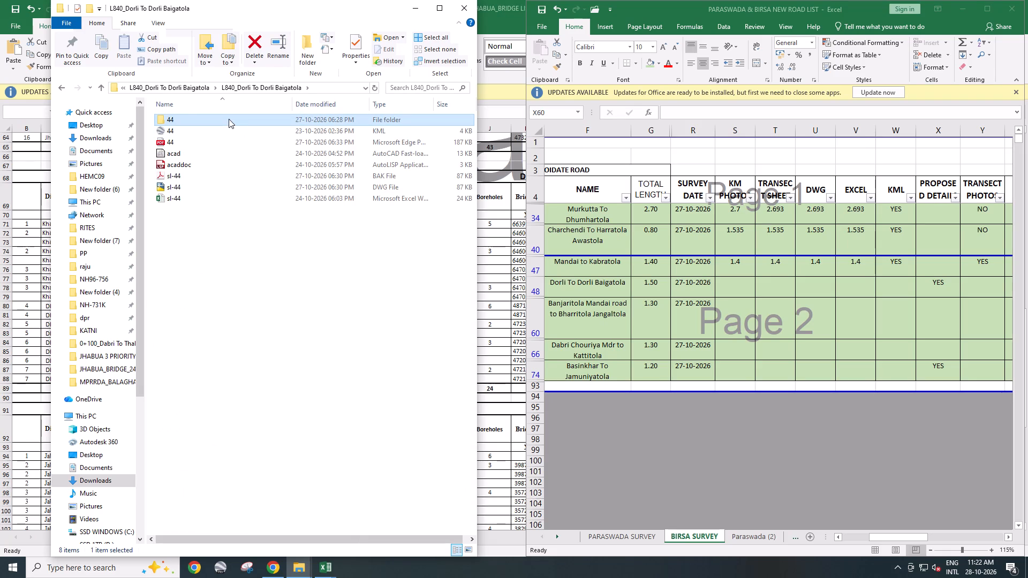
{"action": "key", "text": "F2"}
{"action": "key", "text": "ctrl+v"}
{"action": "key", "text": "space"}
{"action": "type", "text": "KM PHOTOS"}
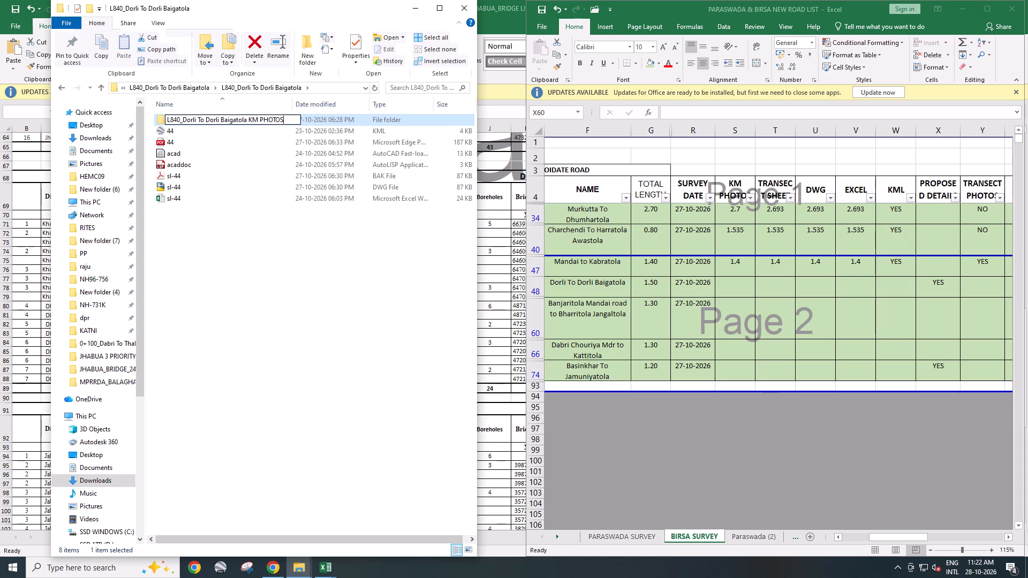
{"action": "left_click", "coordinate": [211, 241]}
Rename the sl-44 Excel and DWG files both as L840_Dorli To Dorli Baigatola.
{"action": "left_click", "coordinate": [188, 200]}
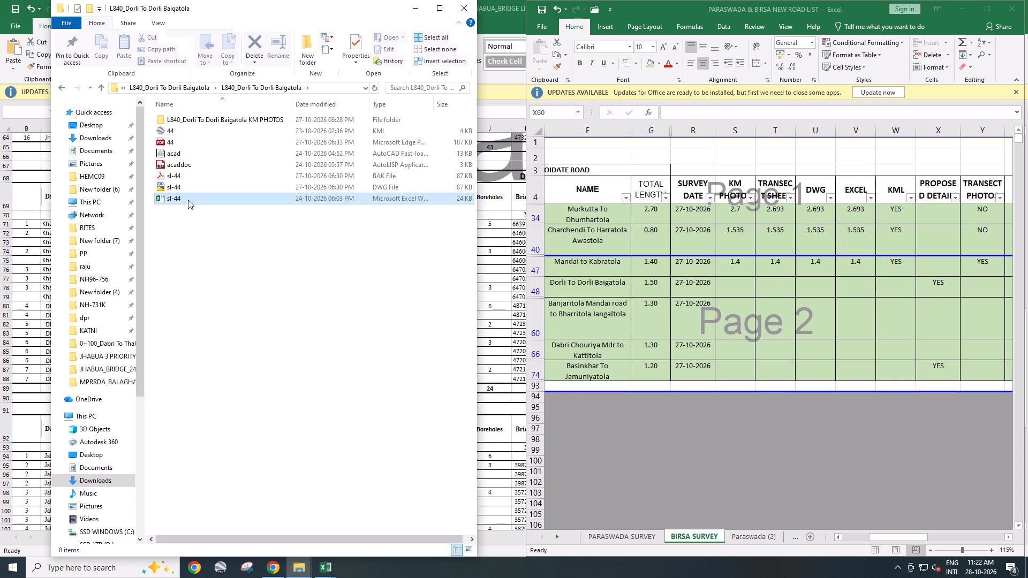
{"action": "key", "text": "F2"}
{"action": "key", "text": "ctrl+v"}
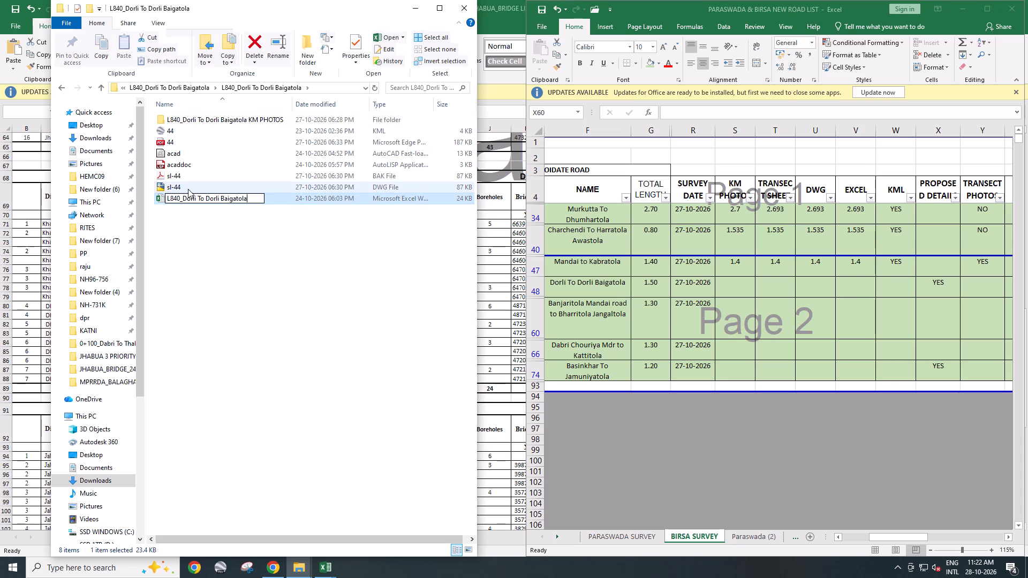
{"action": "left_click", "coordinate": [188, 189]}
{"action": "key", "text": "F2"}
{"action": "left_click", "coordinate": [185, 196]}
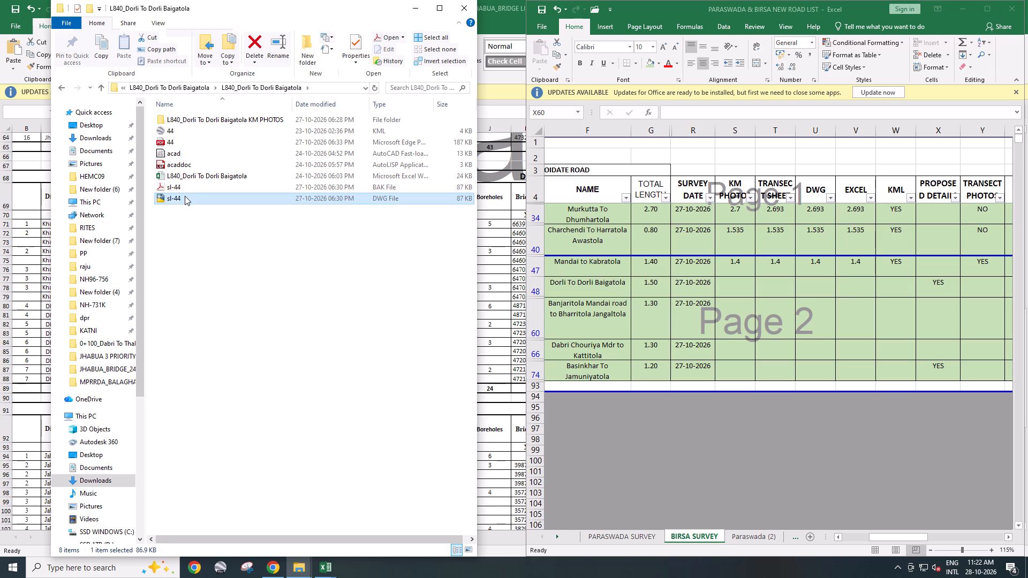
{"action": "key", "text": "F2"}
{"action": "key", "text": "ctrl+v"}
{"action": "left_click", "coordinate": [202, 231]}
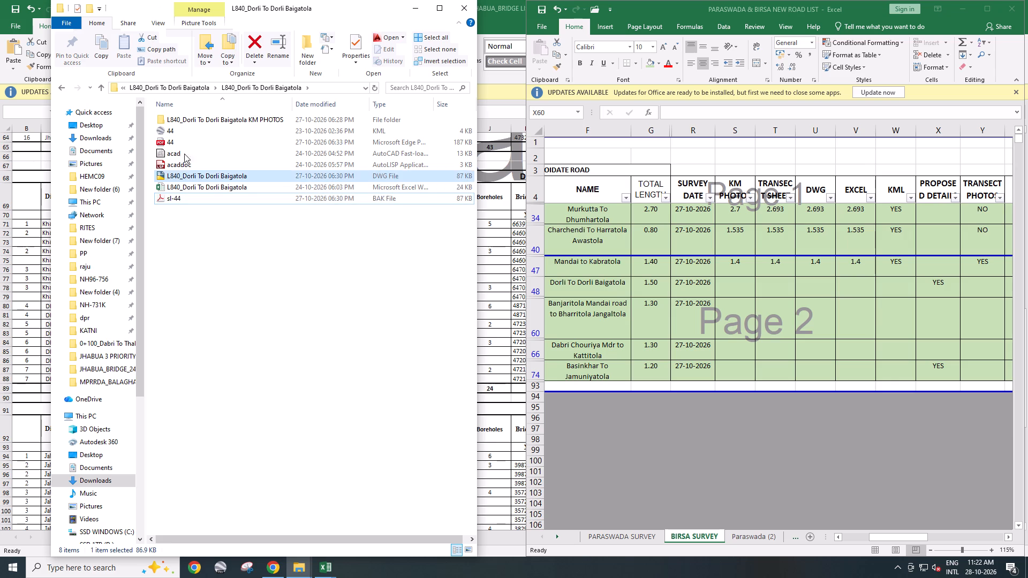
Rename the PDF file 44 as L840 TRANSECT WALK.
{"action": "left_click", "coordinate": [183, 144]}
{"action": "key", "text": "F2"}
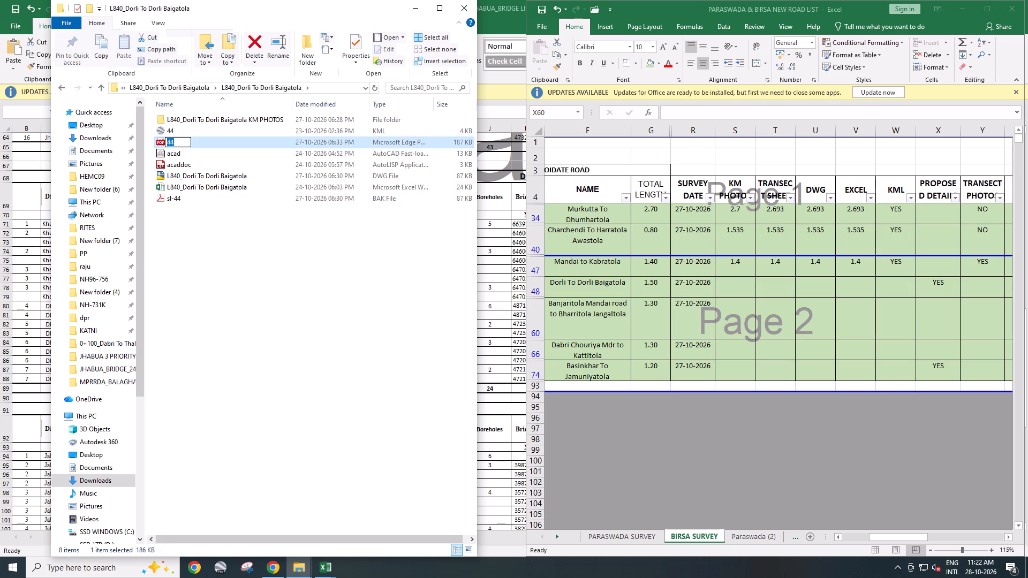
{"action": "type", "text": "L840"}
{"action": "key", "text": "space"}
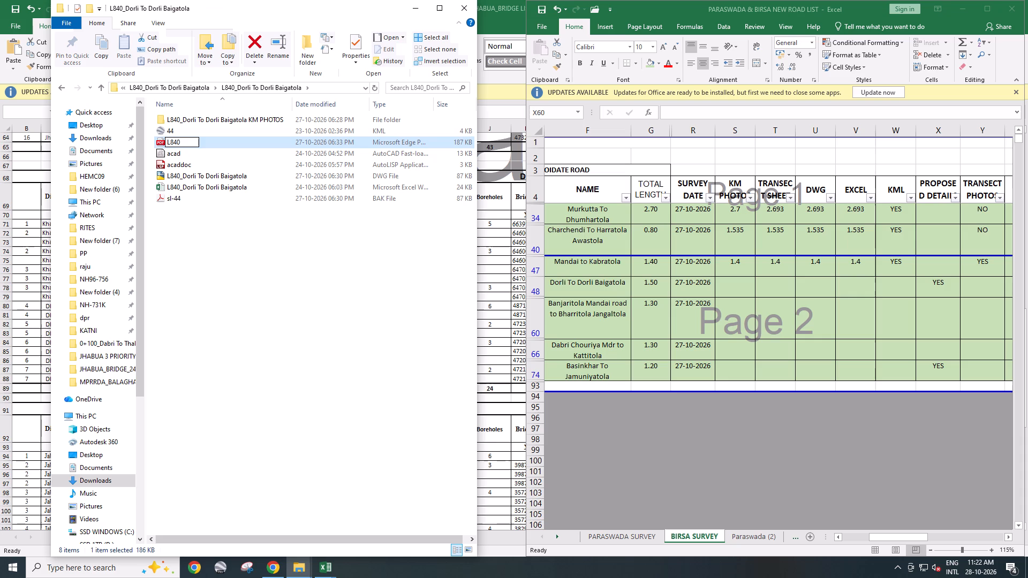
{"action": "type", "text": "TRA"}
{"action": "type", "text": "NSECT W"}
{"action": "type", "text": "ALK"}
Rename the KML file 44 as L840.
{"action": "left_click", "coordinate": [185, 133]}
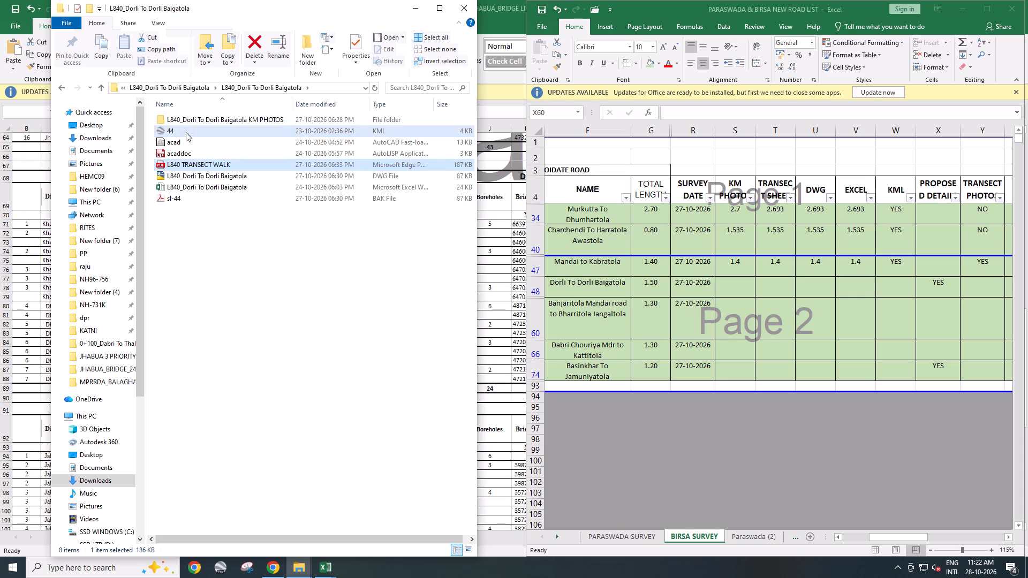
{"action": "key", "text": "F2"}
{"action": "key", "text": "l"}
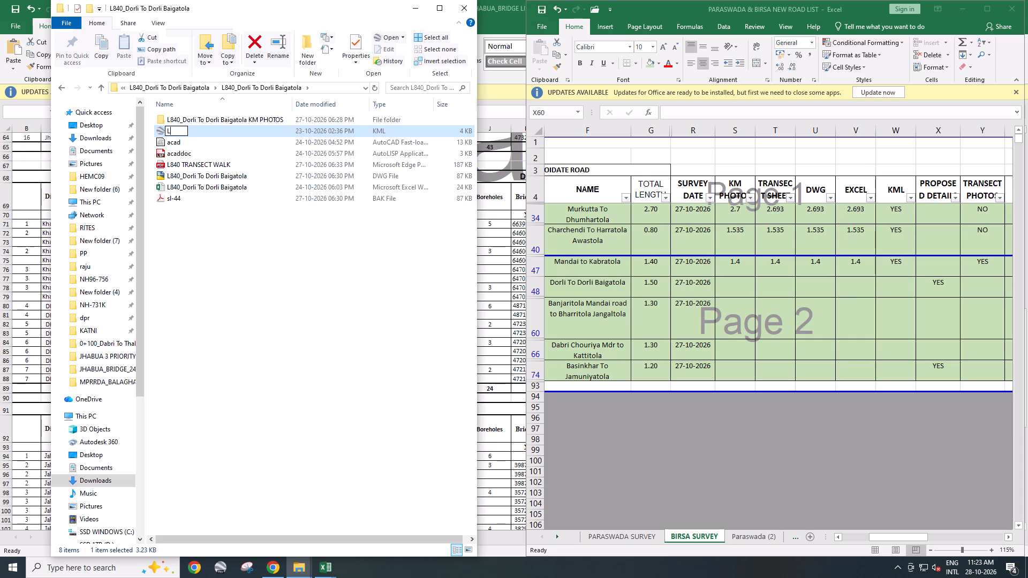
{"action": "type", "text": "840"}
{"action": "left_click", "coordinate": [191, 228]}
Delete the acad, acaddoc and sl-44 BAK files from the L840 subfolder.
{"action": "left_click", "coordinate": [183, 134]}
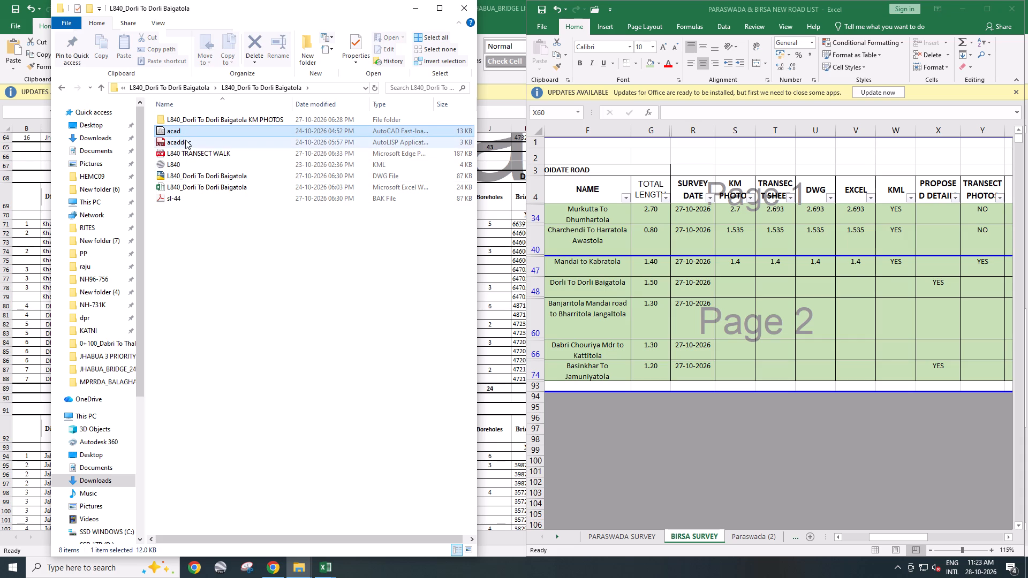
{"action": "left_click", "coordinate": [185, 140], "text": "ctrl"}
{"action": "left_click", "coordinate": [182, 199], "text": "ctrl"}
{"action": "key", "text": "Delete"}
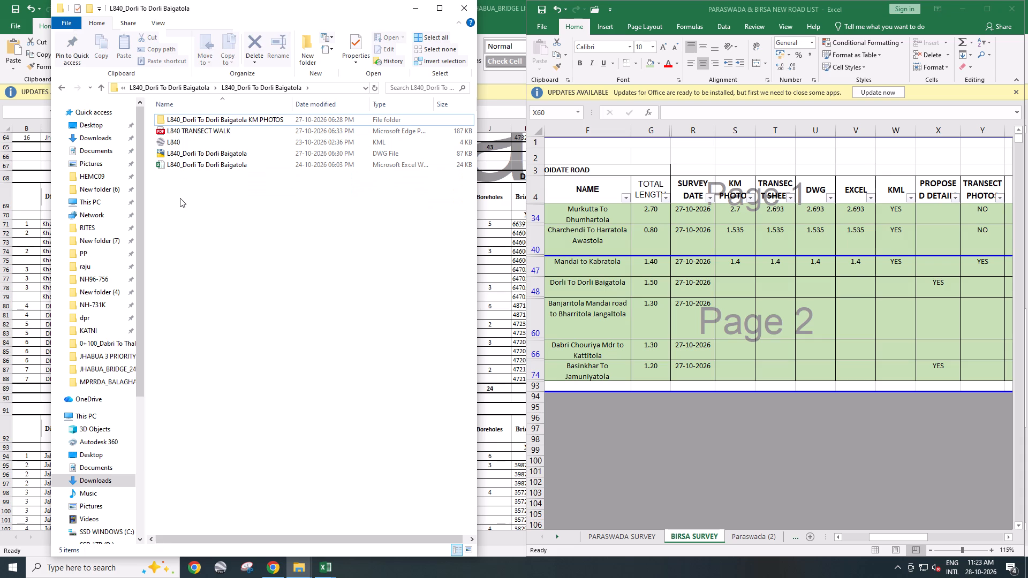
{"action": "key", "text": "ctrl+s"}
Check the L840 KM PHOTOS folder and enter 1.500 under KM PHOTO for Dorli To Dorli Baigatola in BIRSA SURVEY.
{"action": "double_click", "coordinate": [220, 121]}
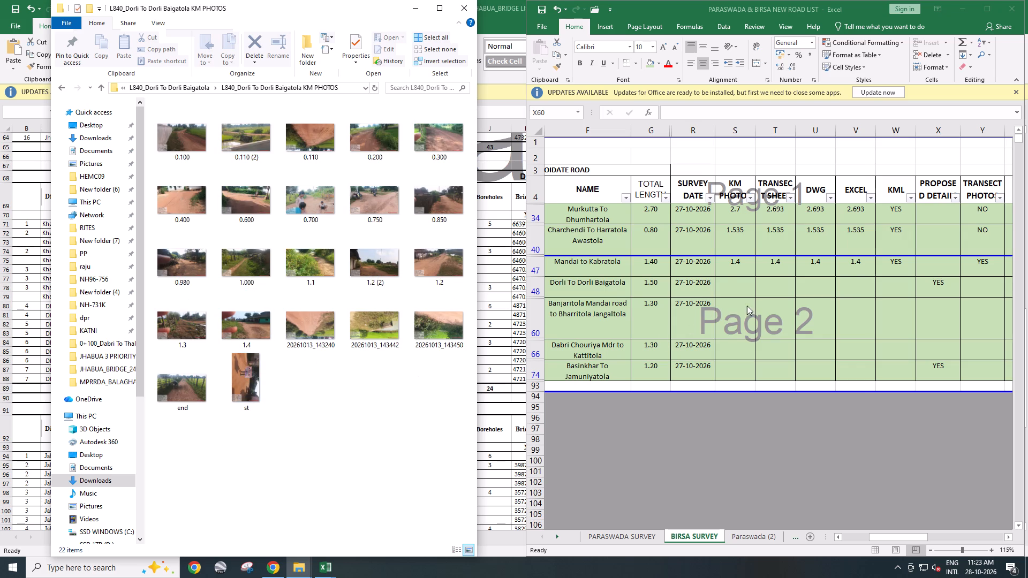
{"action": "left_click", "coordinate": [716, 282]}
{"action": "left_click", "coordinate": [743, 288]}
{"action": "type", "text": "1.500"}
Examine the end chainage in the L840 TRANSECT WALK PDF and close it.
{"action": "left_click", "coordinate": [185, 80]}
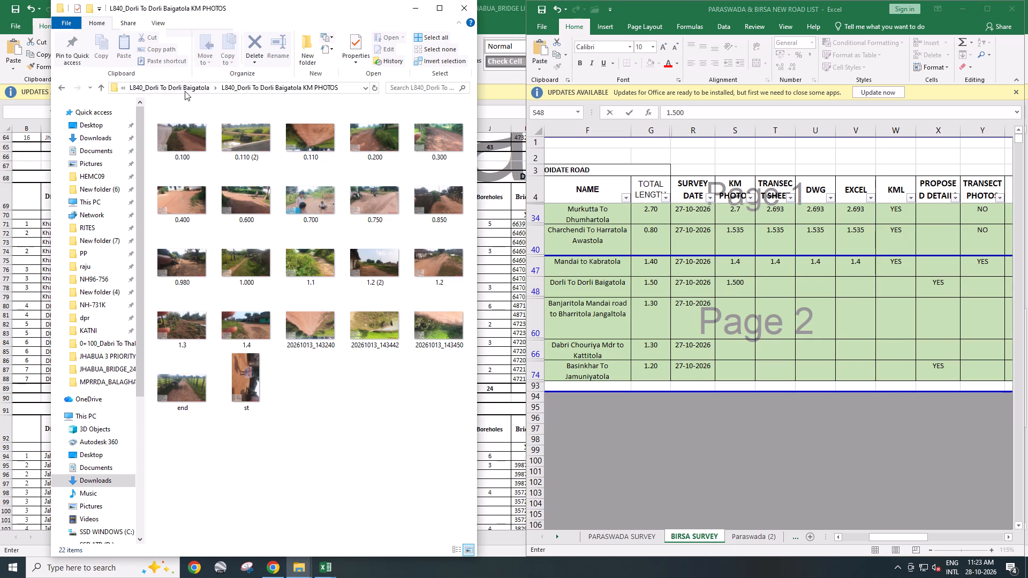
{"action": "left_click", "coordinate": [185, 91]}
{"action": "double_click", "coordinate": [197, 128]}
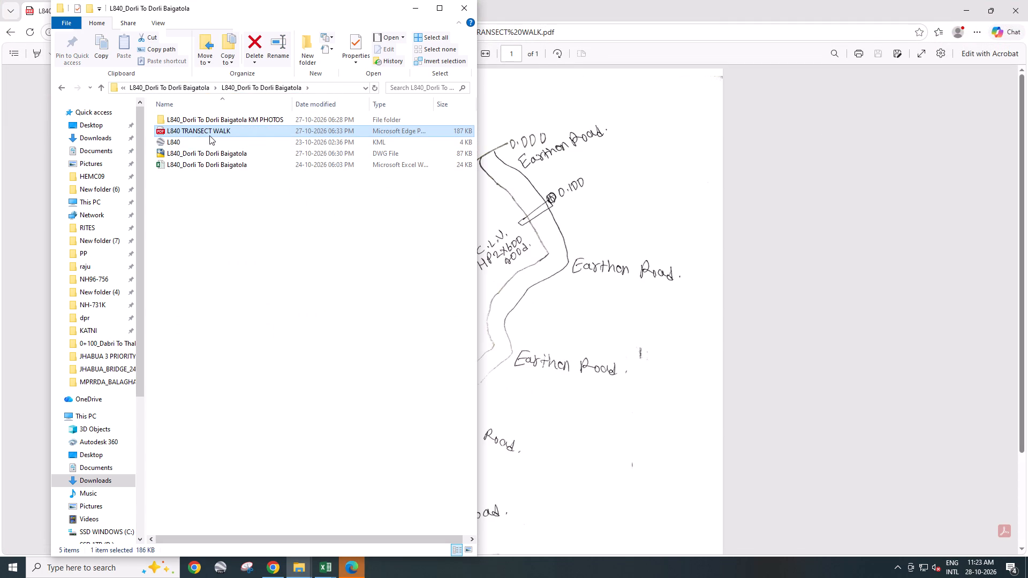
{"action": "left_click", "coordinate": [552, 328]}
{"action": "scroll", "coordinate": [553, 328], "scroll_direction": "down", "scroll_amount": 8}
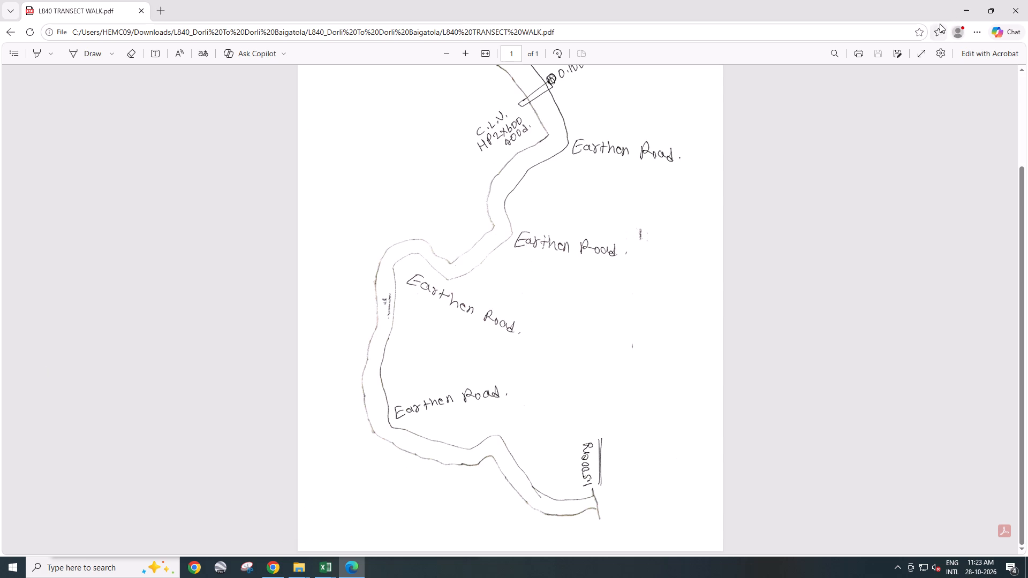
{"action": "left_click", "coordinate": [1010, 11]}
Examine the end chainage in the L840_Dorli To Dorli Baigatola DWG and close it without saving.
{"action": "double_click", "coordinate": [205, 156]}
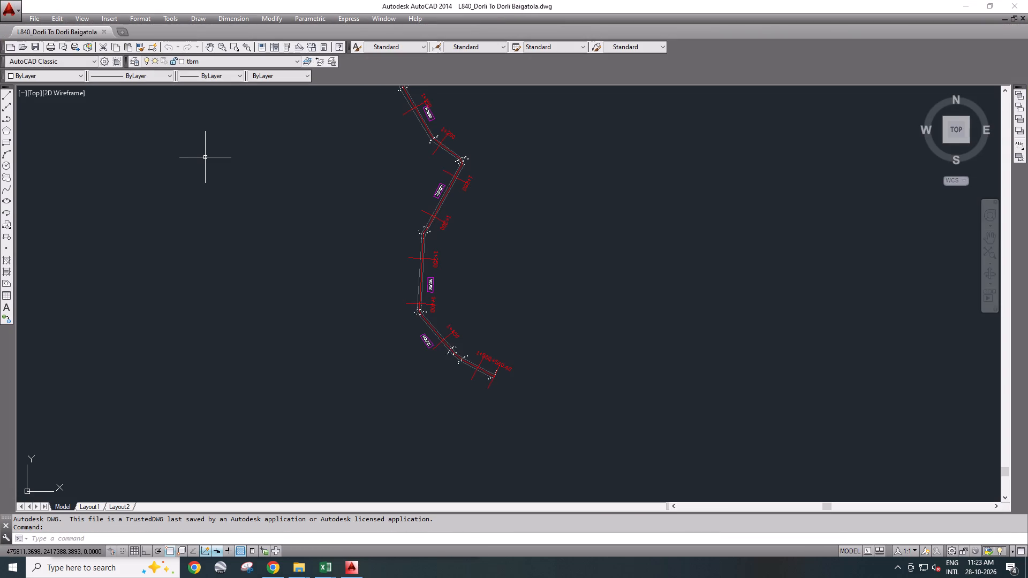
{"action": "scroll", "coordinate": [509, 374], "scroll_direction": "up", "scroll_amount": 3}
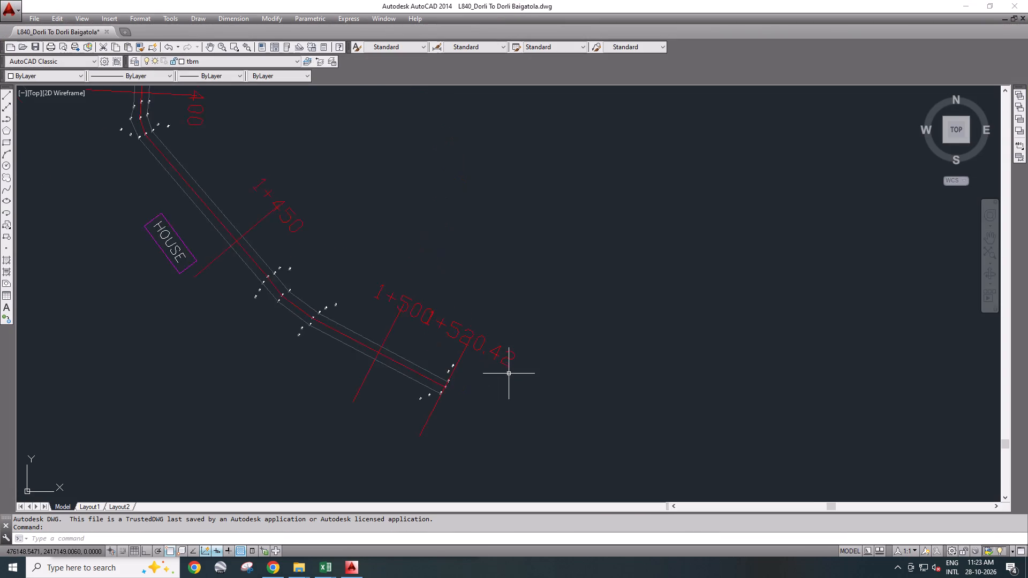
{"action": "scroll", "coordinate": [509, 374], "scroll_direction": "up", "scroll_amount": 1}
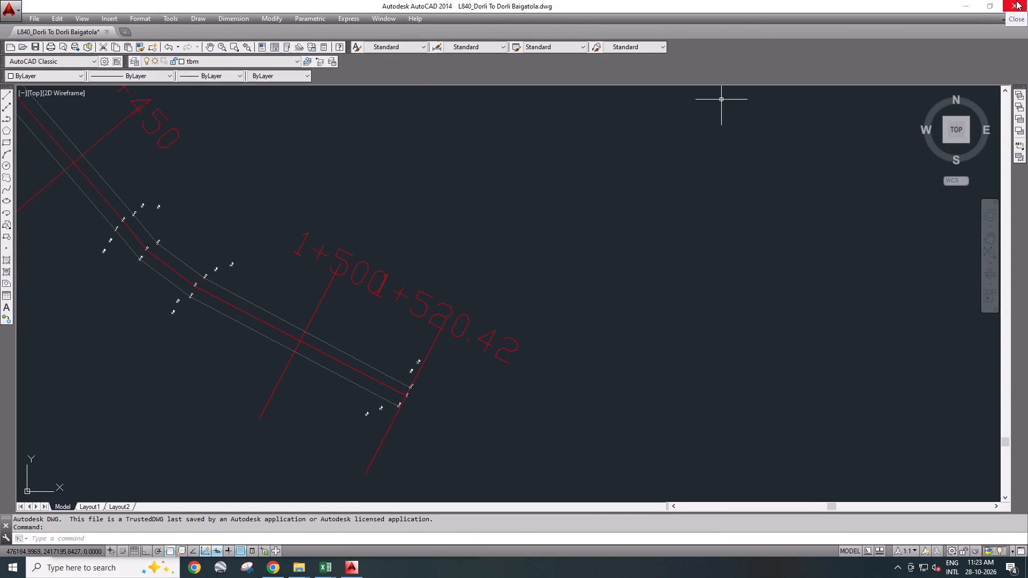
{"action": "left_click", "coordinate": [1016, 1]}
{"action": "left_click", "coordinate": [547, 309]}
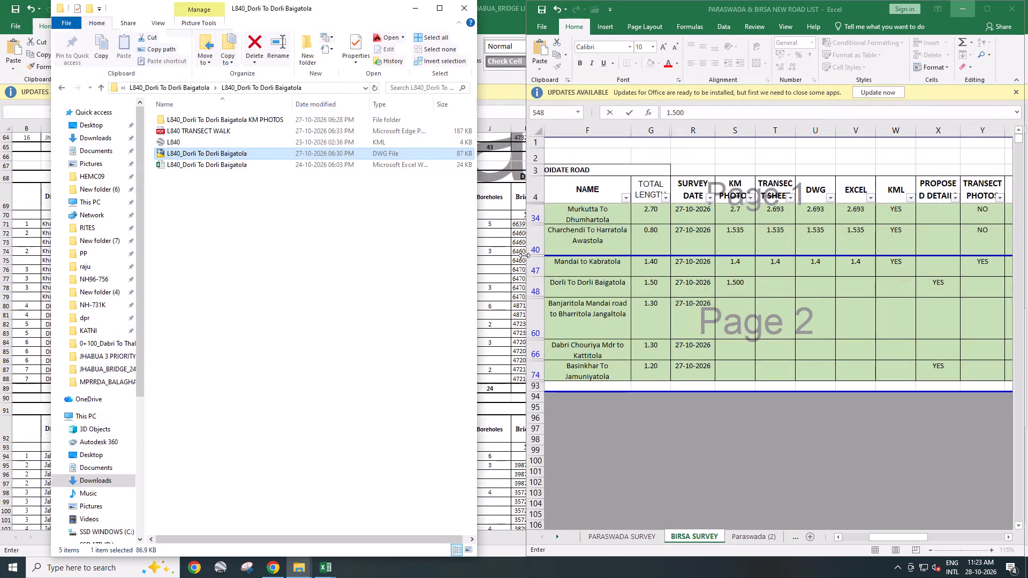
Copy the Dorli To Dorli Baigatola KM PHOTO value 1.5 across its TRANSECT SHEET, DWG and EXCEL cells.
{"action": "left_click", "coordinate": [792, 279]}
{"action": "left_click", "coordinate": [733, 276]}
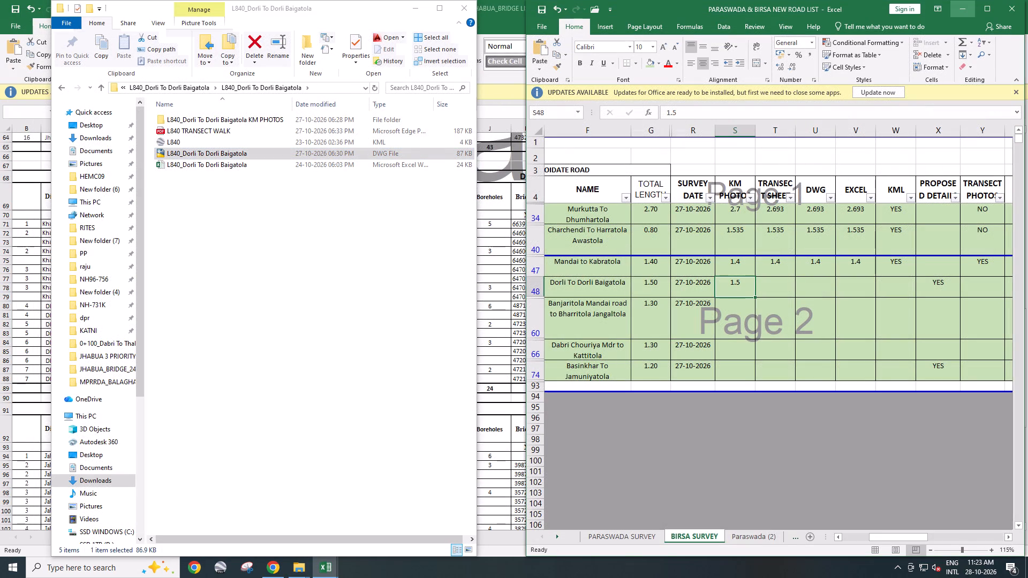
{"action": "key", "text": "ctrl+c"}
{"action": "key", "text": "shift+Right"}
{"action": "key", "text": "shift+Right"}
{"action": "key", "text": "shift+Right"}
{"action": "key", "text": "Return"}
Enter YES under KML for Dorli To Dorli Baigatola.
{"action": "key", "text": "Right"}
{"action": "key", "text": "Right"}
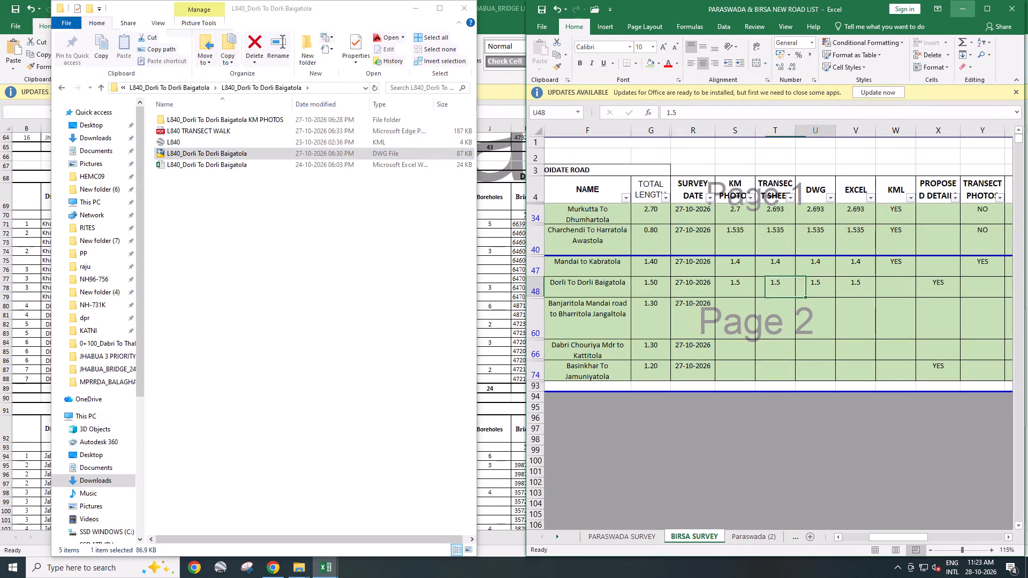
{"action": "key", "text": "Right"}
{"action": "key", "text": "Right"}
{"action": "type", "text": "YES"}
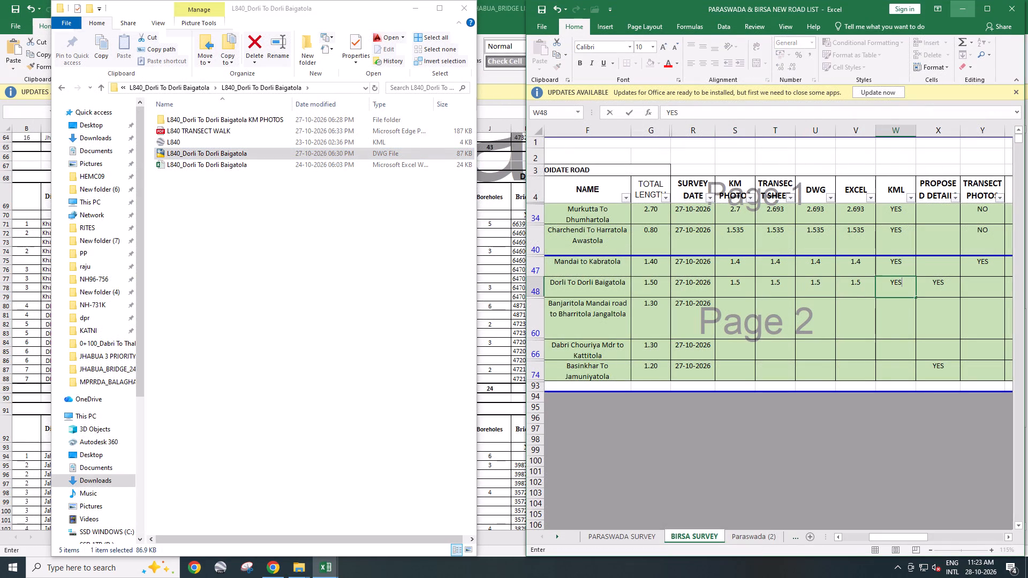
Check the L840 photos, enter YES under TRANSECT PHOTO for Dorli To Dorli Baigatola, and save the workbook.
{"action": "double_click", "coordinate": [272, 118]}
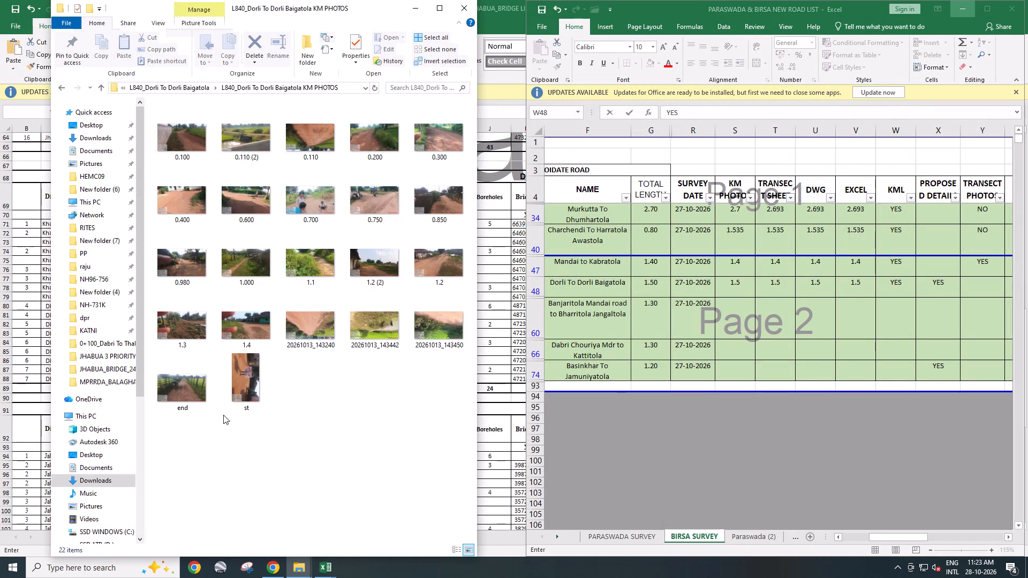
{"action": "left_click", "coordinate": [913, 325]}
{"action": "left_click", "coordinate": [995, 285]}
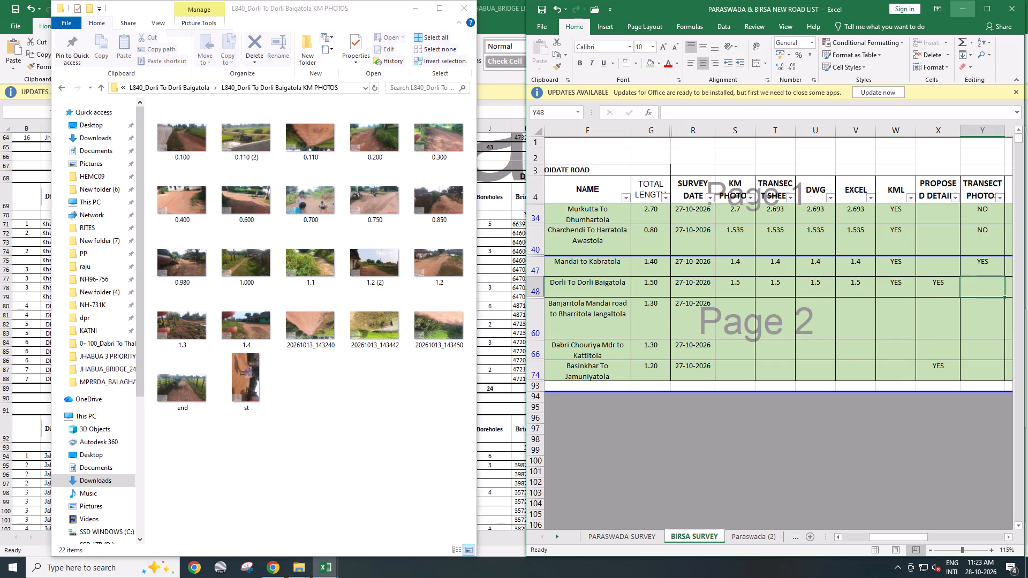
{"action": "type", "text": "YES"}
{"action": "key", "text": "ctrl+s"}
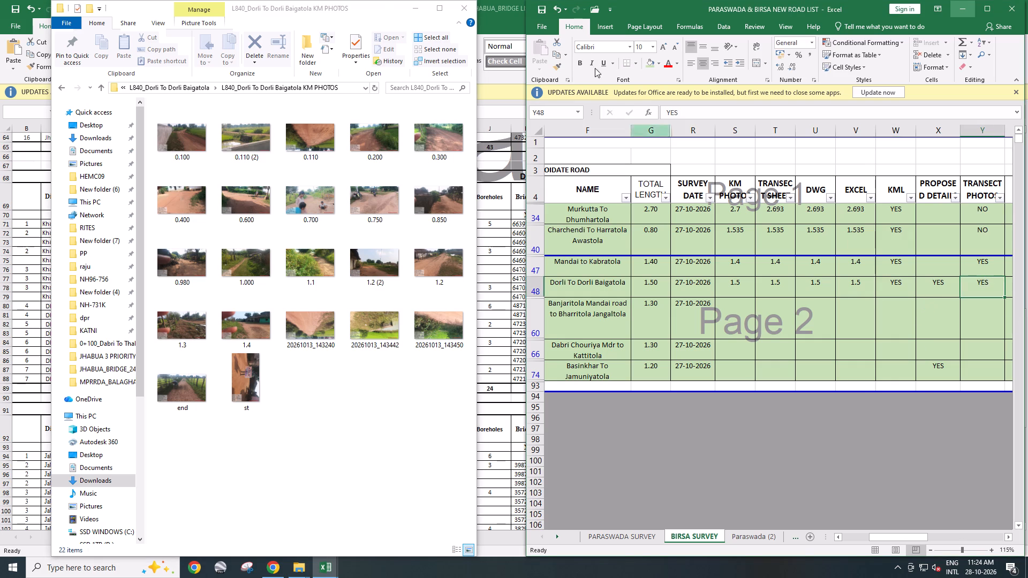
Return to Downloads, look inside the L911_Banjaritola Mandai road to Bharritola Jangaltola folder, and go back to Downloads.
{"action": "left_click", "coordinate": [178, 86]}
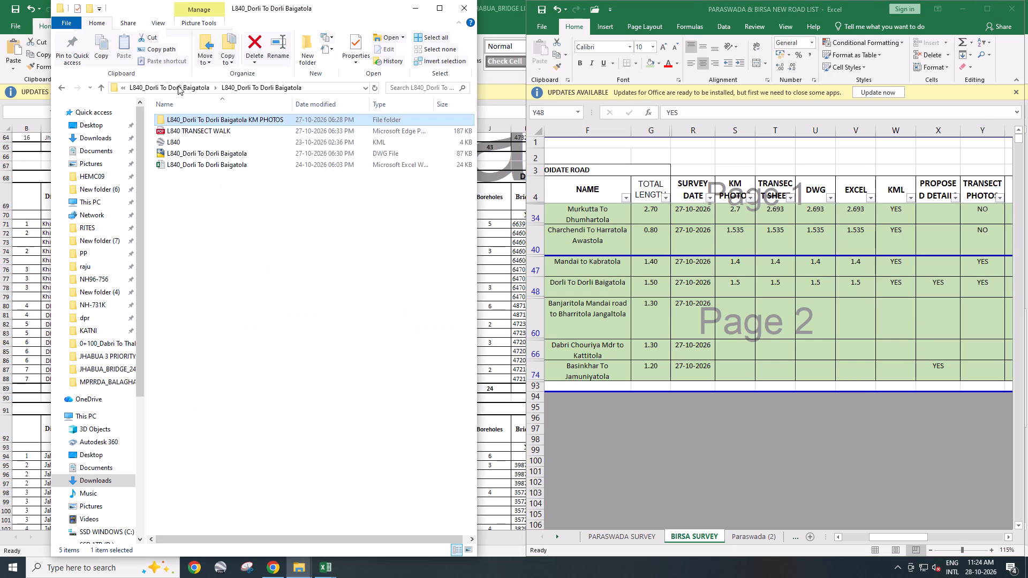
{"action": "left_click", "coordinate": [178, 86]}
{"action": "left_click", "coordinate": [177, 86]}
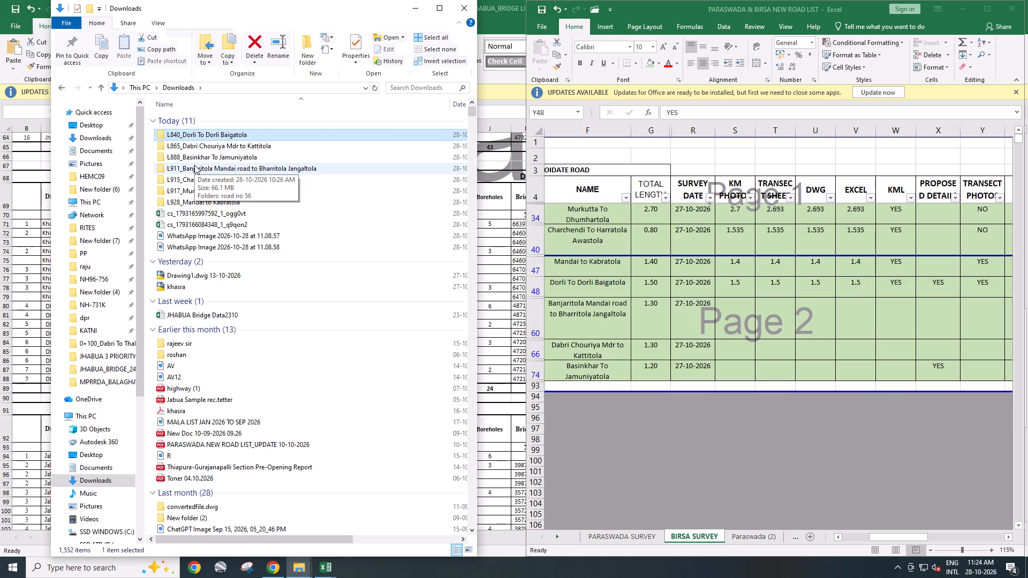
{"action": "double_click", "coordinate": [194, 165]}
{"action": "left_click", "coordinate": [161, 89]}
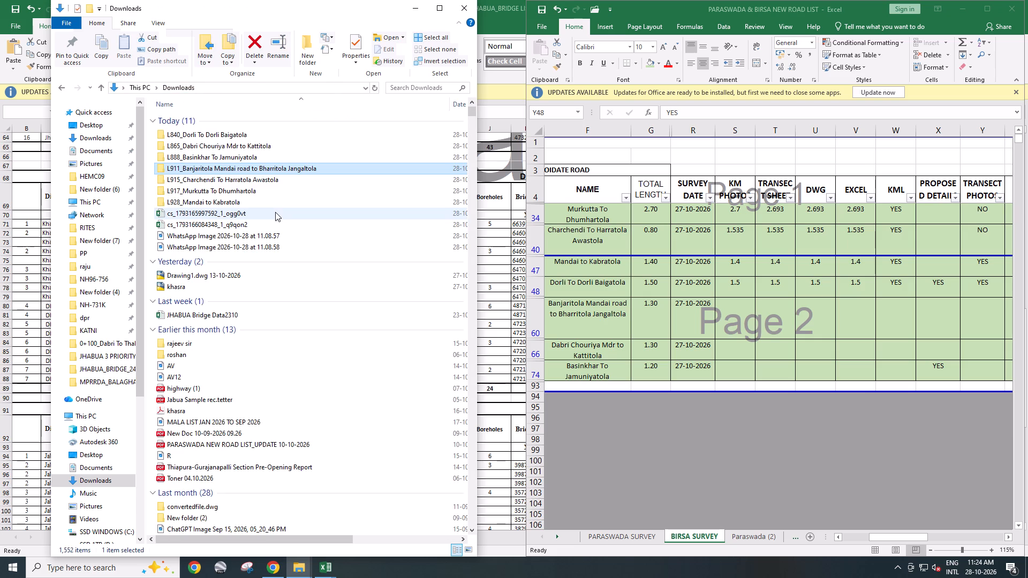
Copy the L911_Banjaritola Mandai road to Bharritola Jangaltola folder name and rename its road no 56 subfolder with it.
{"action": "key", "text": "F2"}
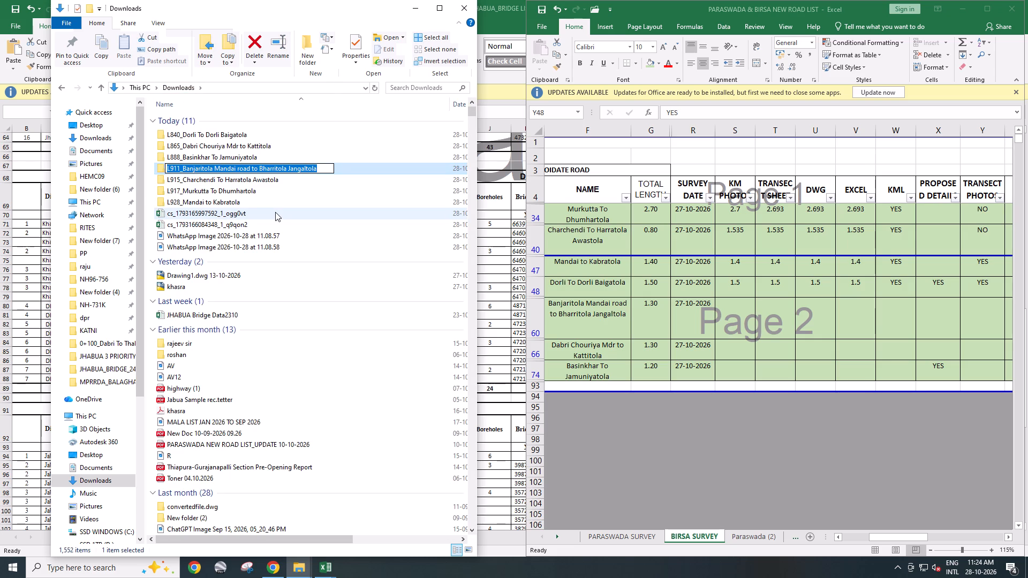
{"action": "key", "text": "ctrl+c"}
{"action": "left_click", "coordinate": [264, 189]}
{"action": "double_click", "coordinate": [271, 170]}
{"action": "left_click", "coordinate": [229, 120]}
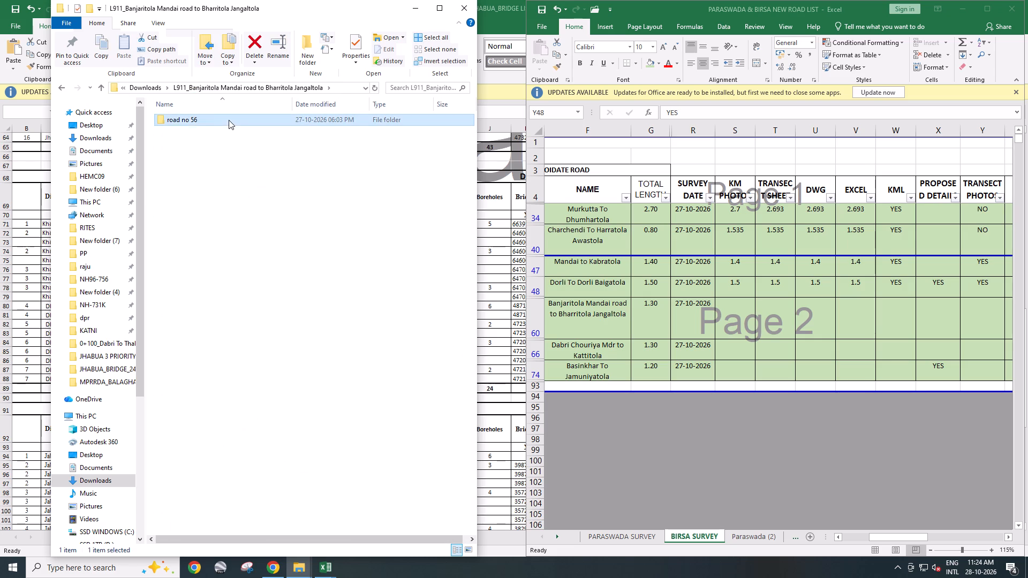
{"action": "key", "text": "F2"}
{"action": "key", "text": "ctrl+v"}
{"action": "left_click", "coordinate": [239, 158]}
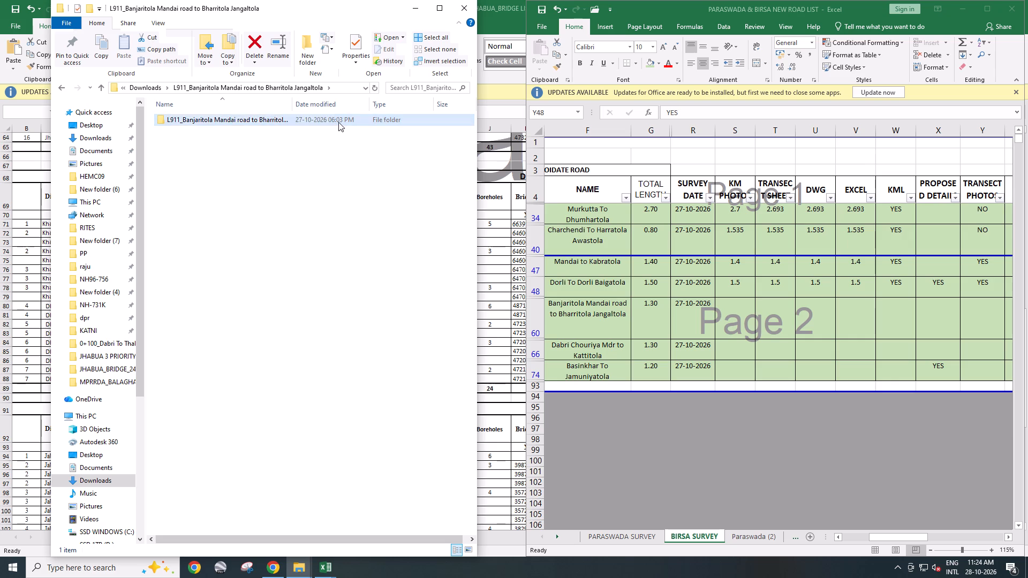
Inside the renamed subfolder, rename the photo folder as L911_Banjaritola Mandai road to Bharritola Jangaltola KM PHOTOS.
{"action": "double_click", "coordinate": [338, 121]}
{"action": "left_click", "coordinate": [253, 116]}
{"action": "key", "text": "F2"}
{"action": "key", "text": "ctrl+v"}
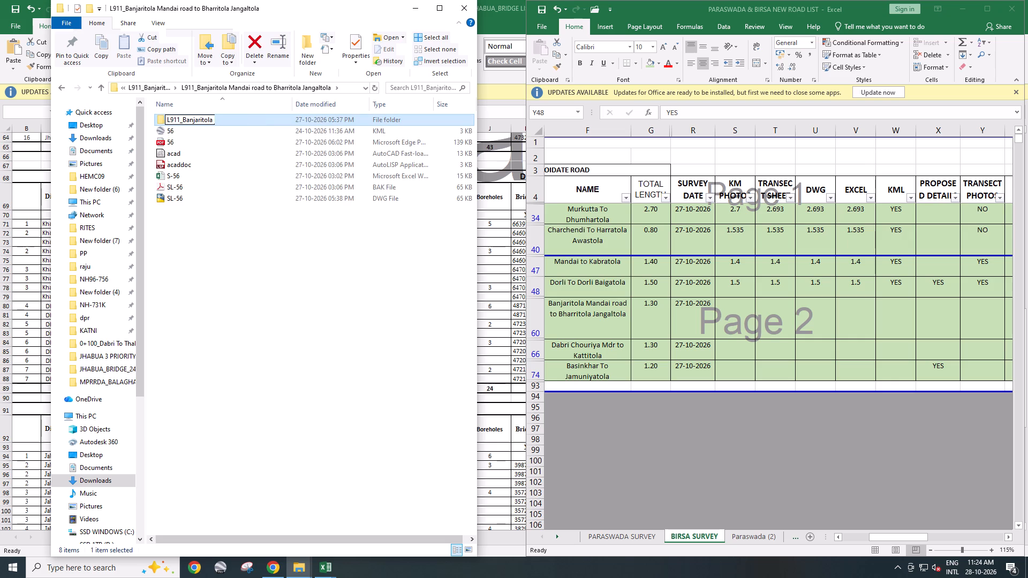
{"action": "key", "text": "space"}
{"action": "type", "text": "KM PHOTOS"}
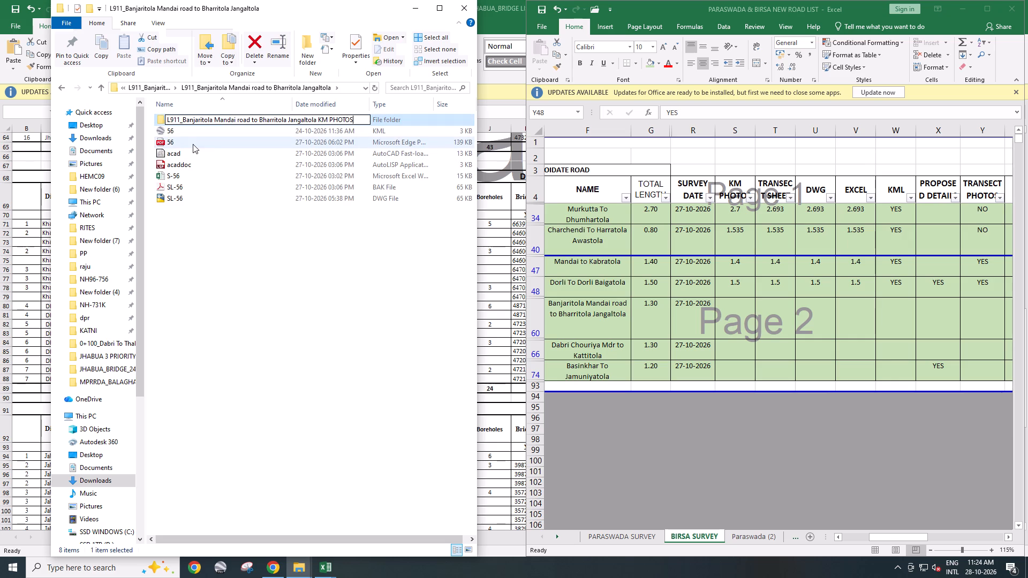
Rename the S-56 Excel file and the SL-56 DWG file as L911_Banjaritola Mandai road to Bharritola Jangaltola.
{"action": "left_click", "coordinate": [185, 172]}
{"action": "key", "text": "F2"}
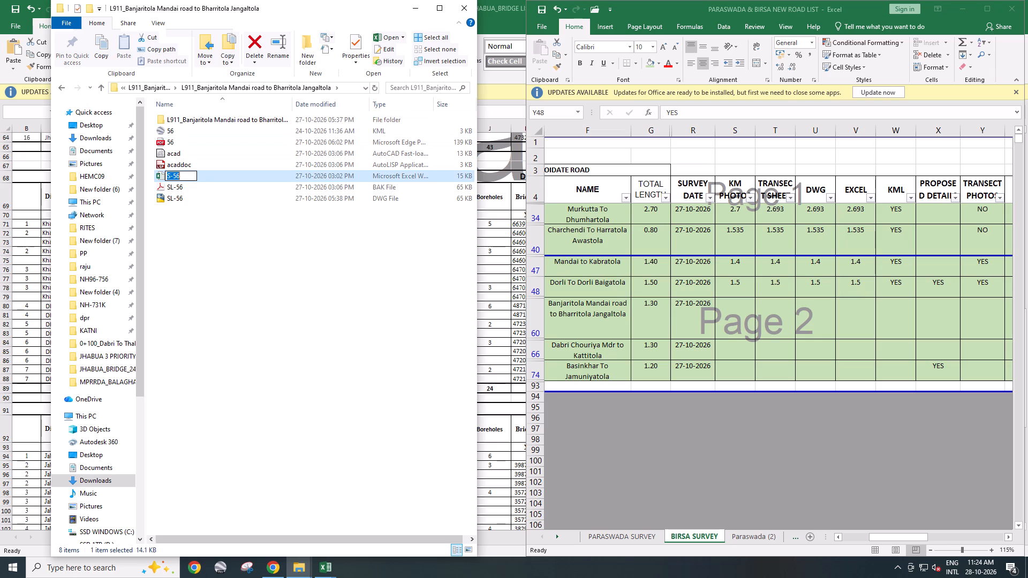
{"action": "key", "text": "ctrl+v"}
{"action": "left_click", "coordinate": [177, 196]}
{"action": "key", "text": "F2"}
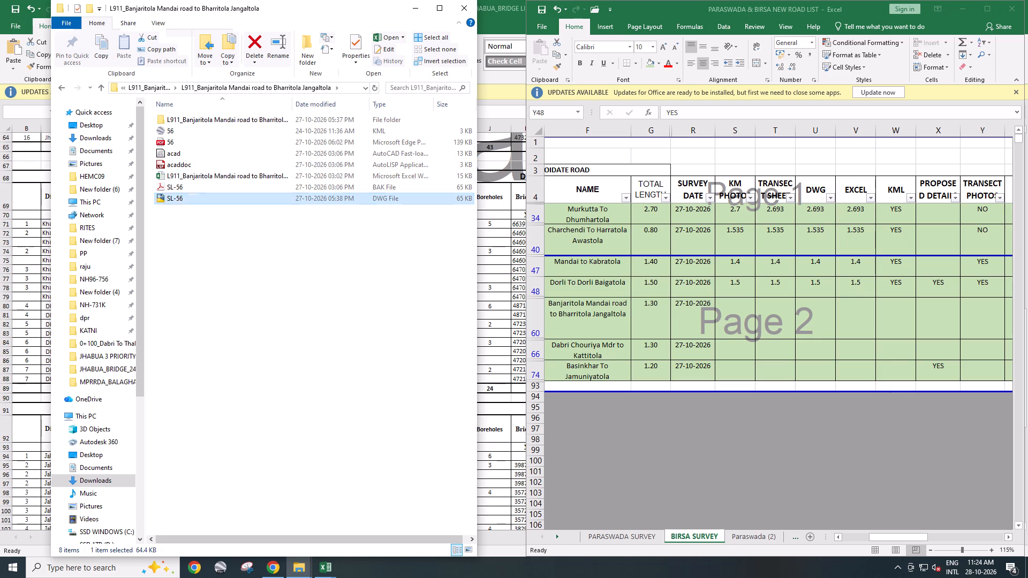
{"action": "key", "text": "ctrl+v"}
{"action": "left_click", "coordinate": [199, 246]}
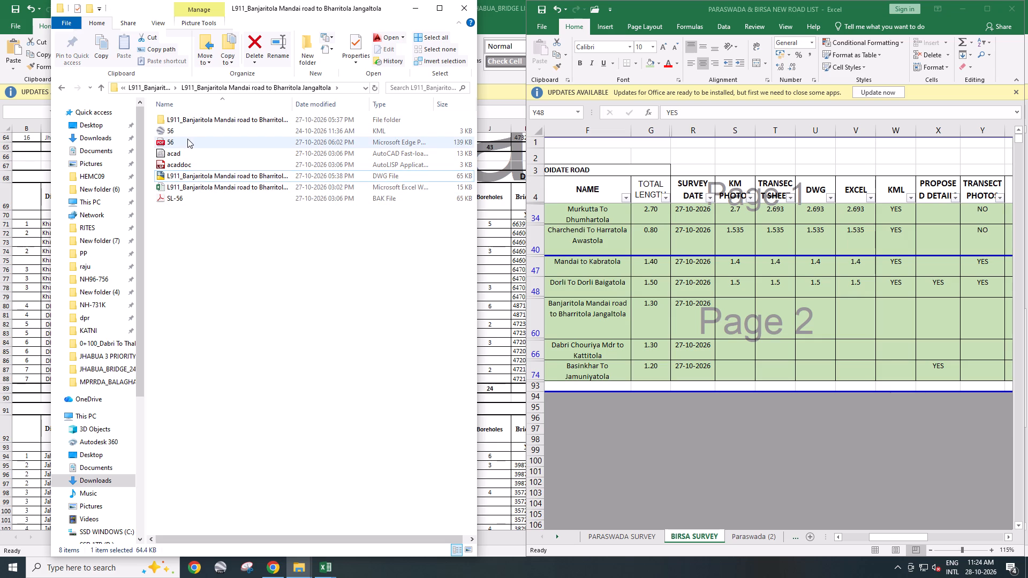
Rename the PDF file 56 as L911 TRANSECT WALK.
{"action": "left_click", "coordinate": [180, 141]}
{"action": "key", "text": "F2"}
{"action": "type", "text": "L911"}
{"action": "key", "text": "space"}
{"action": "type", "text": "TRANSECT WALK"}
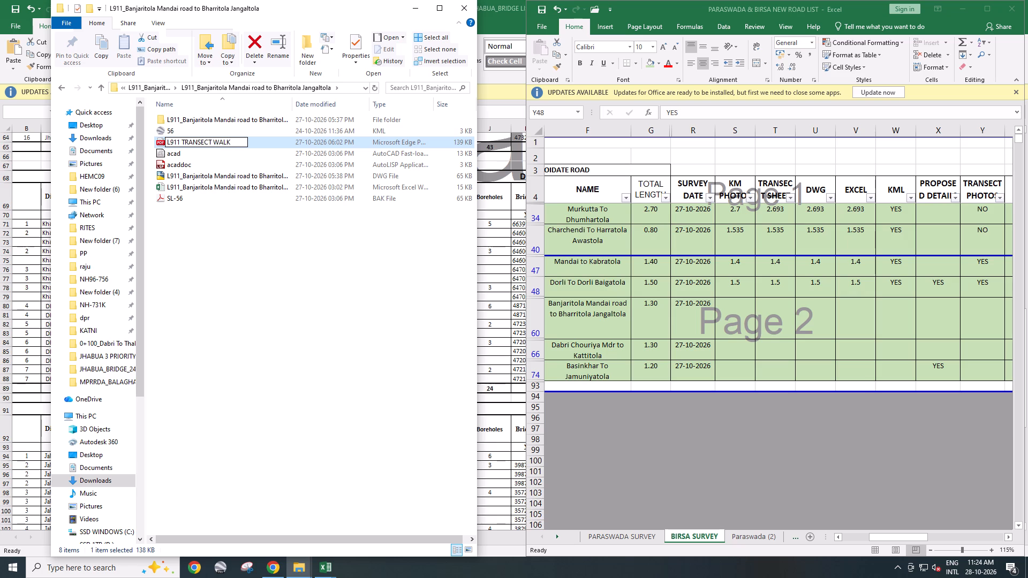
Rename the KML file 56 as L911.
{"action": "left_click", "coordinate": [179, 134]}
{"action": "key", "text": "F2"}
{"action": "type", "text": "L911"}
{"action": "left_click", "coordinate": [178, 225]}
Delete the acad, acaddoc and SL-56 BAK files from the inner L911 folder.
{"action": "left_click", "coordinate": [191, 132]}
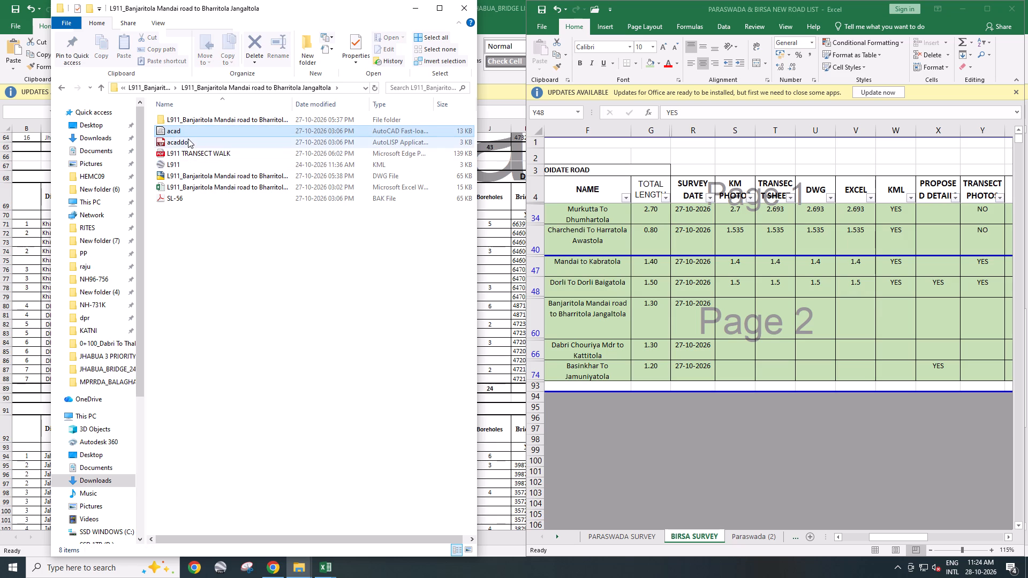
{"action": "left_click", "coordinate": [188, 139], "text": "ctrl"}
{"action": "left_click", "coordinate": [190, 191], "text": "ctrl"}
{"action": "key", "text": "Escape"}
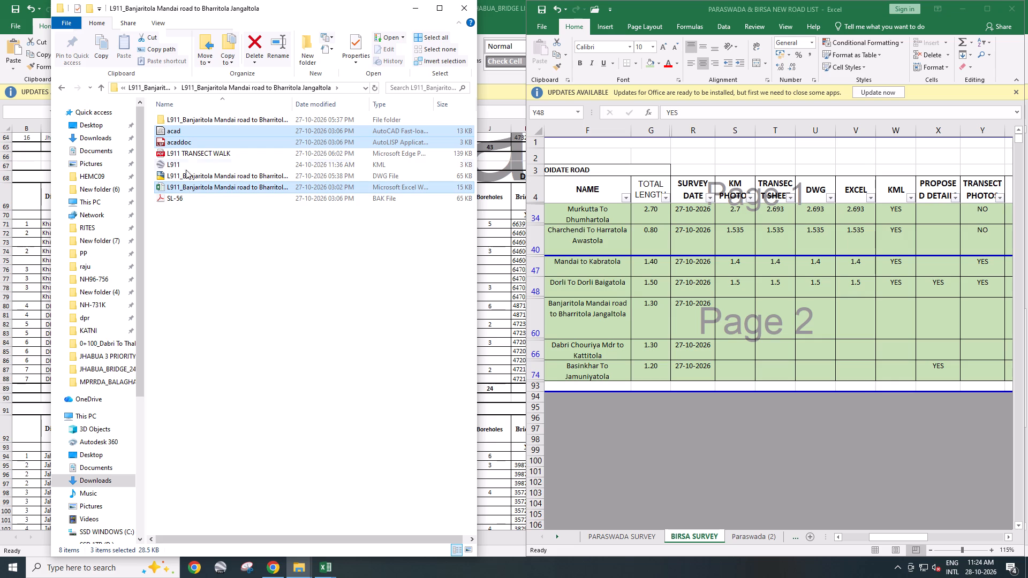
{"action": "left_click", "coordinate": [193, 132]}
{"action": "left_click", "coordinate": [192, 141], "text": "ctrl"}
{"action": "left_click", "coordinate": [196, 195], "text": "ctrl"}
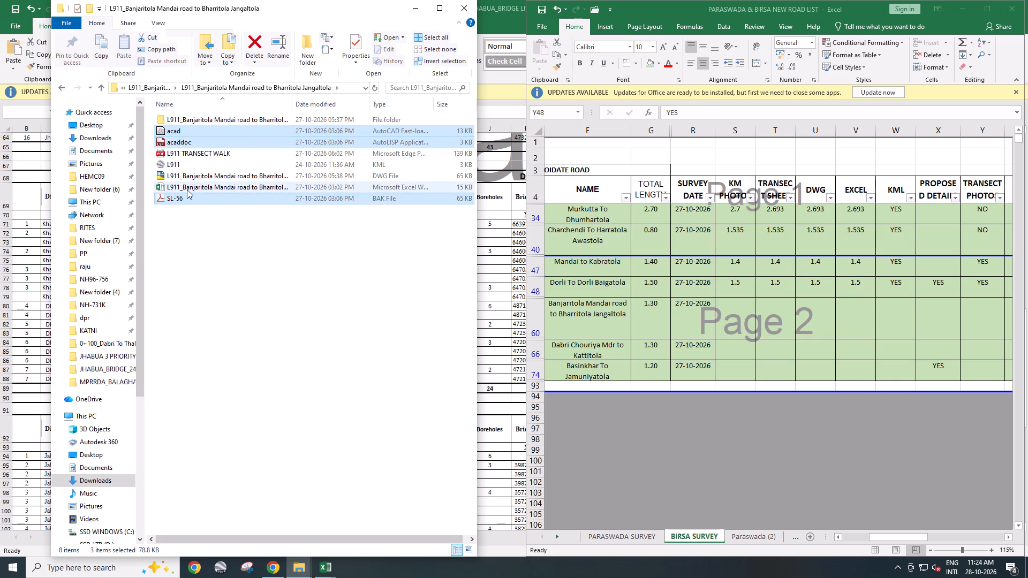
{"action": "key", "text": "Delete"}
{"action": "left_click", "coordinate": [201, 196]}
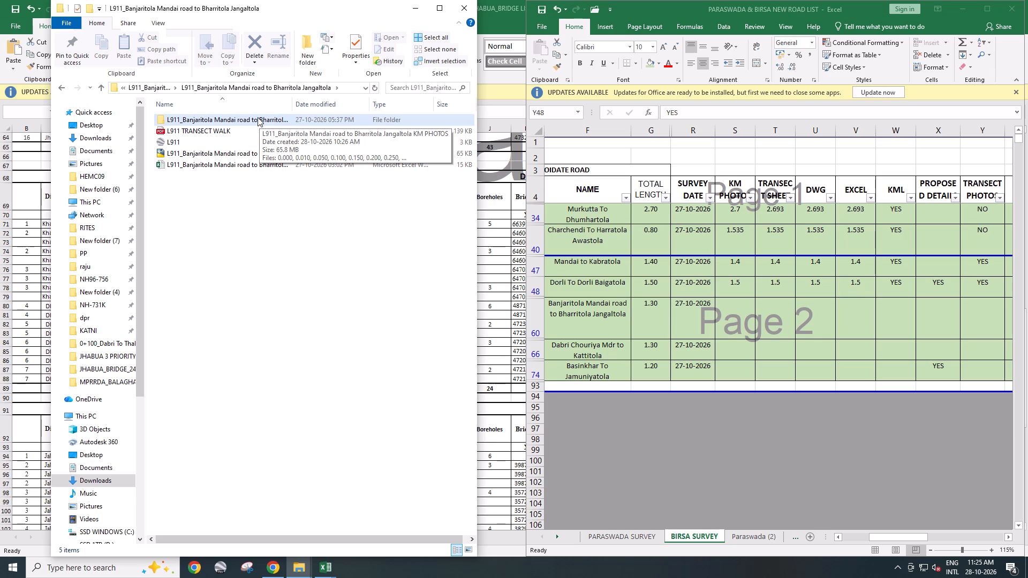
Check the chainage notes on the L911 KM photos and enter 0.700 under KM PHOTO for Banjaritola Mandai road to Bharritola Jangaltola.
{"action": "double_click", "coordinate": [258, 117]}
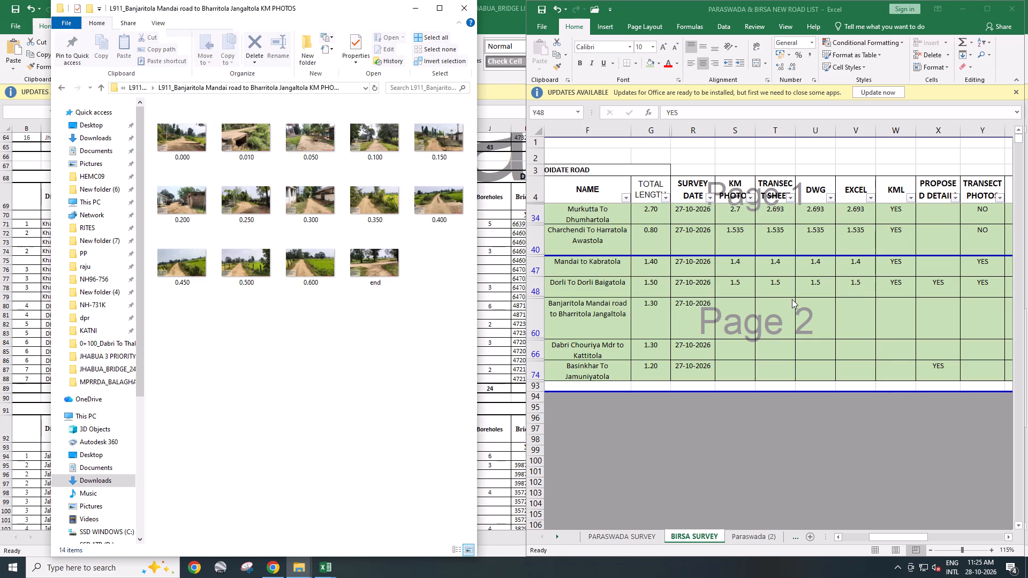
{"action": "double_click", "coordinate": [364, 269]}
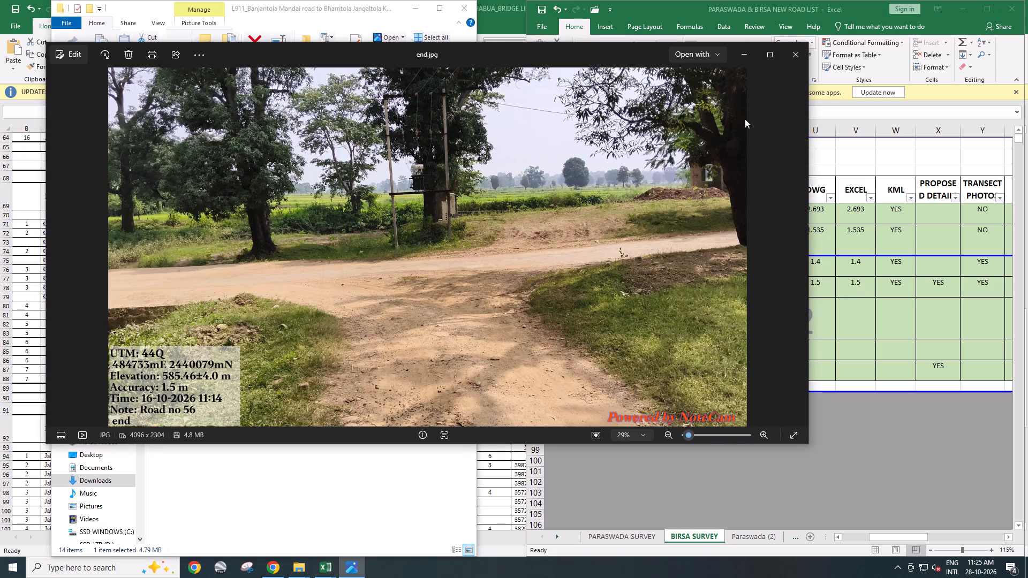
{"action": "left_click", "coordinate": [56, 252]}
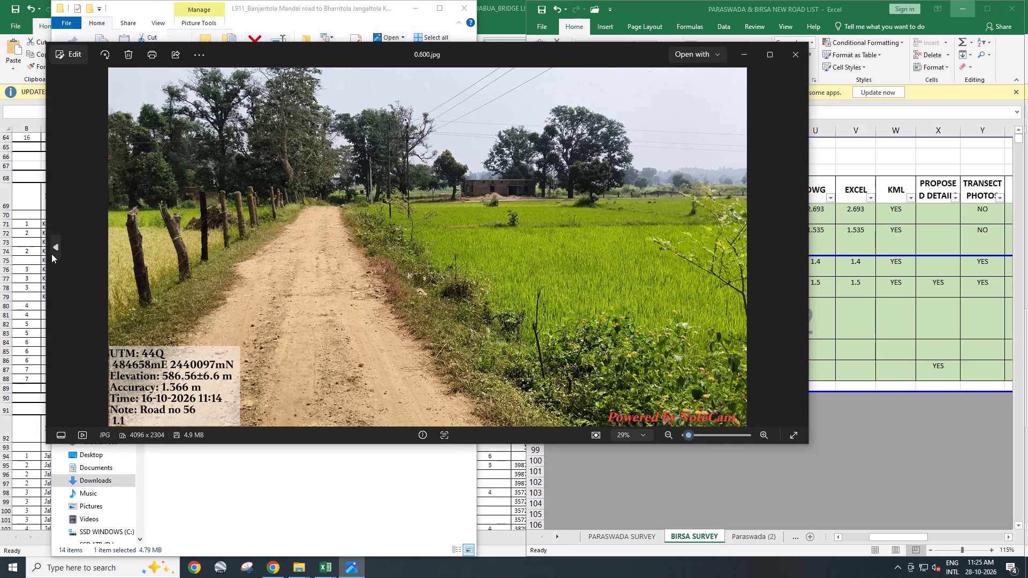
{"action": "left_click", "coordinate": [51, 254]}
{"action": "double_click", "coordinate": [51, 254]}
{"action": "left_click", "coordinate": [800, 51]}
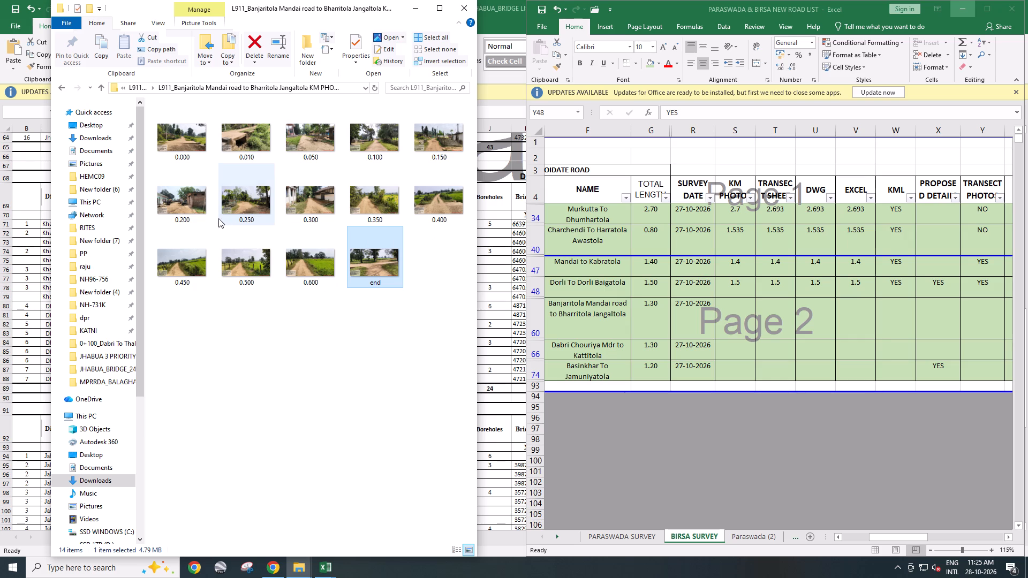
{"action": "double_click", "coordinate": [367, 202]}
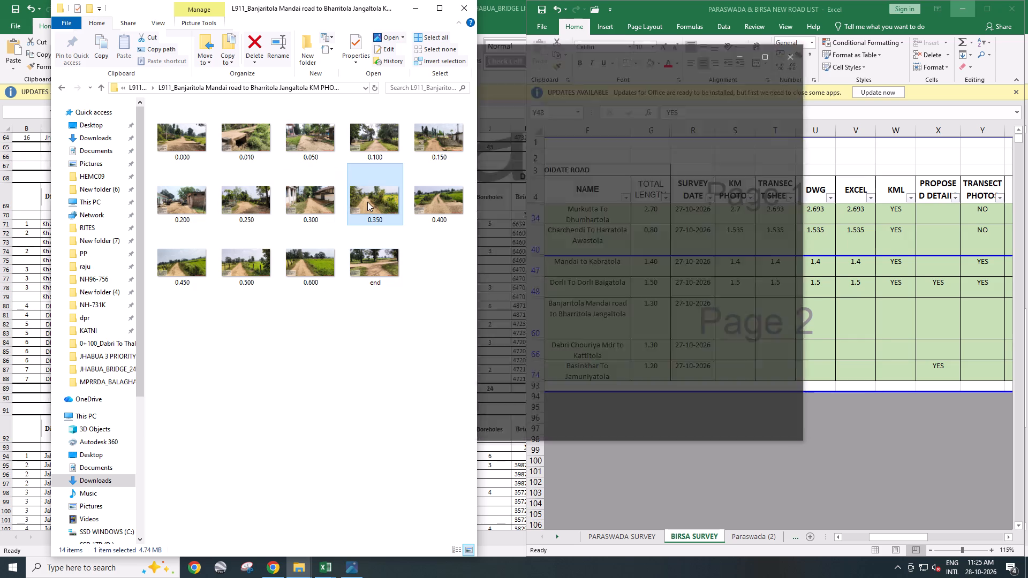
{"action": "left_click", "coordinate": [619, 226]}
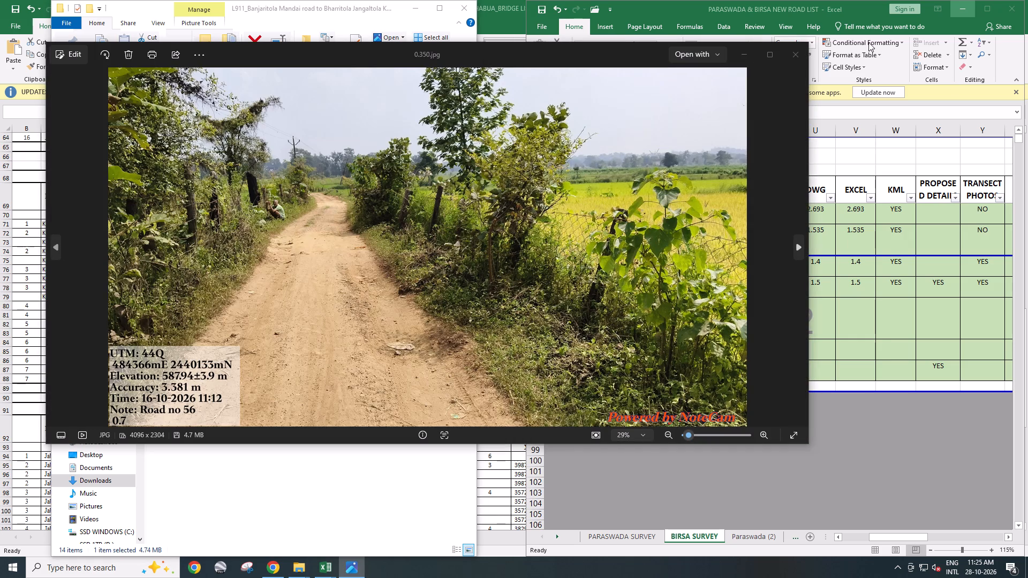
{"action": "left_click", "coordinate": [800, 63]}
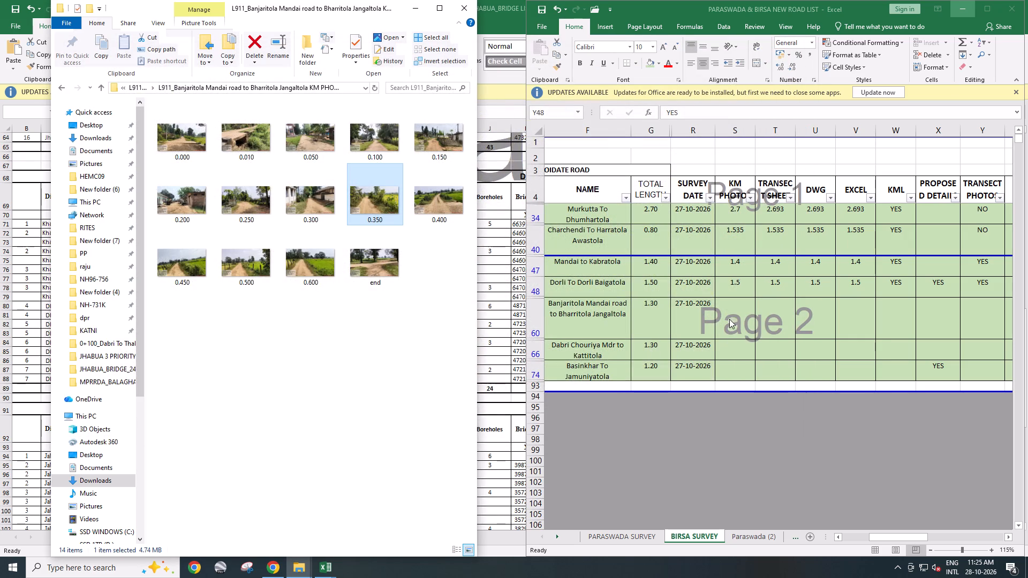
{"action": "left_click", "coordinate": [738, 313]}
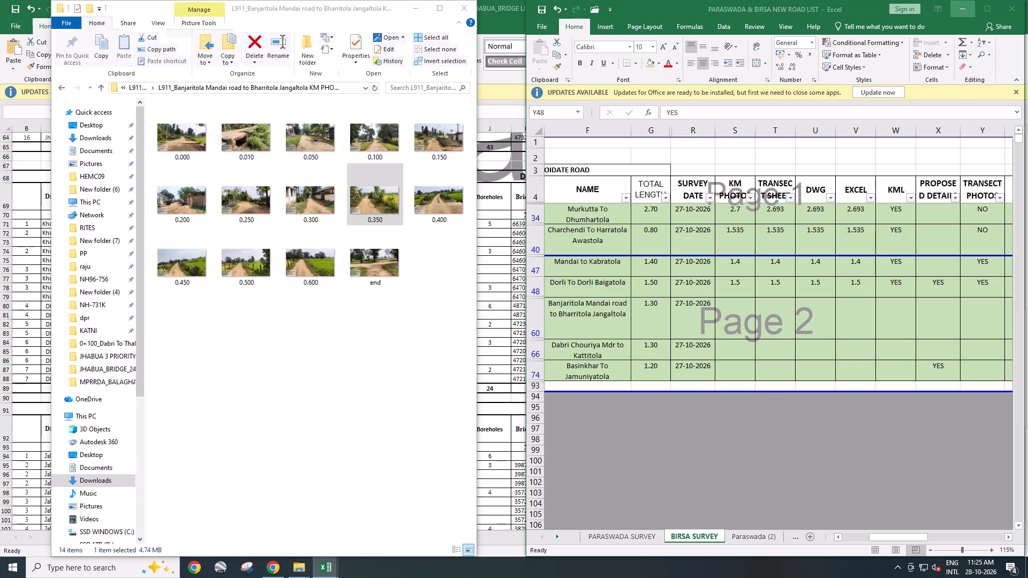
{"action": "left_click", "coordinate": [738, 313]}
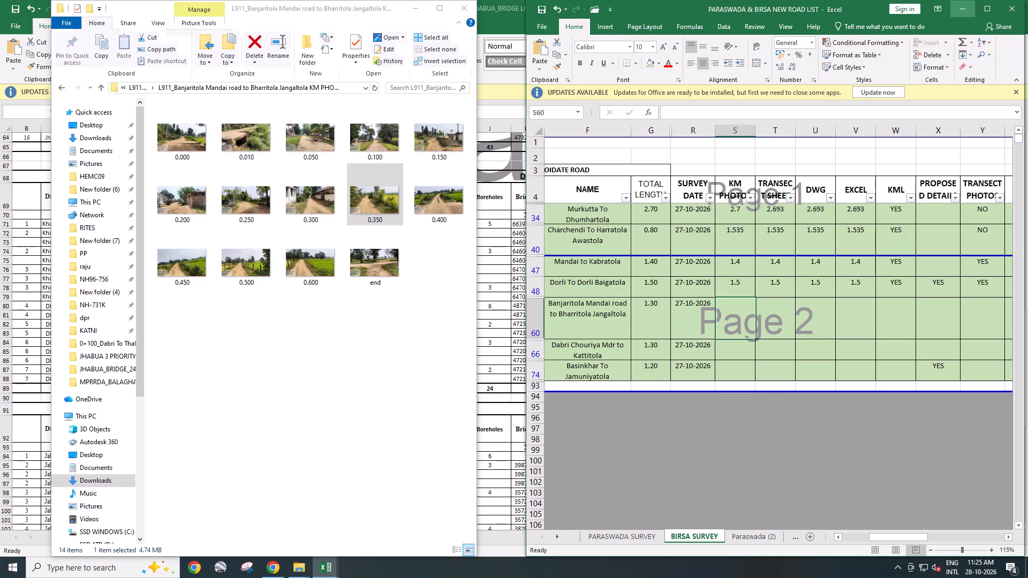
{"action": "type", "text": "0.700"}
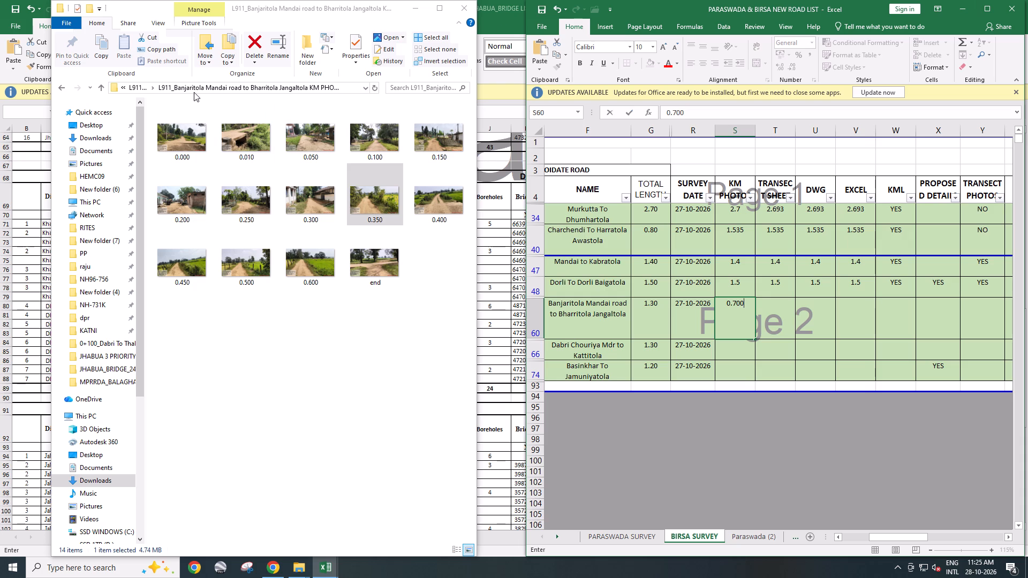
Check the end chainage in the L911 TRANSECT WALK PDF and enter 0.680 under TRANSECT SHEET for Banjaritola Mandai road to Bharritola Jangaltola.
{"action": "left_click", "coordinate": [142, 83]}
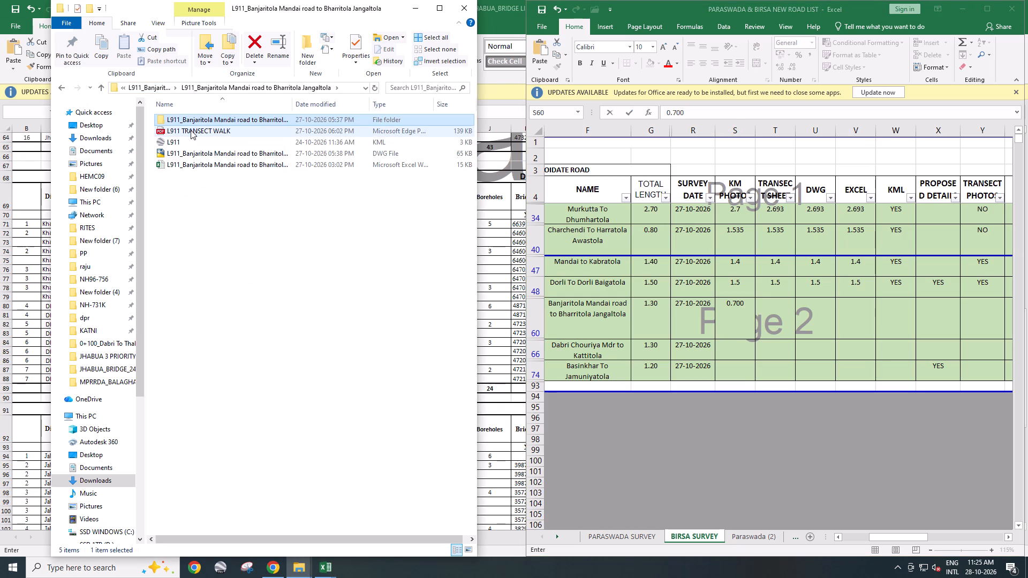
{"action": "double_click", "coordinate": [191, 130]}
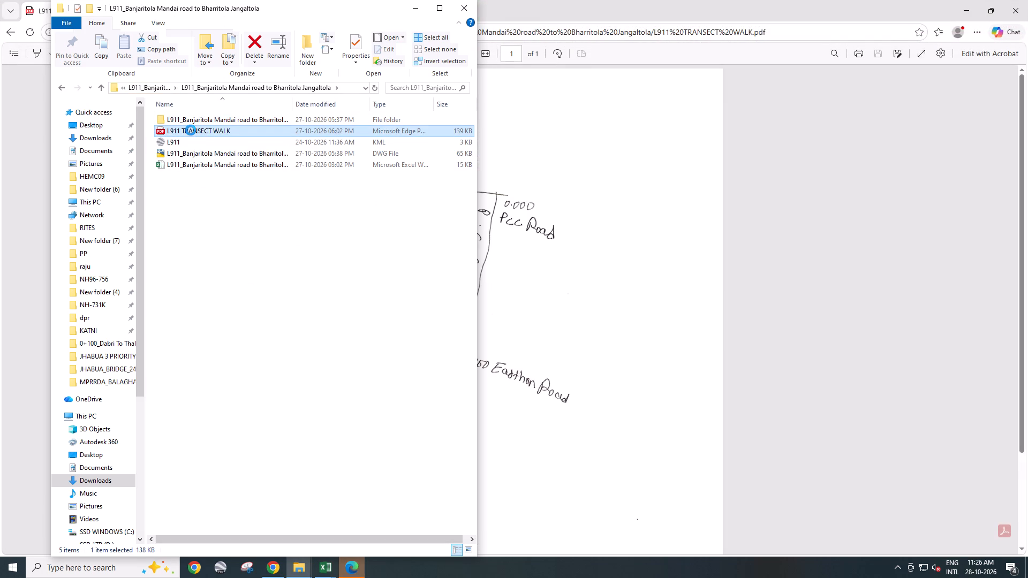
{"action": "left_click", "coordinate": [506, 286]}
{"action": "scroll", "coordinate": [507, 286], "scroll_direction": "down", "scroll_amount": 11}
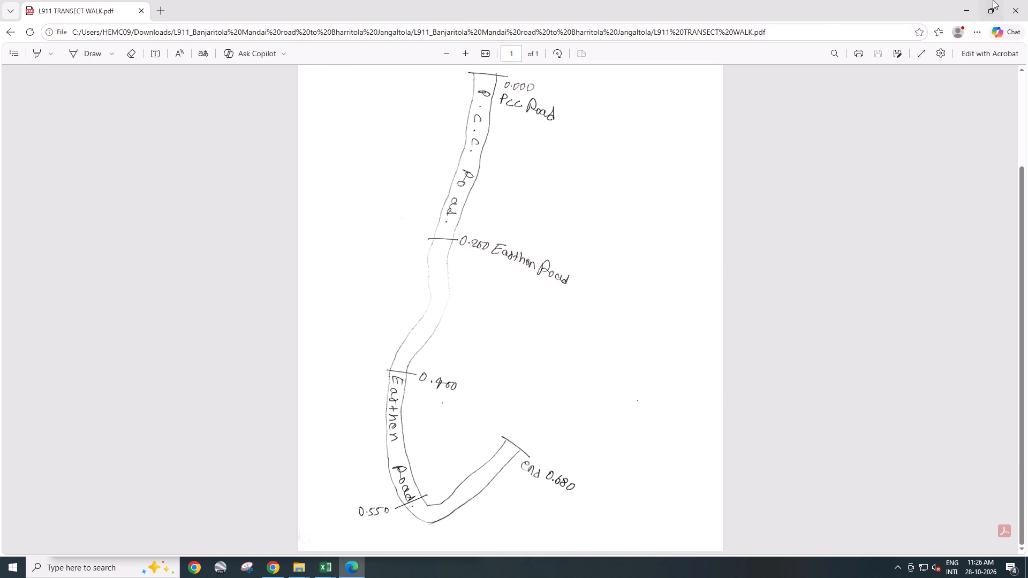
{"action": "left_click", "coordinate": [1008, 4]}
{"action": "left_click", "coordinate": [790, 309]}
{"action": "left_click", "coordinate": [794, 315]}
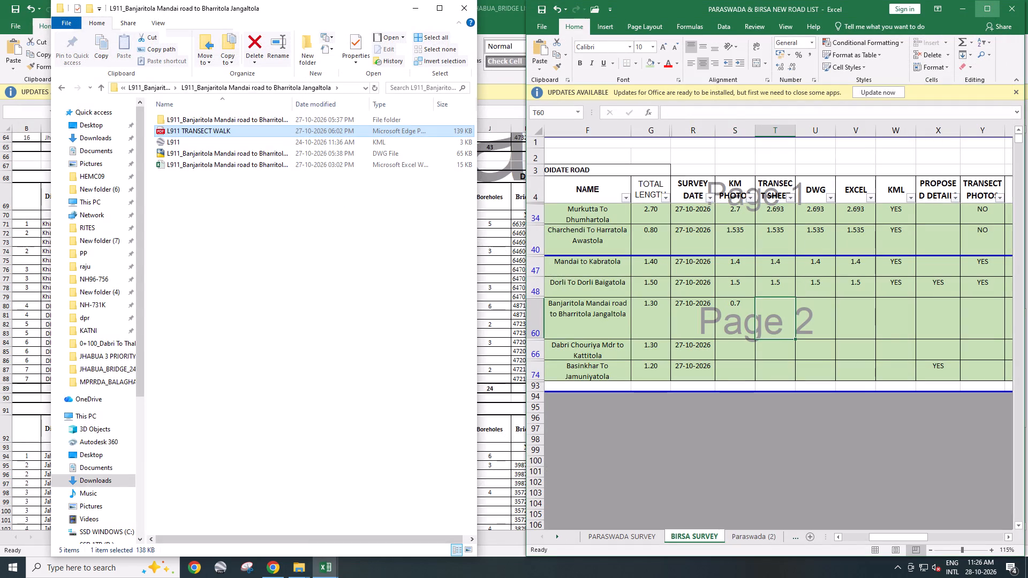
{"action": "type", "text": "0.680"}
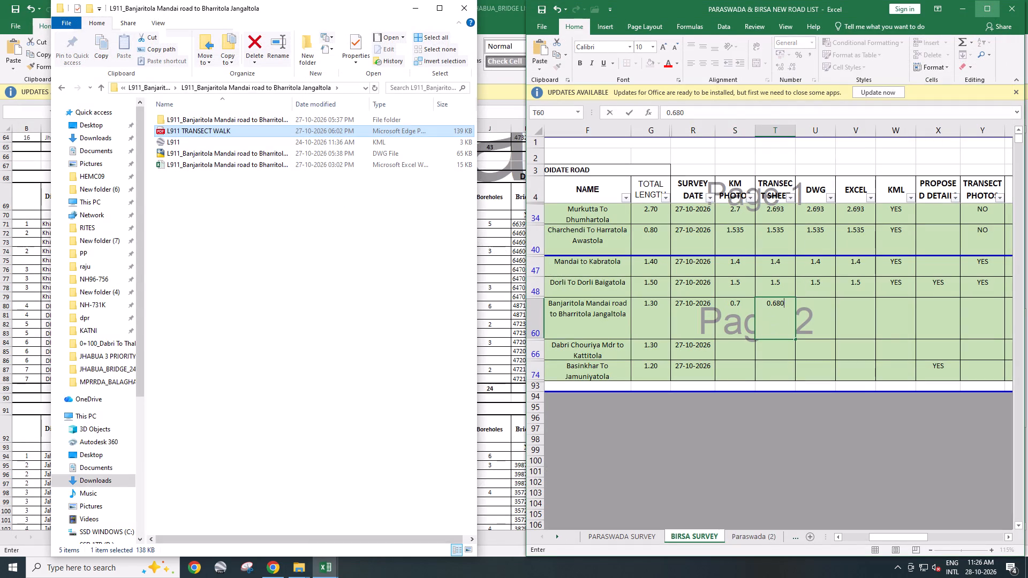
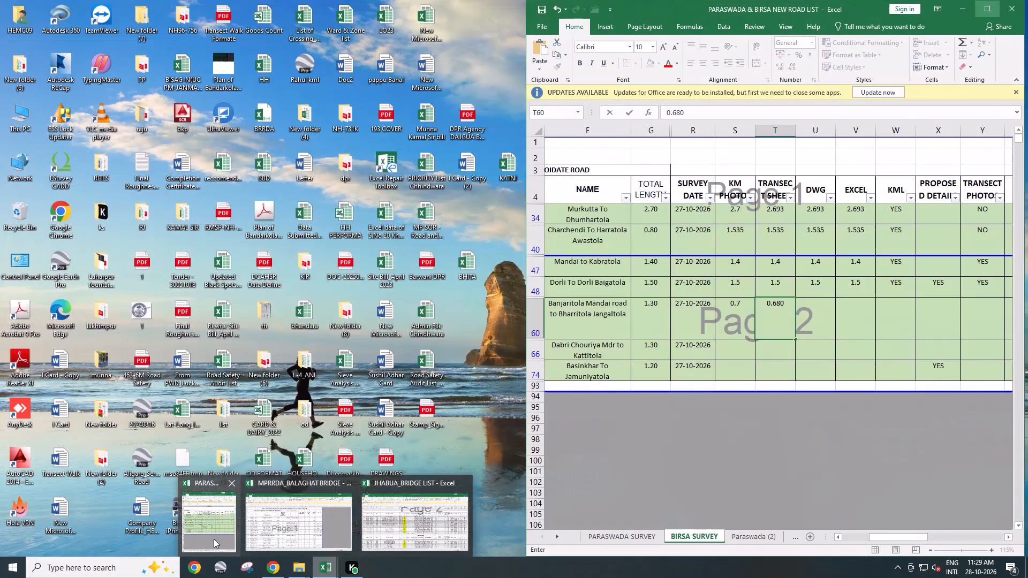
Check the end chainage in the L911 DWG drawing and enter 0.68 under DWG and EXCEL for Banjaritola Mandai road to Bharritola Jangaltola.
{"action": "left_click", "coordinate": [214, 539]}
{"action": "left_click", "coordinate": [296, 570]}
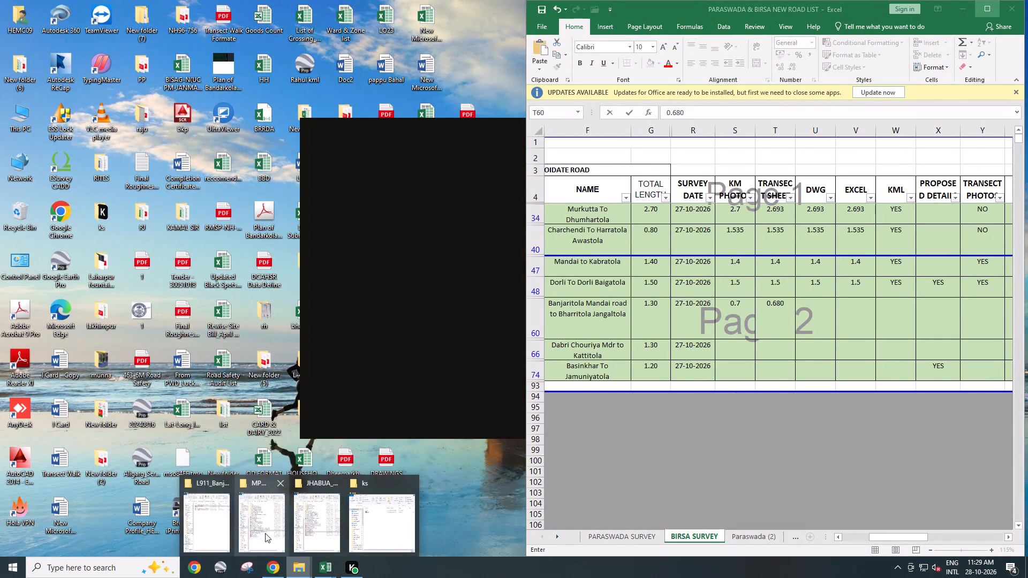
{"action": "left_click", "coordinate": [213, 519]}
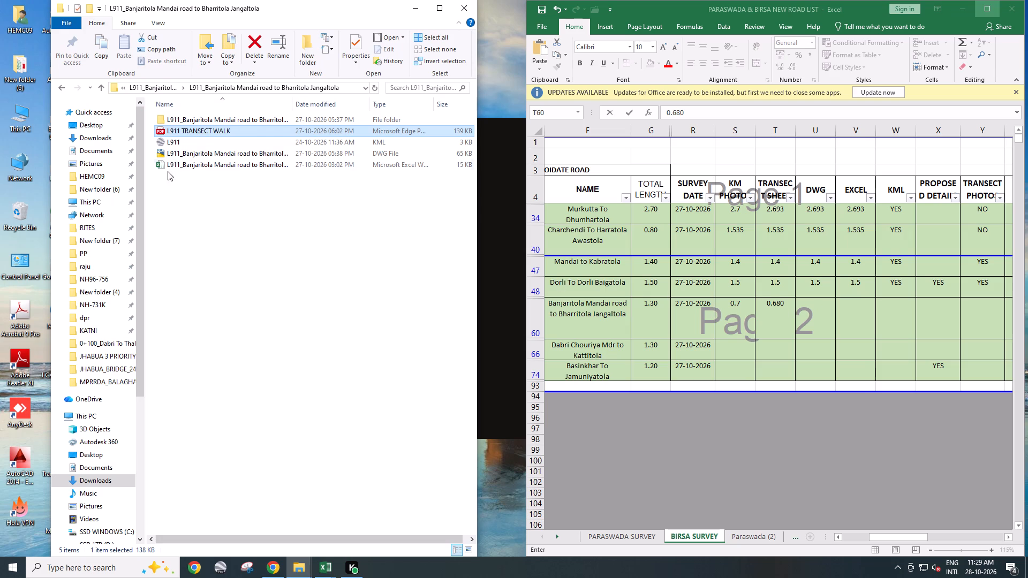
{"action": "double_click", "coordinate": [209, 154]}
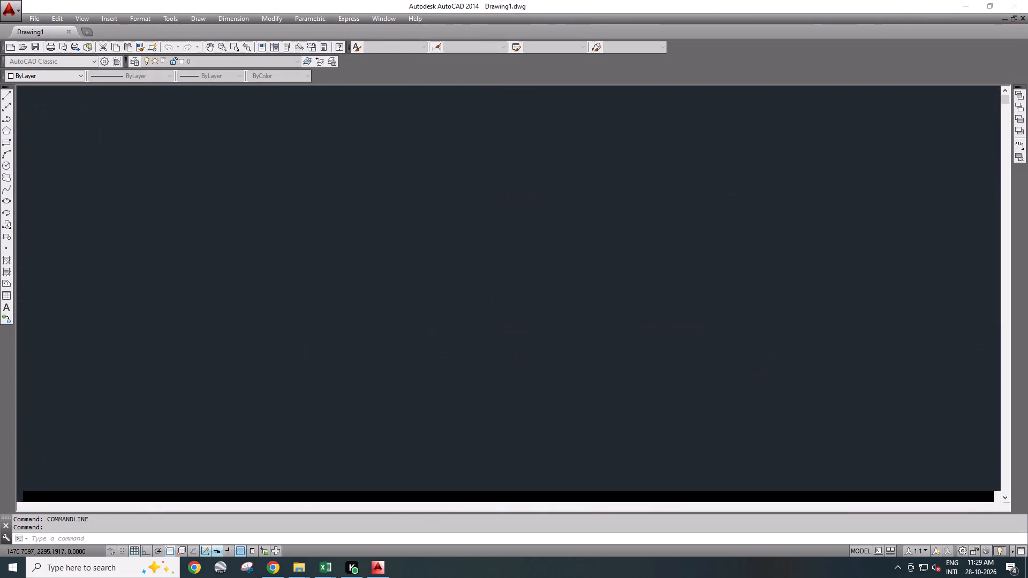
{"action": "scroll", "coordinate": [604, 358], "scroll_direction": "up", "scroll_amount": 5}
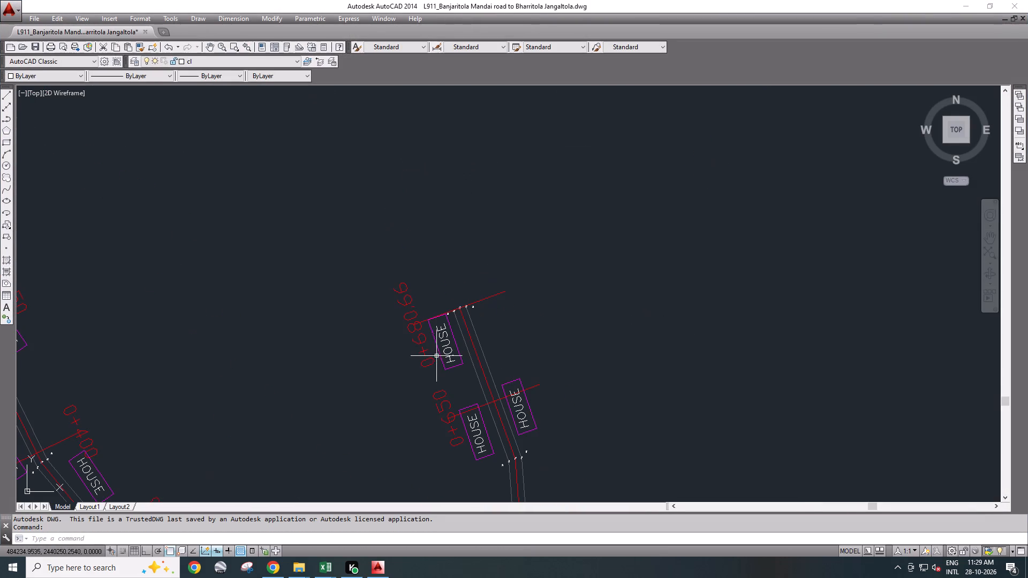
{"action": "left_click", "coordinate": [1021, 0]}
{"action": "left_click", "coordinate": [532, 311]}
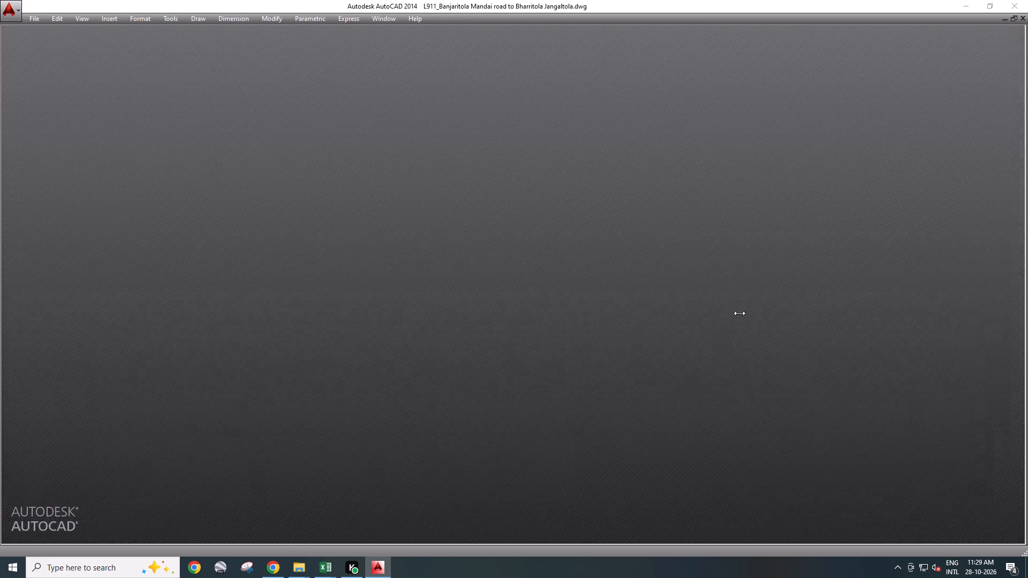
{"action": "left_click", "coordinate": [766, 300]}
{"action": "left_click", "coordinate": [779, 354]}
{"action": "left_click", "coordinate": [777, 325]}
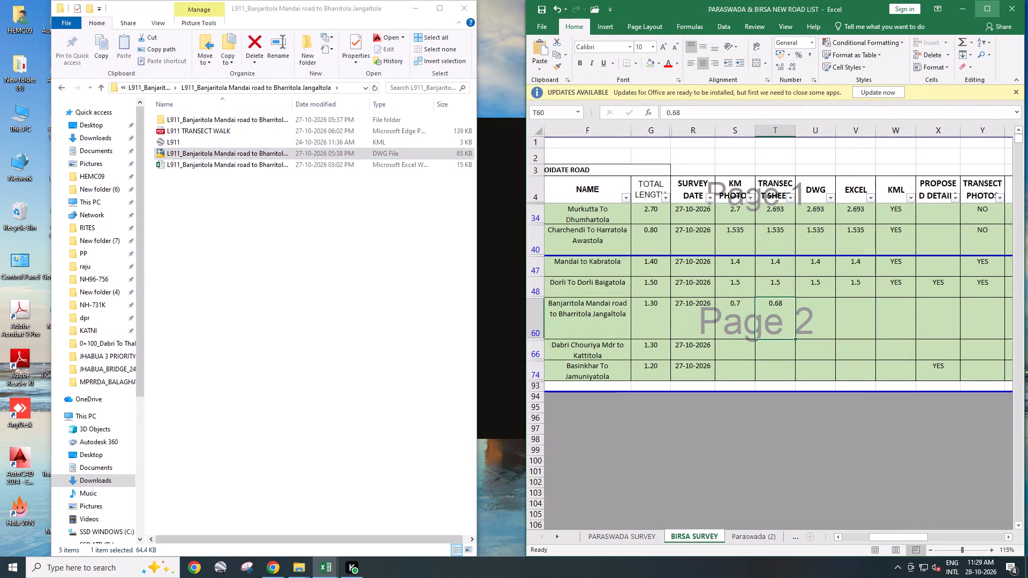
{"action": "key", "text": "ctrl+c"}
{"action": "left_click_drag", "start_coordinate": [806, 328], "coordinate": [852, 327]}
{"action": "key", "text": "ctrl+v"}
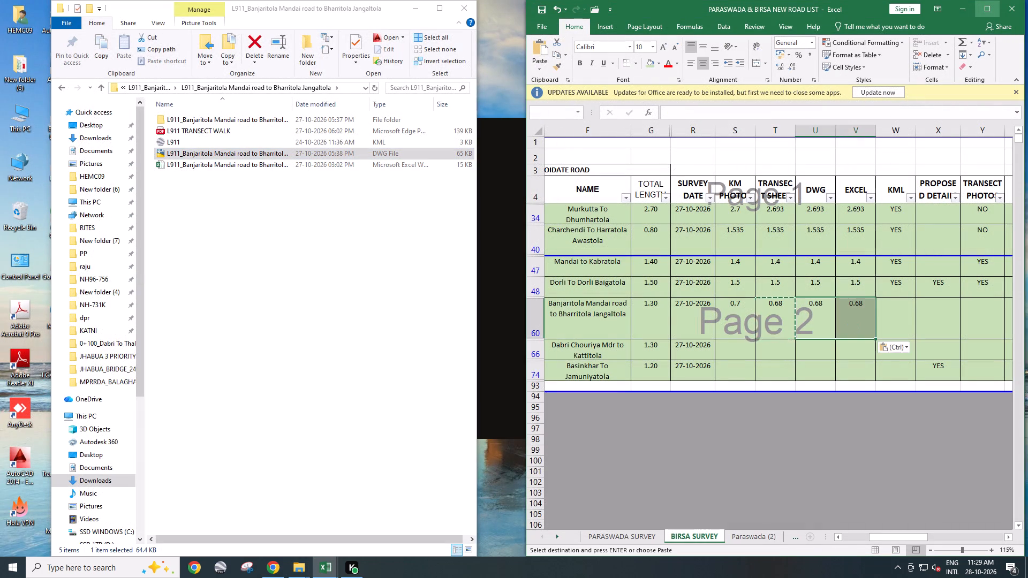
Copy YES from the Dorli To Dorli Baigatola row into KML for Banjaritola Mandai road to Bharritola Jangaltola and save the workbook.
{"action": "left_click", "coordinate": [896, 281]}
{"action": "key", "text": "ctrl+c"}
{"action": "left_click", "coordinate": [890, 317]}
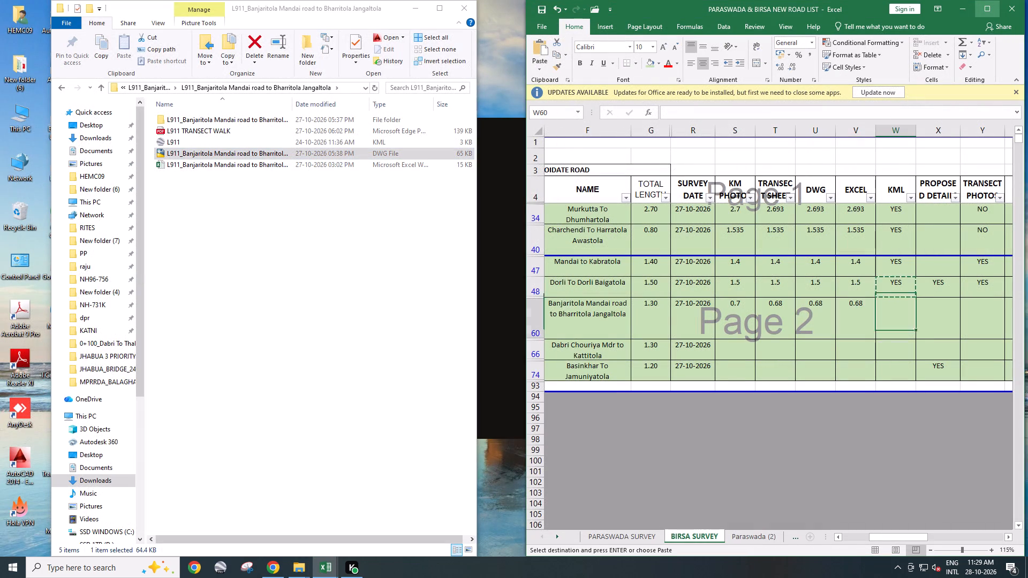
{"action": "key", "text": "ctrl+v"}
{"action": "key", "text": "ctrl+s"}
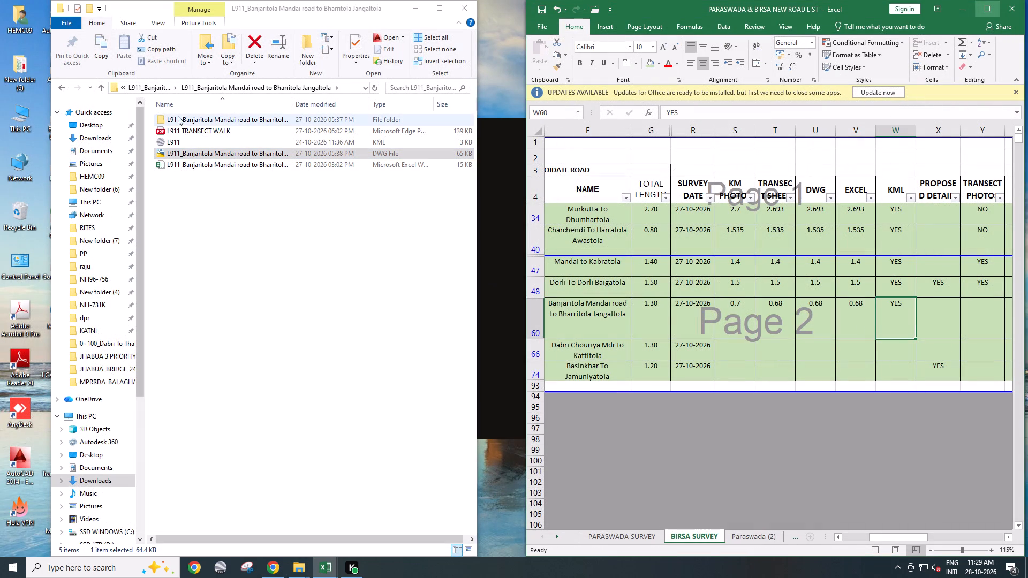
Check the L911 KM PHOTOS folder, enter NO under TRANSECT PHOTOS for Banjaritola Mandai road to Bharritola Jangaltola, and save the workbook.
{"action": "double_click", "coordinate": [189, 120]}
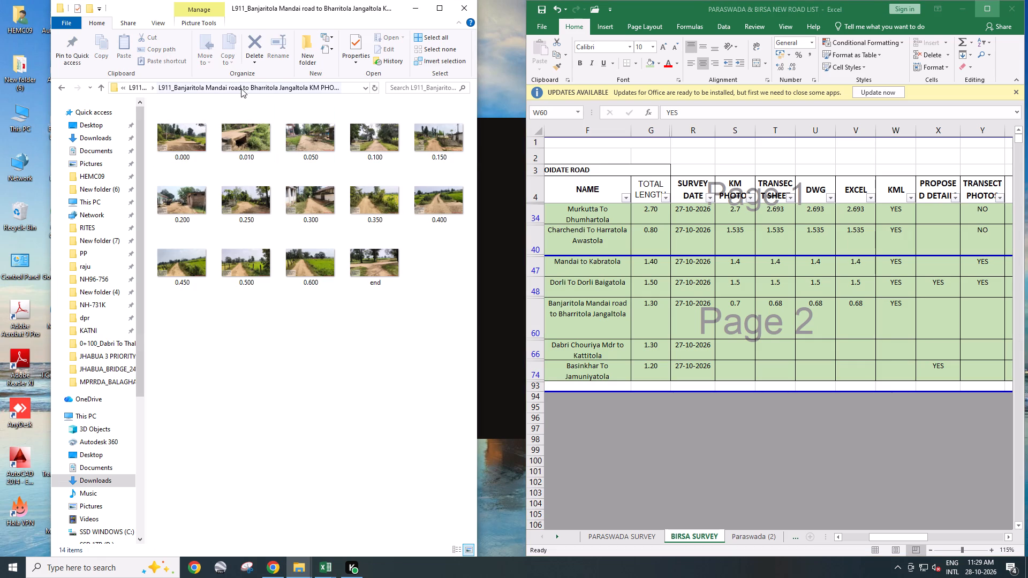
{"action": "left_click", "coordinate": [143, 86]}
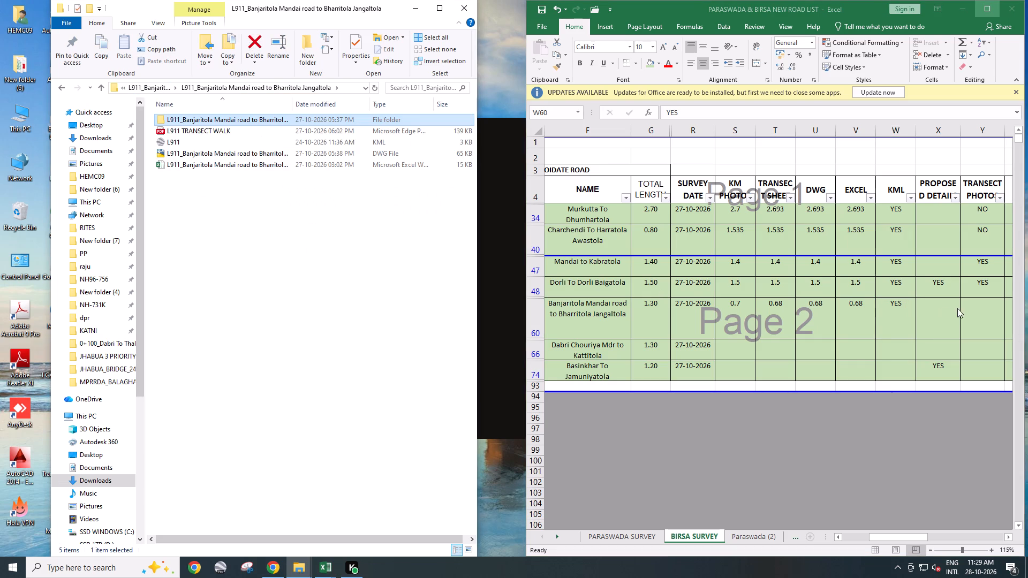
{"action": "left_click", "coordinate": [957, 308]}
{"action": "left_click", "coordinate": [980, 315]}
{"action": "type", "text": "NO"}
{"action": "left_click", "coordinate": [865, 375]}
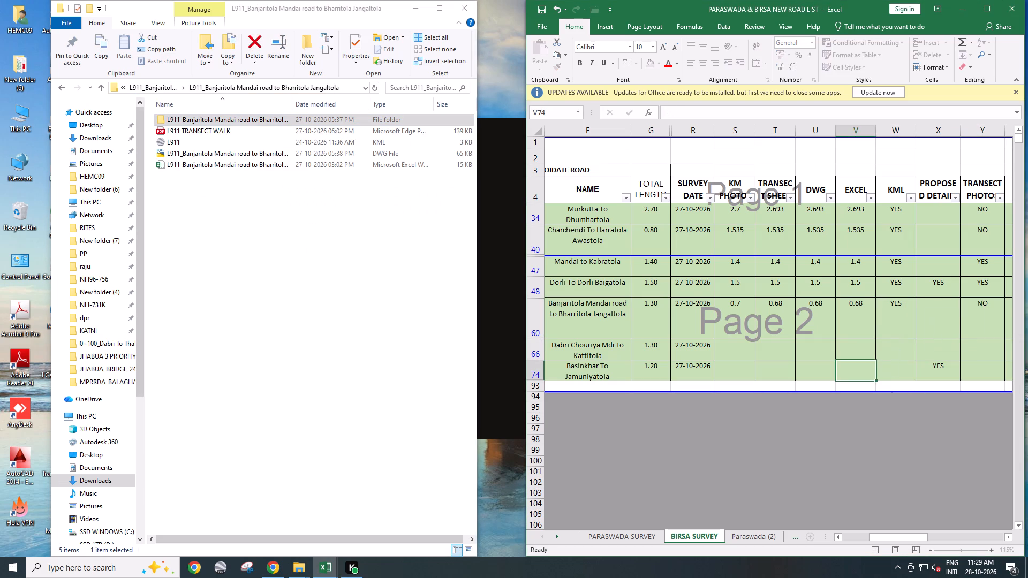
{"action": "key", "text": "ctrl+s"}
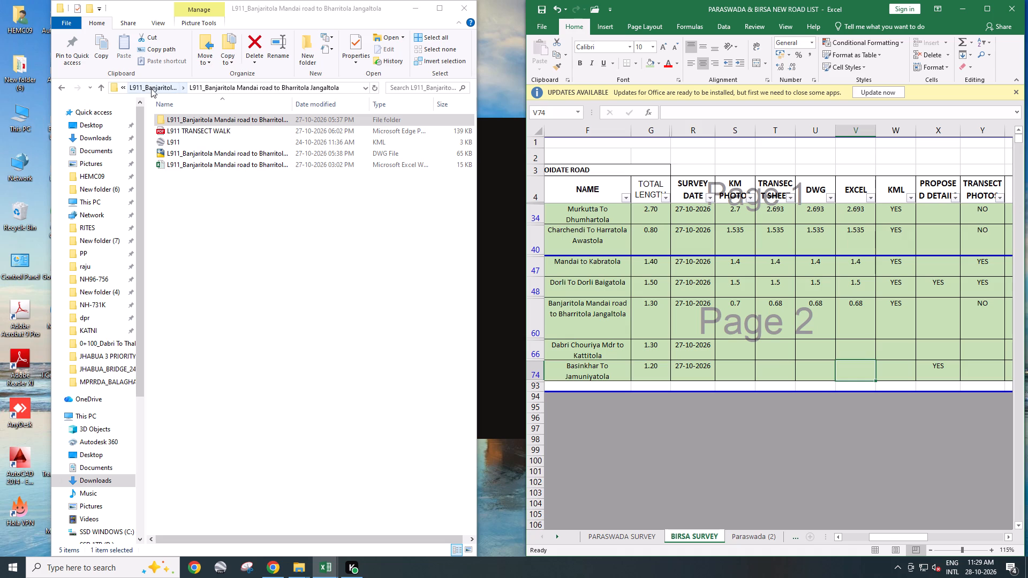
In the L865 folder in Downloads, rename the SL-62 subfolder as L865_Dabri Chouriya Mdr to Kattitola, reusing the parent folder's name.
{"action": "left_click", "coordinate": [151, 88]}
{"action": "left_click", "coordinate": [151, 88]}
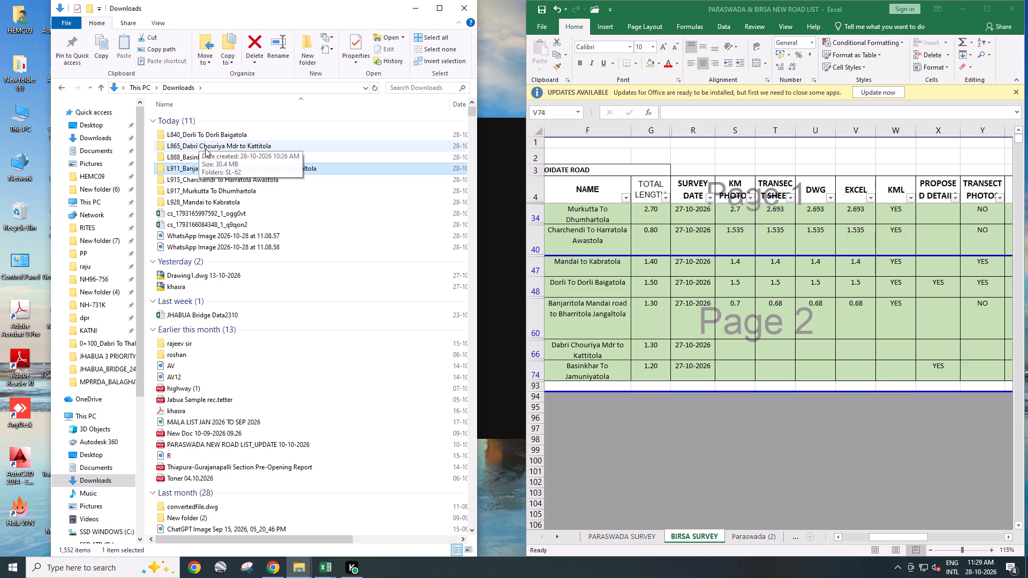
{"action": "double_click", "coordinate": [246, 148]}
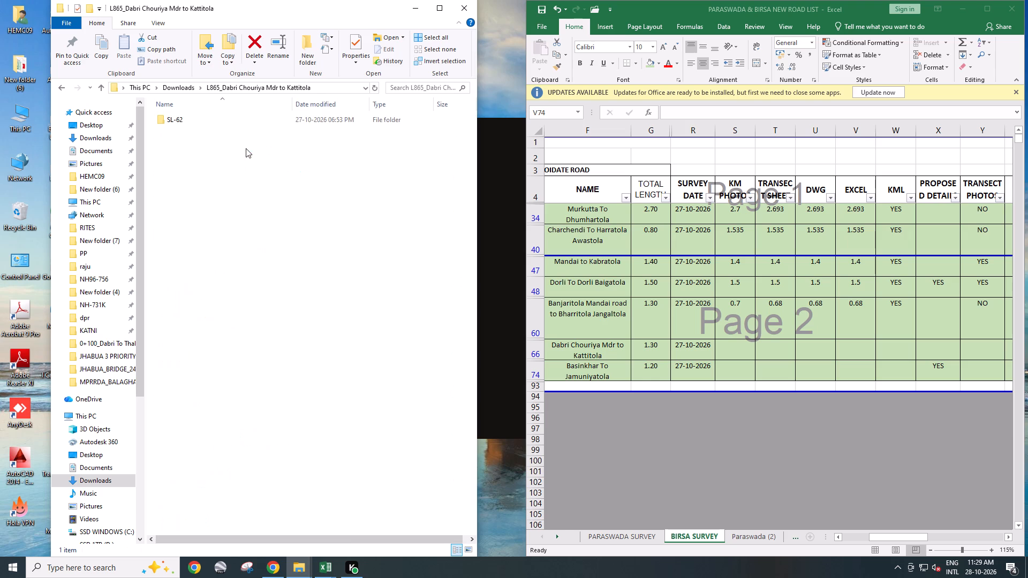
{"action": "left_click", "coordinate": [183, 86]}
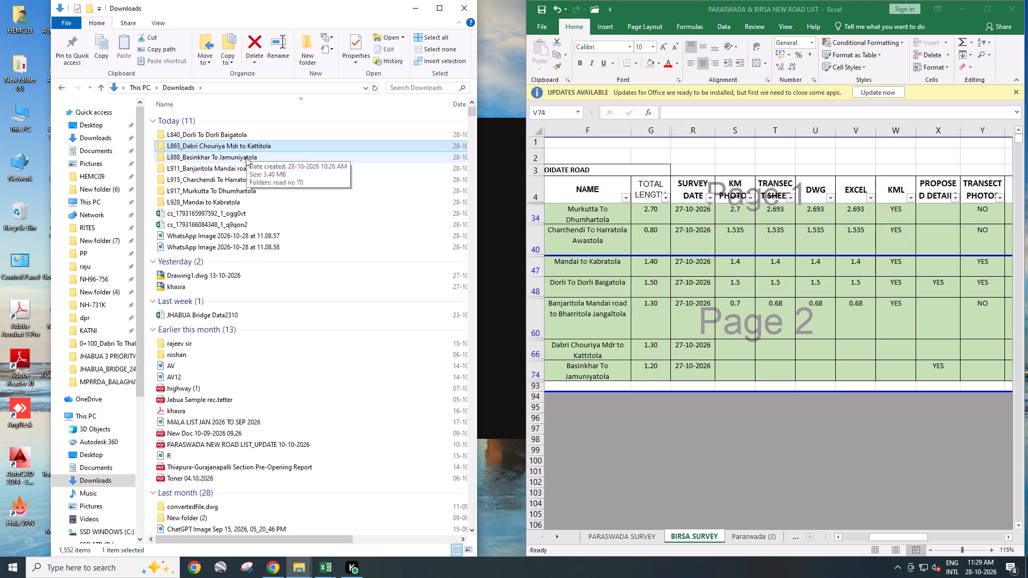
{"action": "key", "text": "F2"}
{"action": "key", "text": "ctrl+c"}
{"action": "left_click", "coordinate": [223, 174]}
{"action": "double_click", "coordinate": [213, 147]}
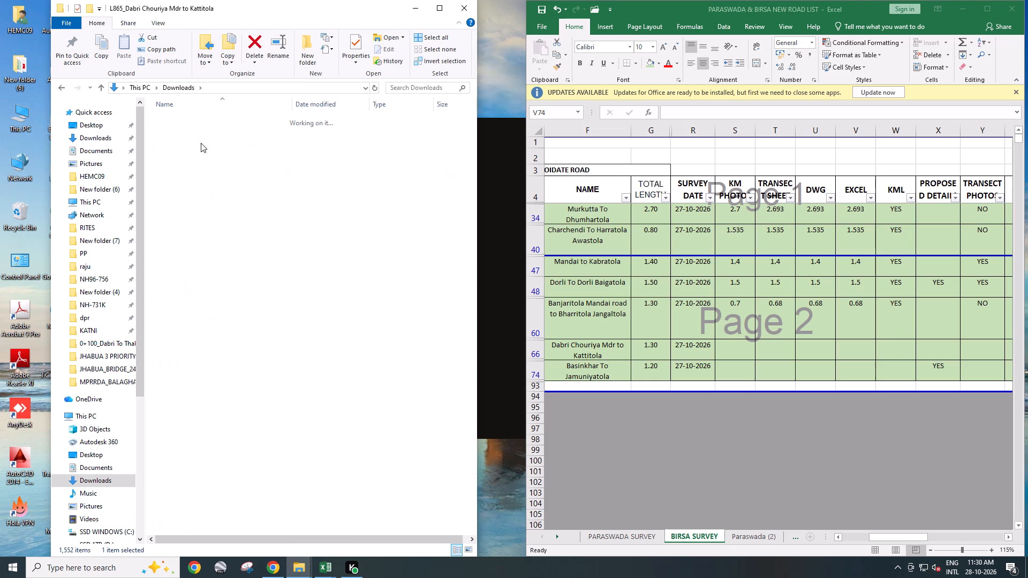
{"action": "left_click", "coordinate": [193, 123]}
{"action": "key", "text": "F2"}
{"action": "key", "text": "ctrl+v"}
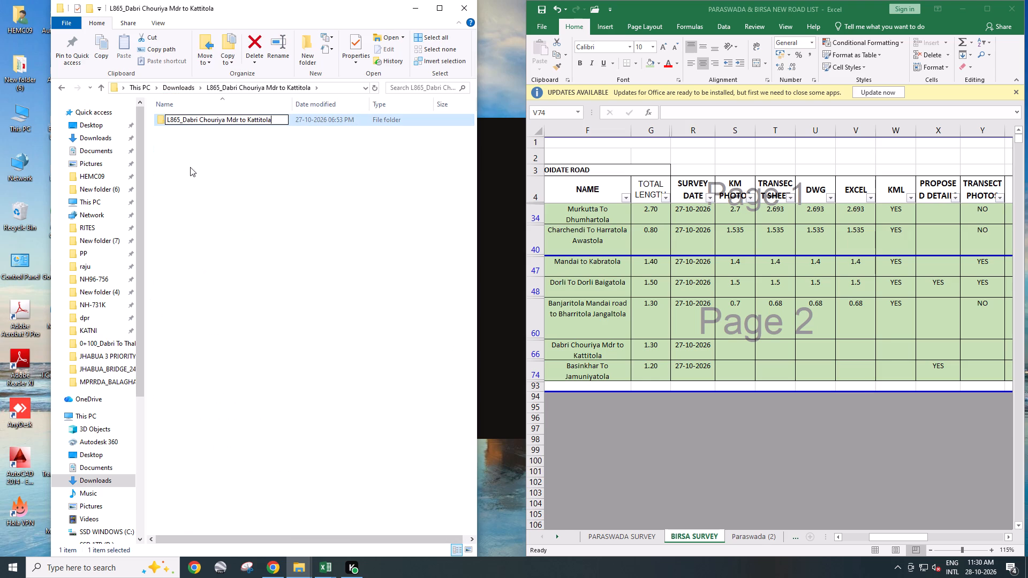
{"action": "left_click", "coordinate": [195, 173]}
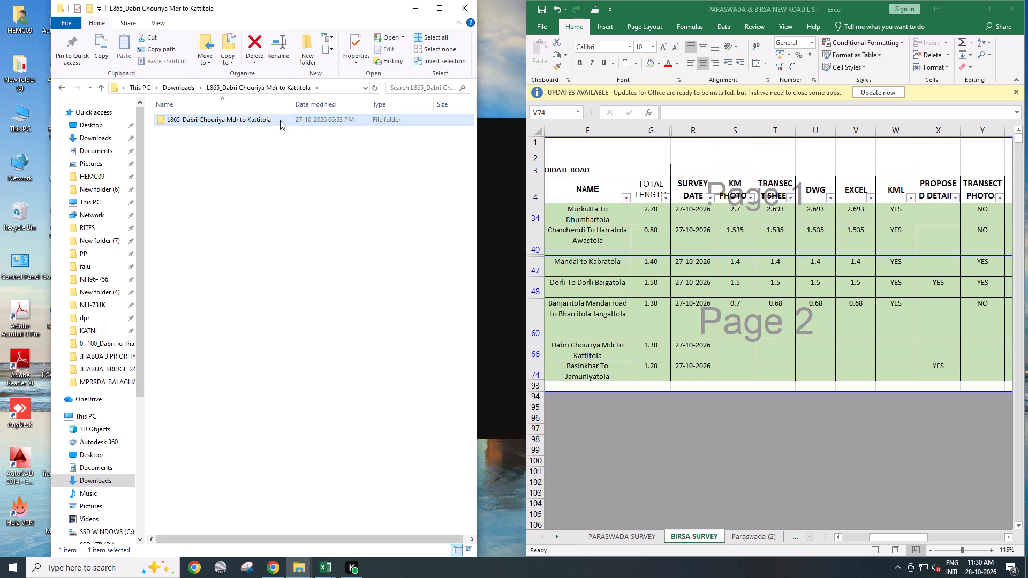
Inside the renamed L865 subfolder, rename the Road 62 folder as L865_Dabri Chouriya Mdr to Kattitola KM PHOTOS.
{"action": "double_click", "coordinate": [305, 118]}
{"action": "left_click", "coordinate": [192, 119]}
{"action": "key", "text": "F2"}
{"action": "key", "text": "ctrl+v"}
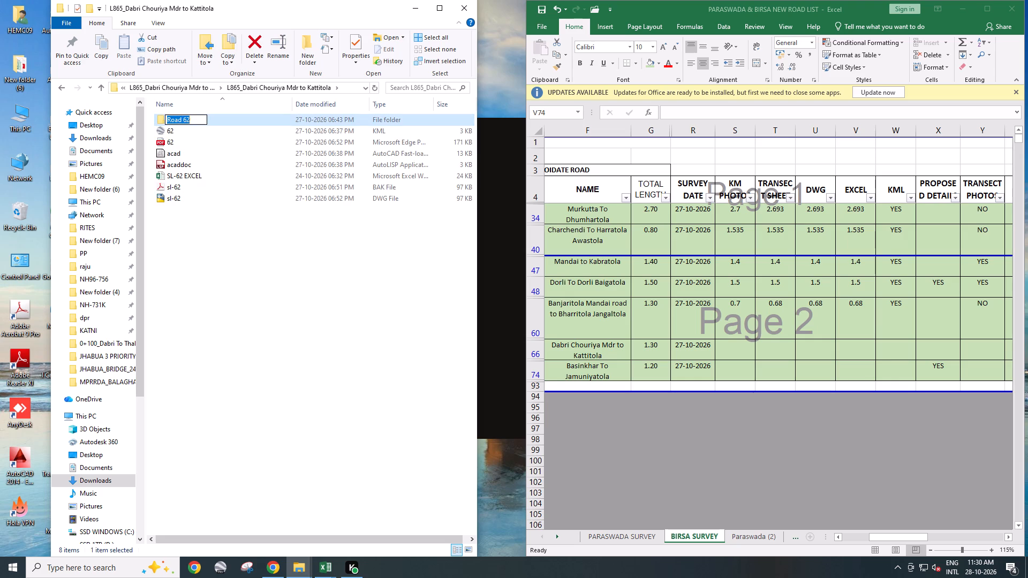
{"action": "key", "text": "space"}
{"action": "type", "text": "KM PHOTOS"}
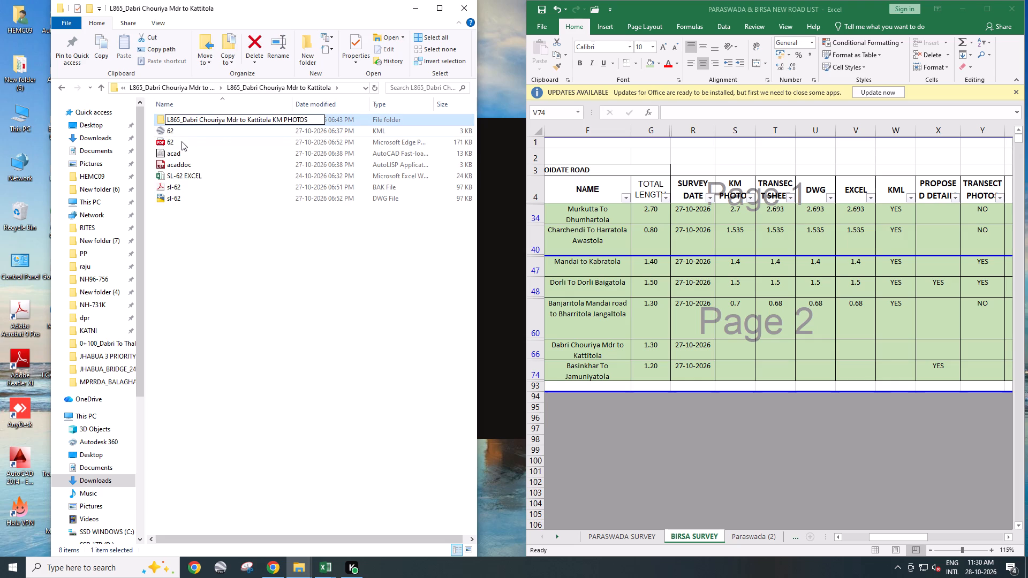
Rename the SL-62 EXCEL workbook and the sl-62 DWG file as L865_Dabri Chouriya Mdr to Kattitola.
{"action": "left_click", "coordinate": [188, 179]}
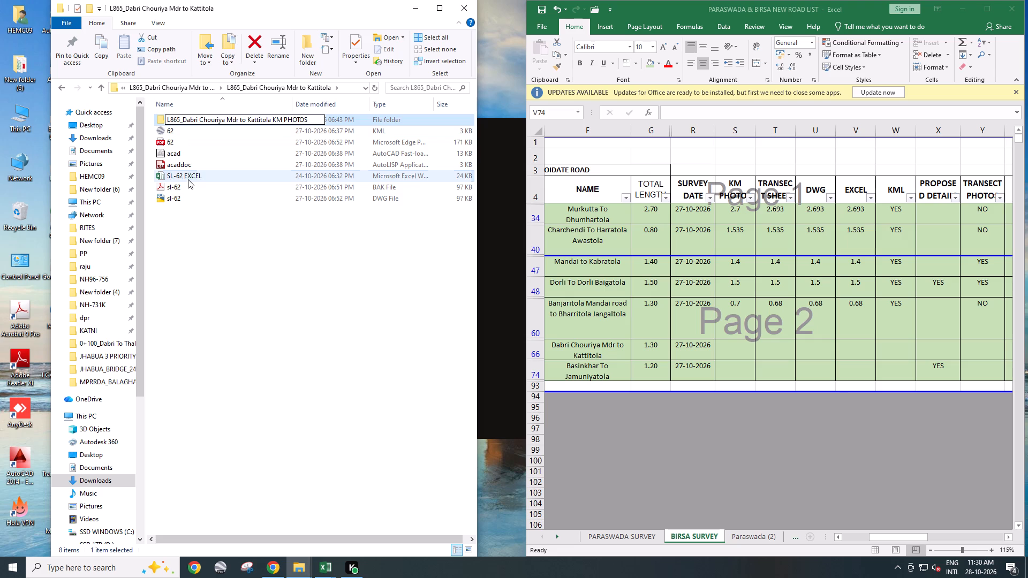
{"action": "key", "text": "F2"}
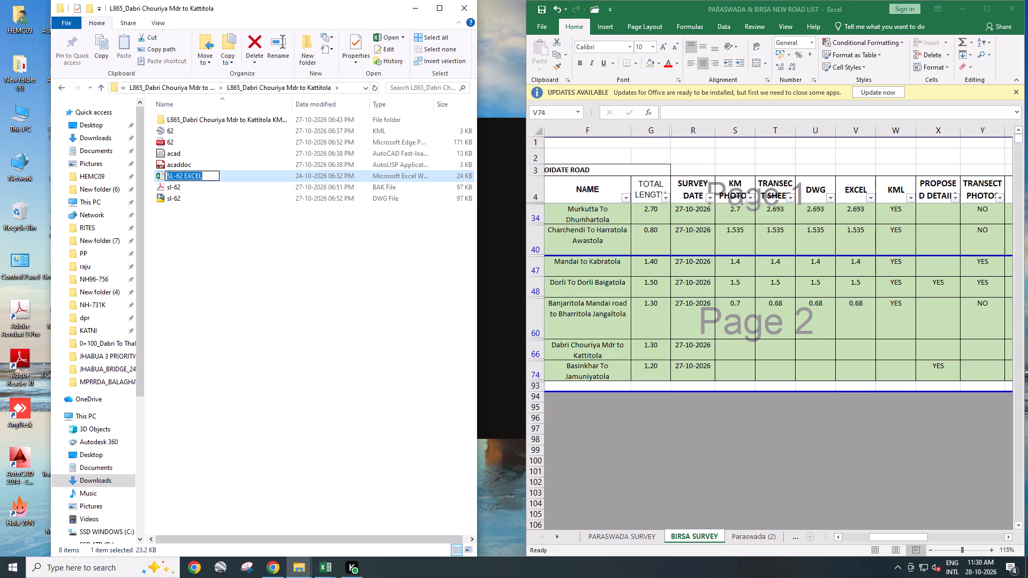
{"action": "key", "text": "ctrl+v"}
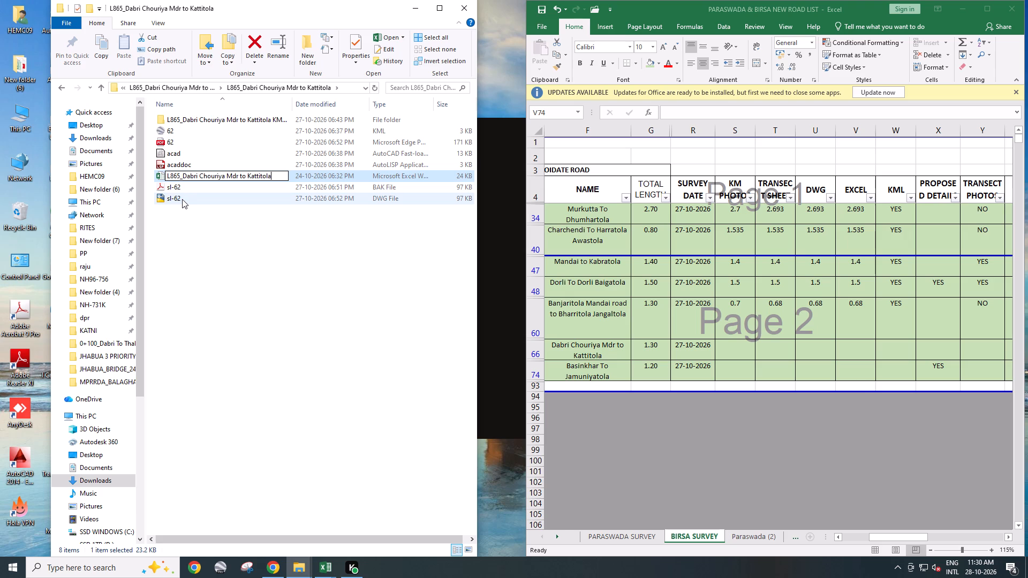
{"action": "left_click", "coordinate": [182, 199]}
{"action": "key", "text": "F2"}
{"action": "key", "text": "ctrl+v"}
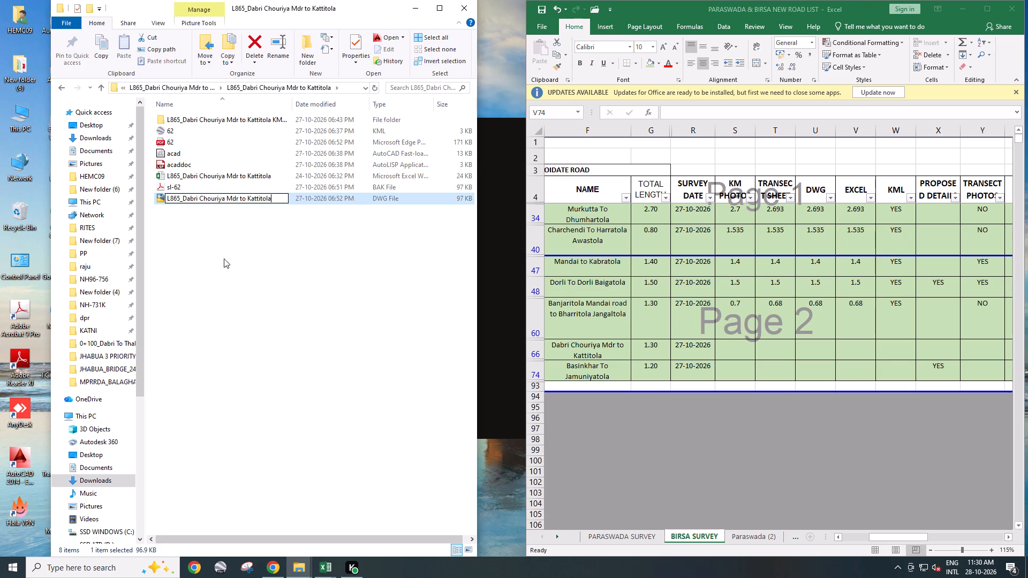
Rename the PDF and KML files named 62 as L865.
{"action": "left_click", "coordinate": [179, 141]}
{"action": "key", "text": "F2"}
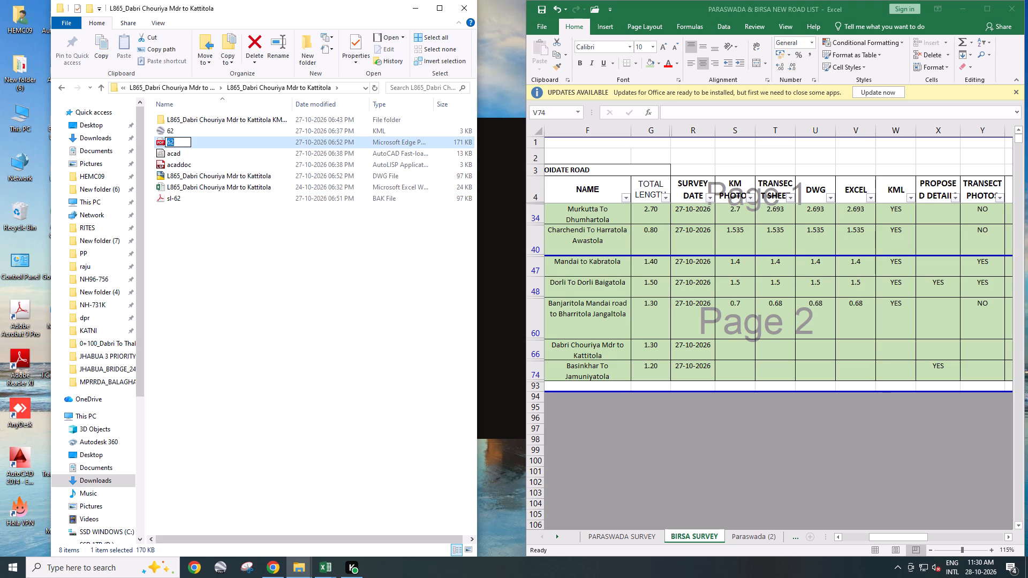
{"action": "key", "text": "l"}
{"action": "type", "text": "865"}
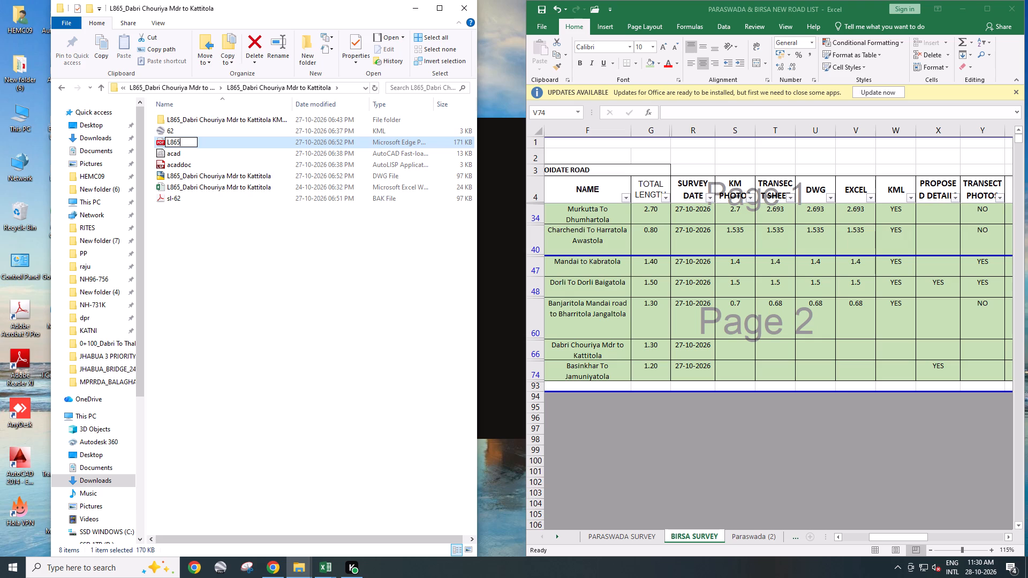
{"action": "left_click", "coordinate": [177, 134]}
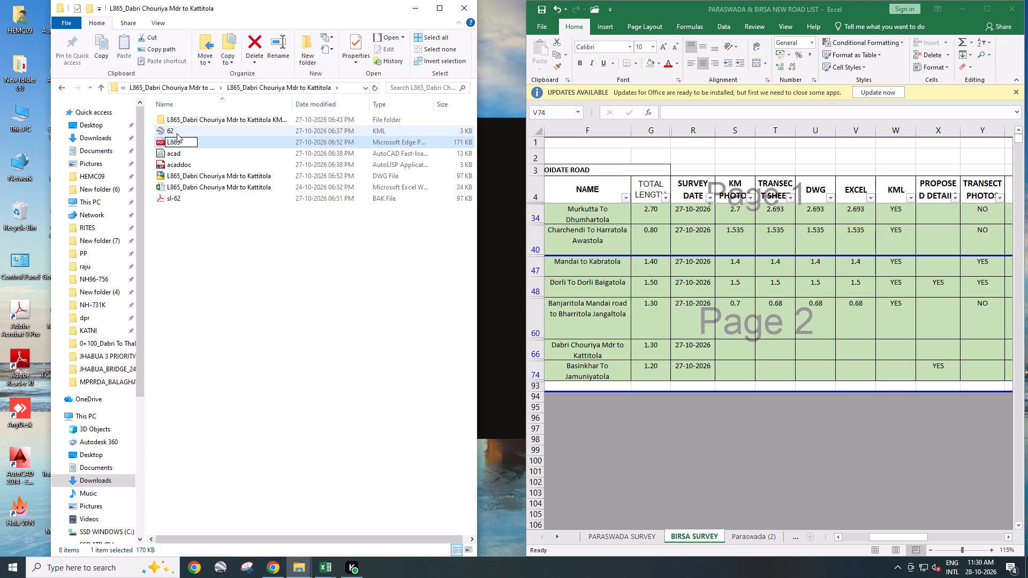
{"action": "key", "text": "F2"}
{"action": "key", "text": "l"}
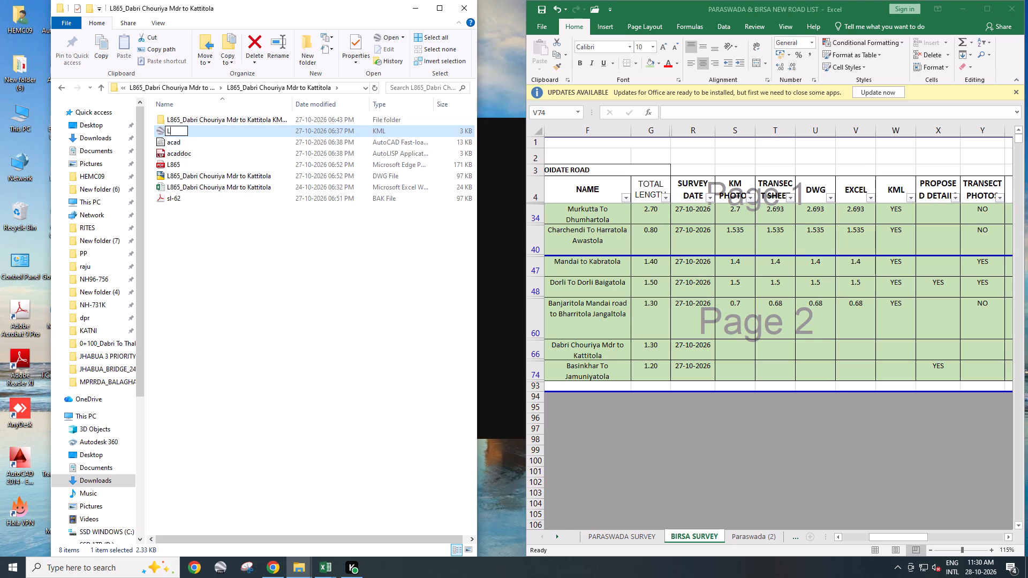
{"action": "type", "text": "865"}
Extend the L865 PDF's file name to L865 TRANSECT WALK.
{"action": "left_click", "coordinate": [179, 170]}
{"action": "key", "text": "F2"}
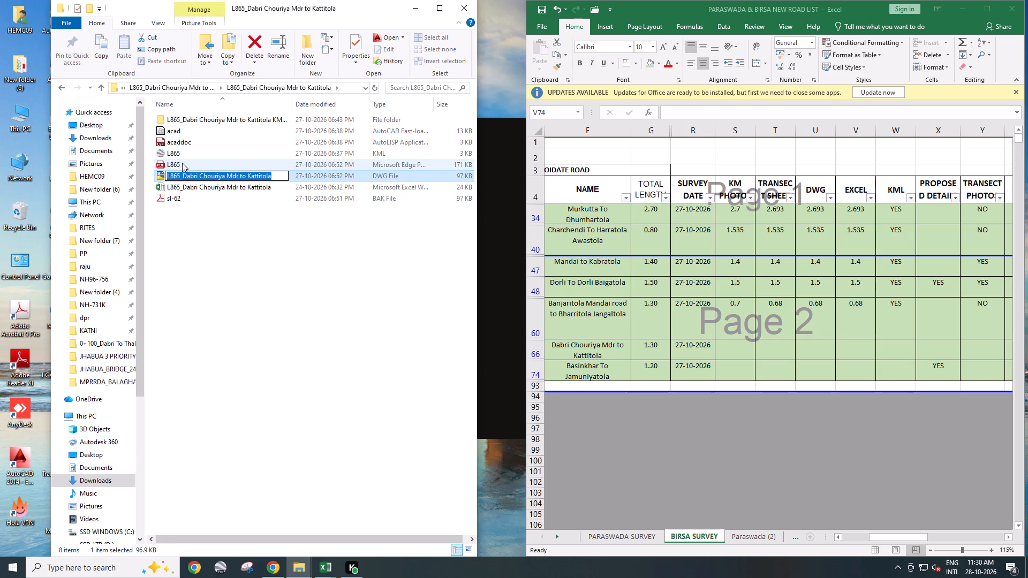
{"action": "left_click", "coordinate": [182, 164]}
{"action": "key", "text": "F2"}
{"action": "left_click", "coordinate": [182, 164]}
{"action": "key", "text": "space"}
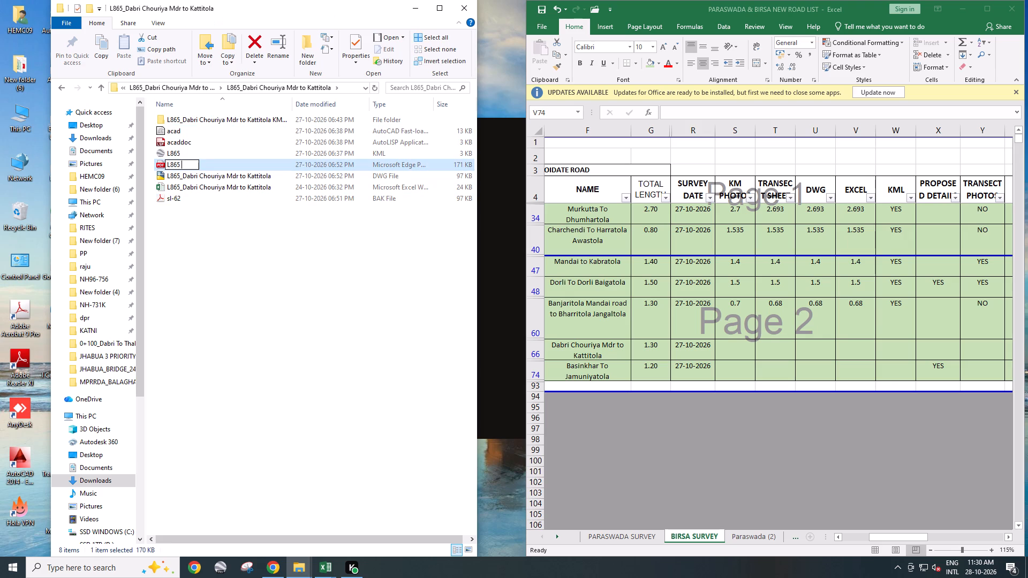
{"action": "type", "text": "TRAM"}
{"action": "key", "text": "BackSpace"}
{"action": "type", "text": "NSECT WALK"}
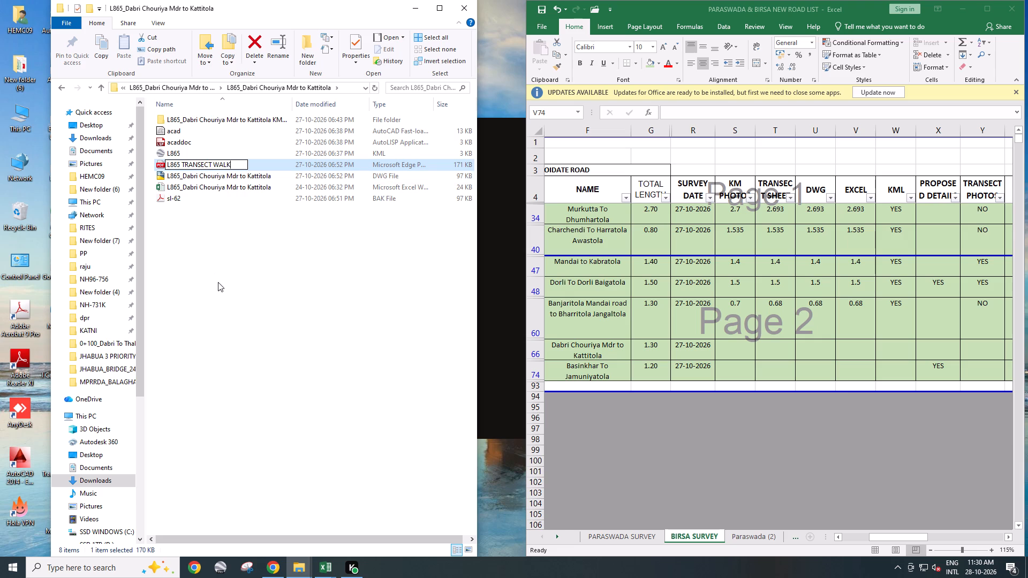
Delete the acad, acaddoc and sl-62 BAK files from the inner L865 folder and refresh the listing.
{"action": "left_click", "coordinate": [219, 265]}
{"action": "left_click", "coordinate": [173, 132]}
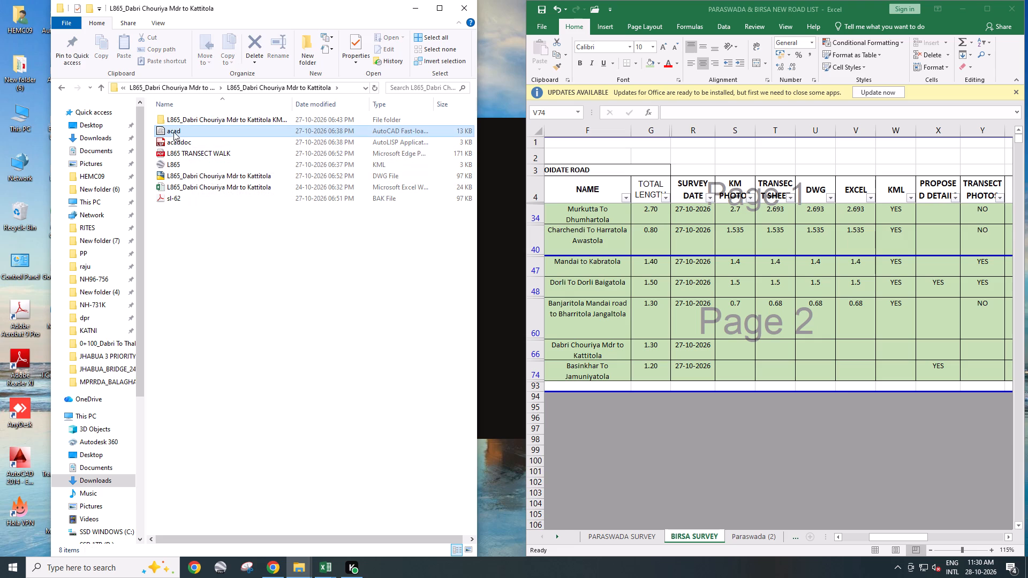
{"action": "left_click", "coordinate": [180, 142]}
{"action": "left_click", "coordinate": [185, 134]}
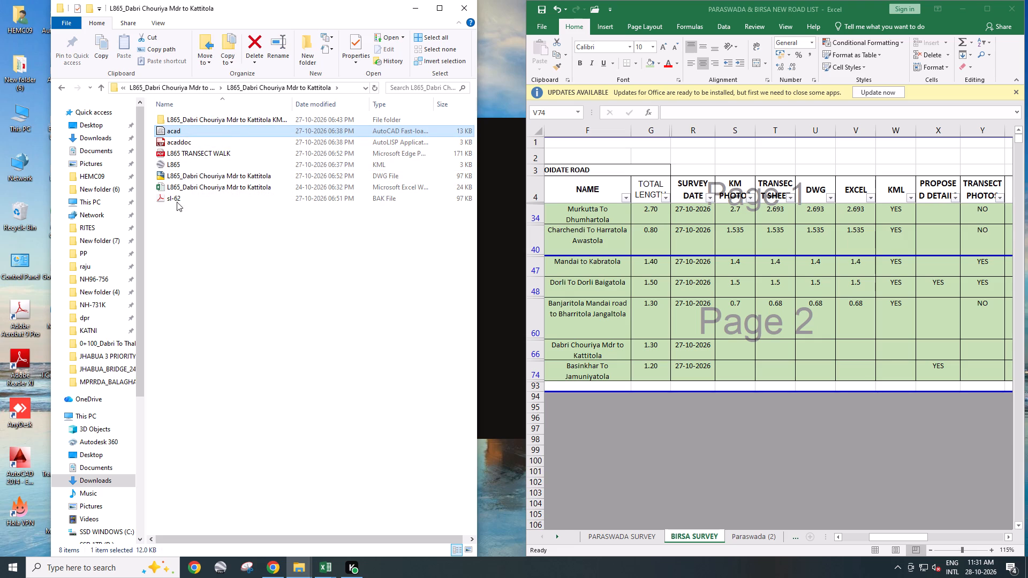
{"action": "left_click", "coordinate": [182, 146], "text": "ctrl"}
{"action": "left_click", "coordinate": [173, 200], "text": "ctrl"}
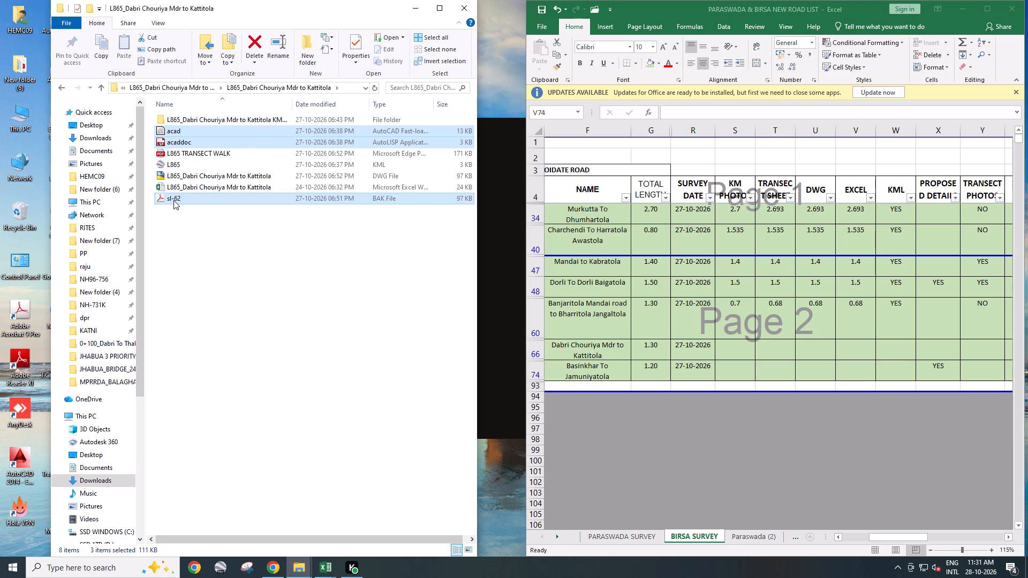
{"action": "key", "text": "Delete"}
{"action": "right_click", "coordinate": [212, 260]}
{"action": "left_click", "coordinate": [246, 306]}
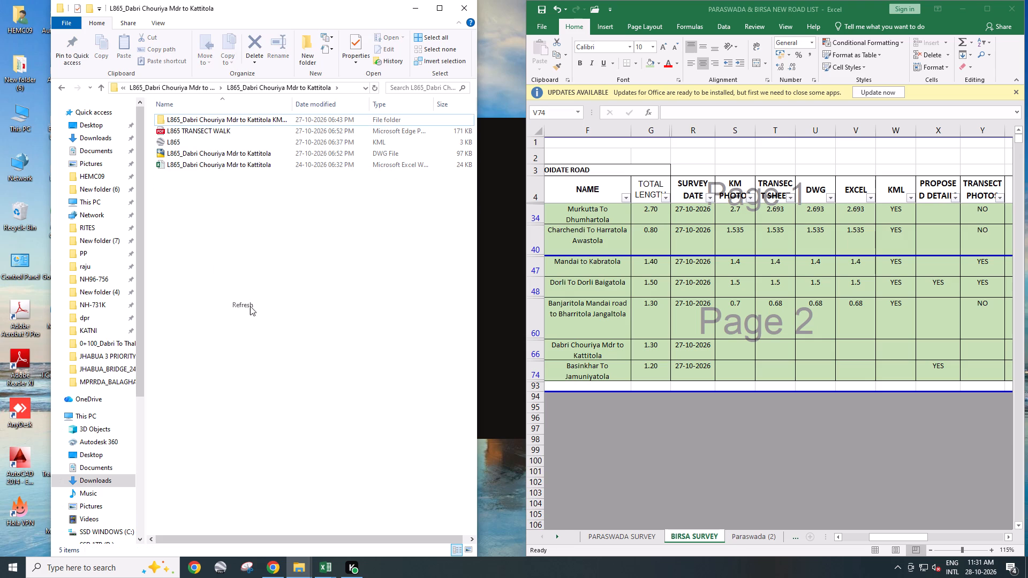
Check the L865 KM PHOTOS folder and enter YES under TRANSECT PHOTO for the Dabri Chouriya Mdr to Kattitola road.
{"action": "scroll", "coordinate": [668, 340], "scroll_direction": "up", "scroll_amount": 2}
{"action": "double_click", "coordinate": [206, 116]}
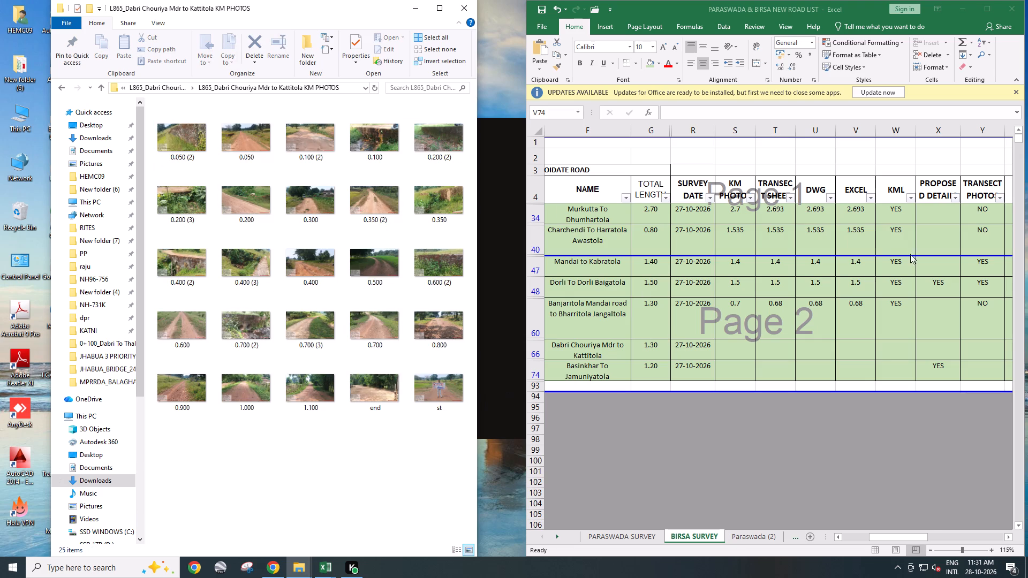
{"action": "left_click", "coordinate": [993, 312]}
{"action": "left_click", "coordinate": [967, 346]}
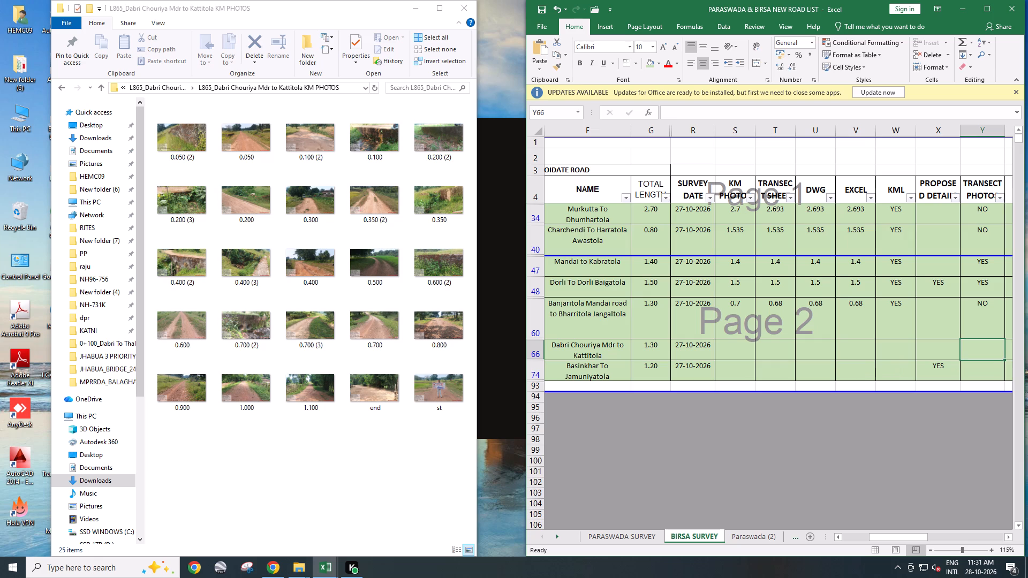
{"action": "type", "text": "YES"}
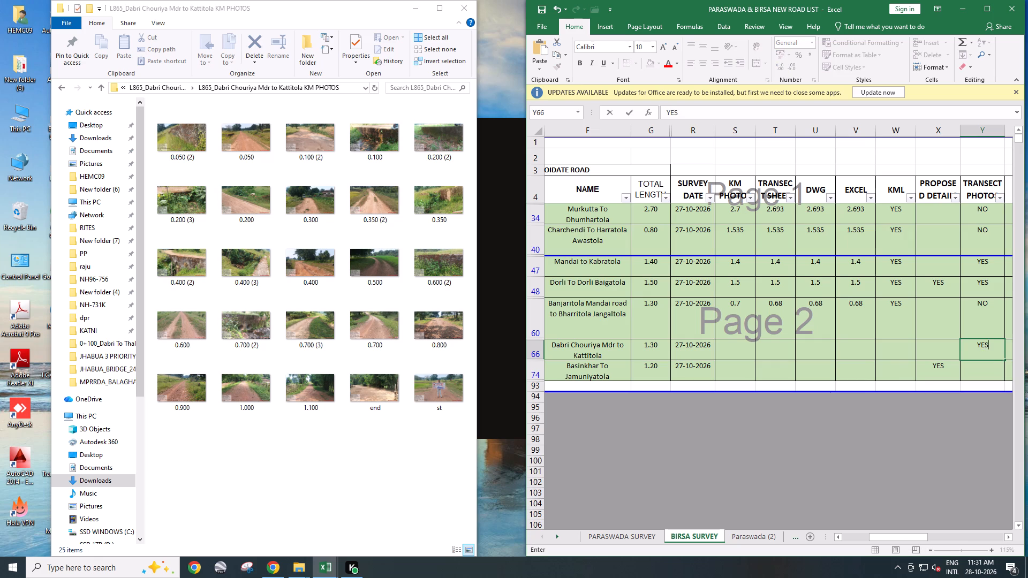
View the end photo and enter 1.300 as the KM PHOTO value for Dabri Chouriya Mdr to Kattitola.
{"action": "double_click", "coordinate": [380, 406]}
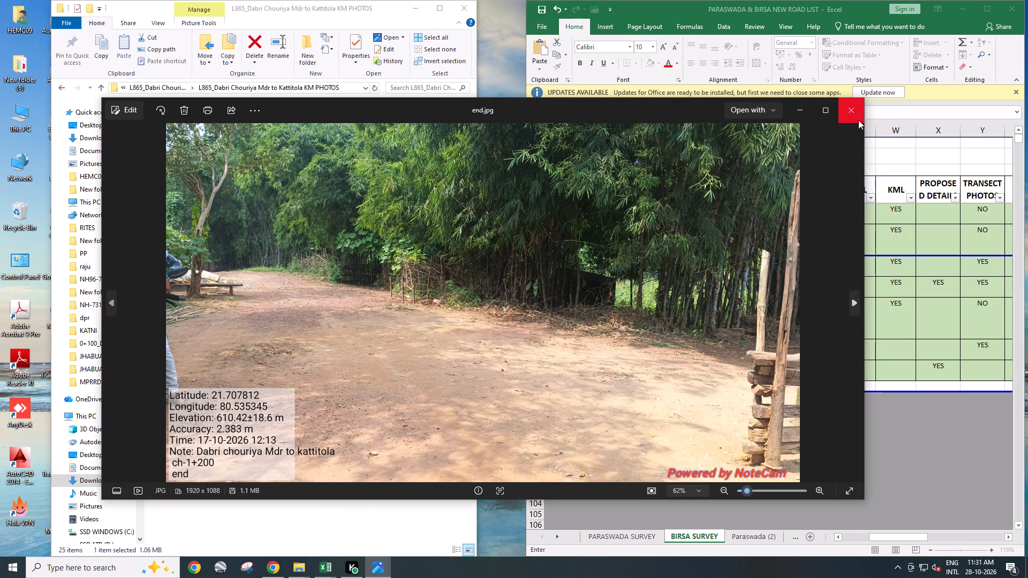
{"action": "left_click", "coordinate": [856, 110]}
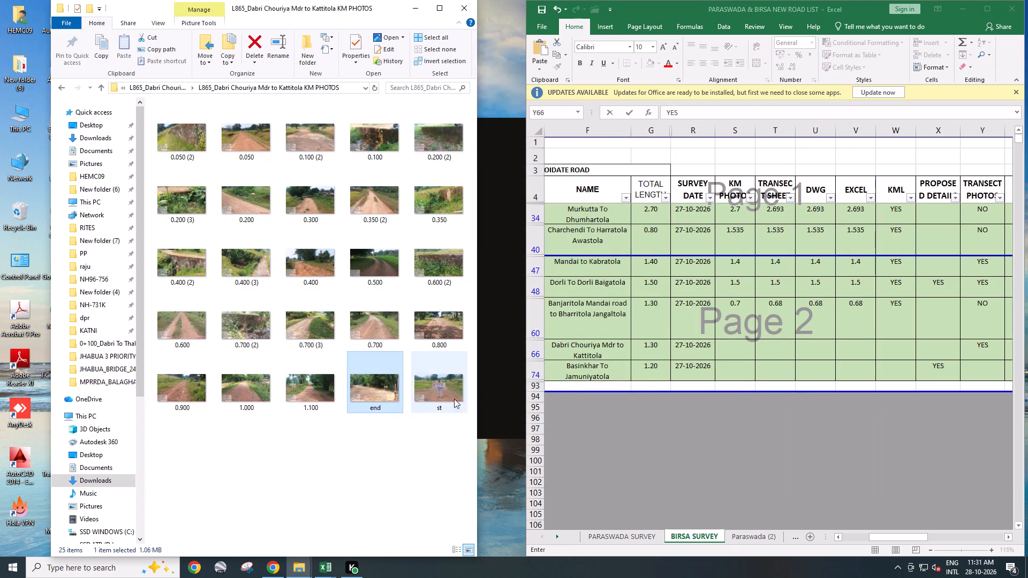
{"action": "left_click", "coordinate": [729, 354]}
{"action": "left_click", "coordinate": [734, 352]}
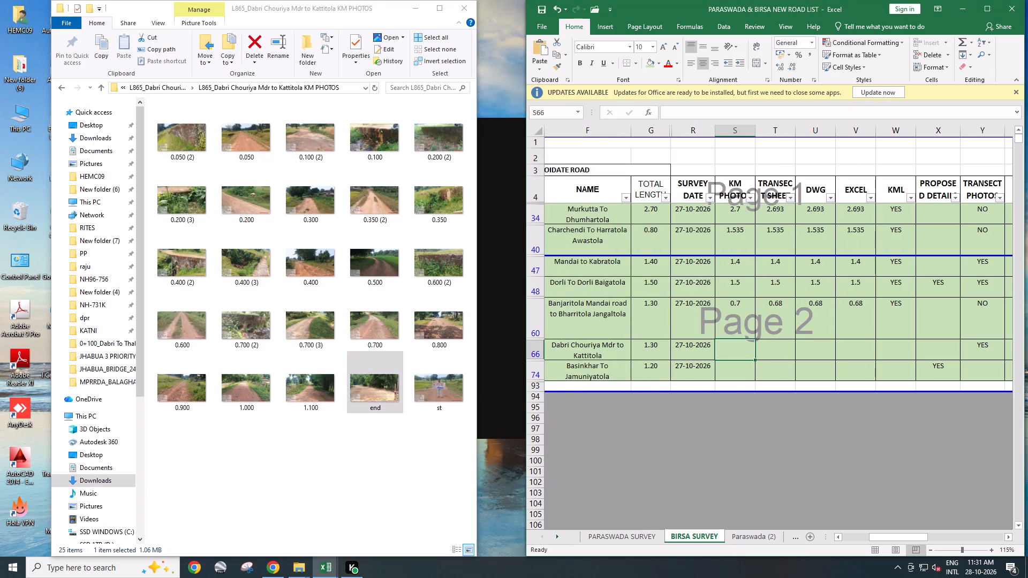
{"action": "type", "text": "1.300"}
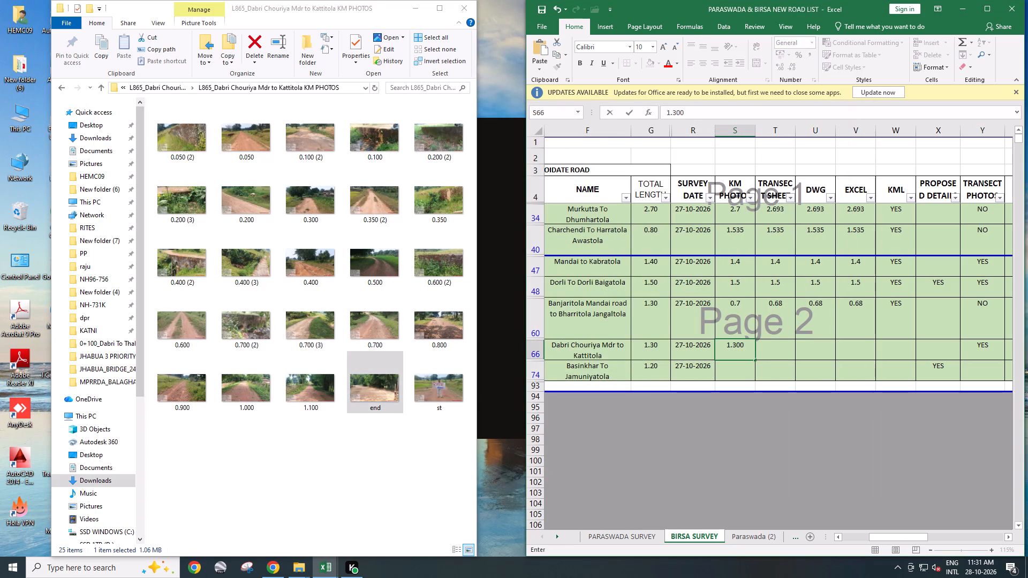
Open the L865 TRANSECT WALK PDF from the parent folder, read through the sketch to the road's end, and close it.
{"action": "left_click", "coordinate": [154, 86]}
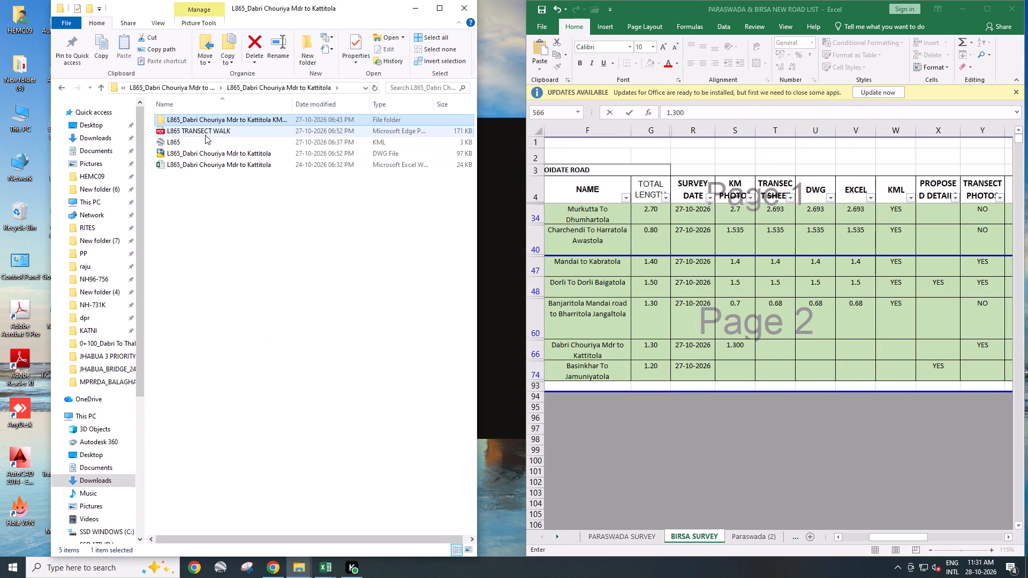
{"action": "double_click", "coordinate": [205, 135]}
{"action": "left_click", "coordinate": [641, 263]}
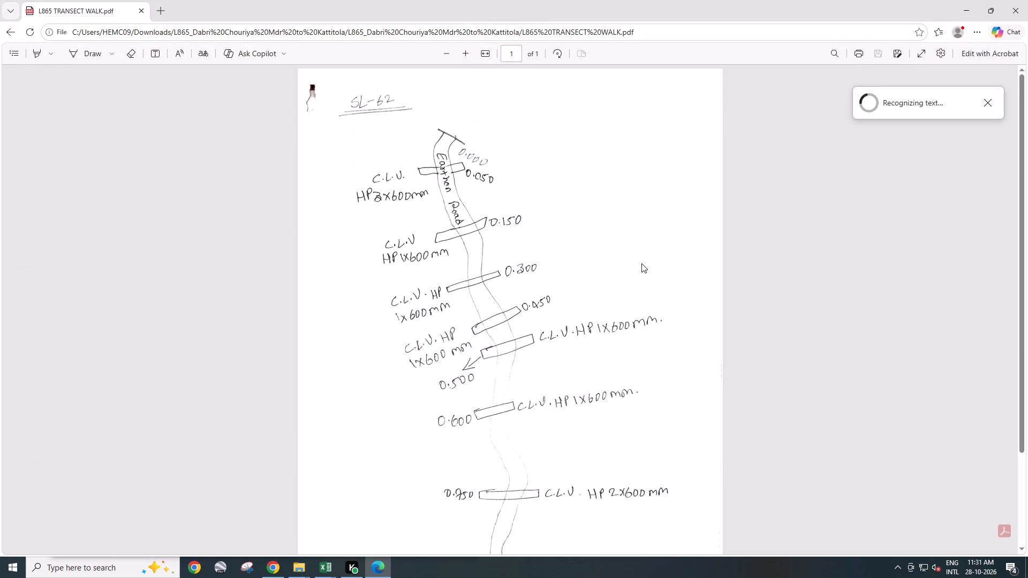
{"action": "scroll", "coordinate": [641, 263], "scroll_direction": "down", "scroll_amount": 13}
{"action": "scroll", "coordinate": [538, 378], "scroll_direction": "down", "scroll_amount": 8}
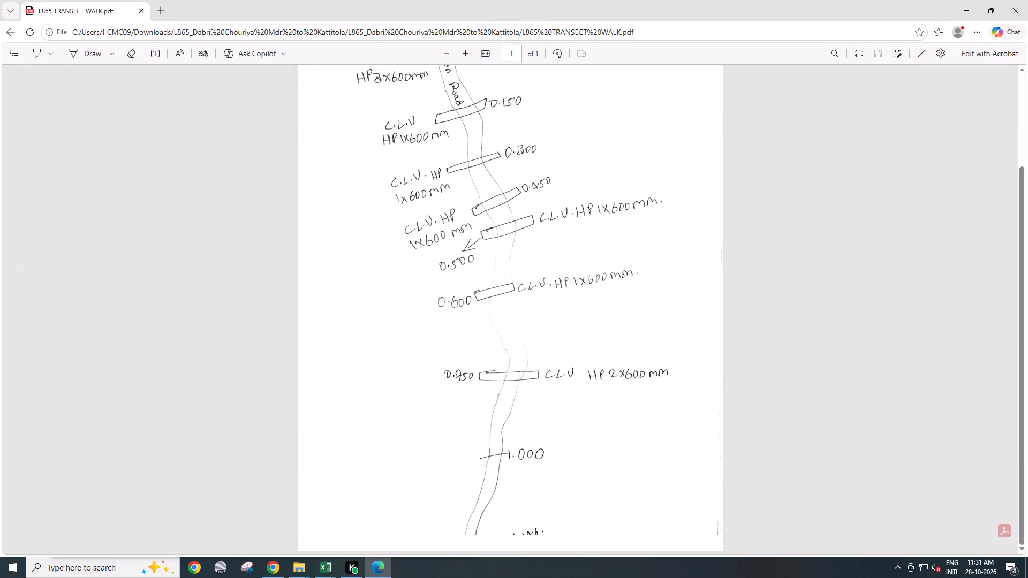
{"action": "scroll", "coordinate": [504, 483], "scroll_direction": "down", "scroll_amount": 7}
{"action": "scroll", "coordinate": [523, 420], "scroll_direction": "up", "scroll_amount": 5}
{"action": "scroll", "coordinate": [522, 383], "scroll_direction": "down", "scroll_amount": 7}
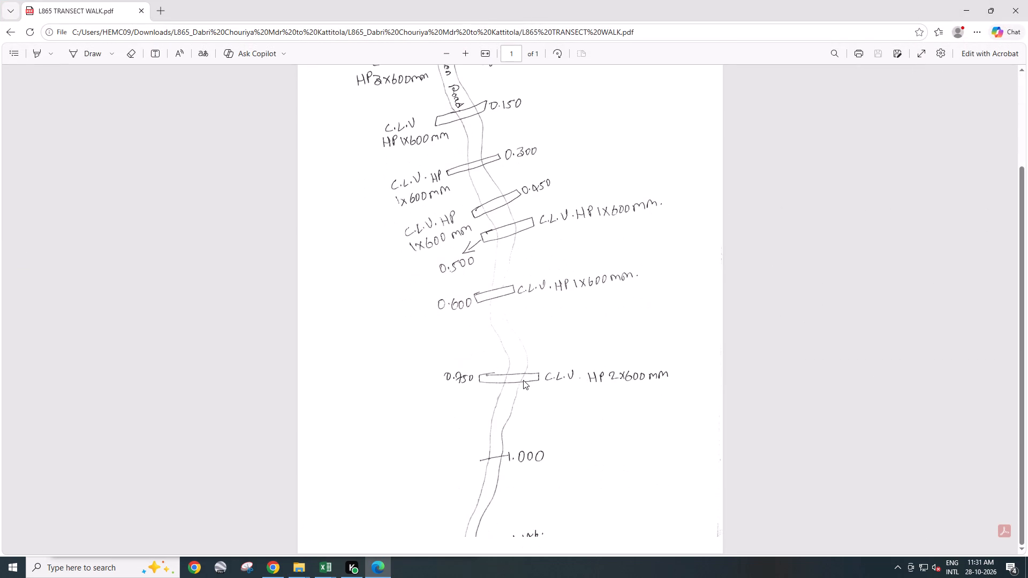
{"action": "scroll", "coordinate": [523, 380], "scroll_direction": "down", "scroll_amount": 5}
{"action": "left_click", "coordinate": [1025, 0]}
Open the L865 DWG drawing, examine the stated road length and end chainage, and close it without saving.
{"action": "double_click", "coordinate": [198, 156]}
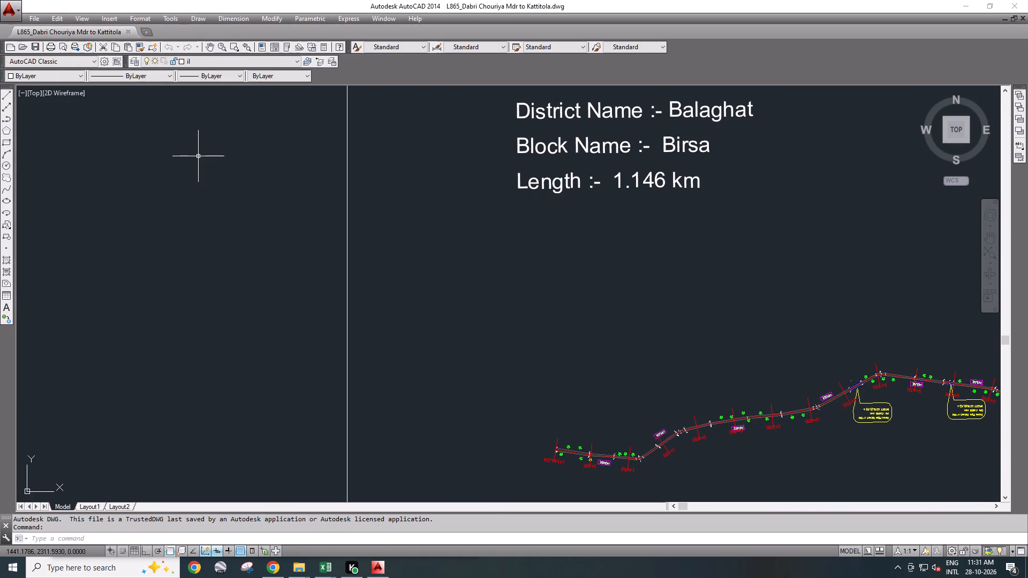
{"action": "scroll", "coordinate": [463, 287], "scroll_direction": "down", "scroll_amount": 2}
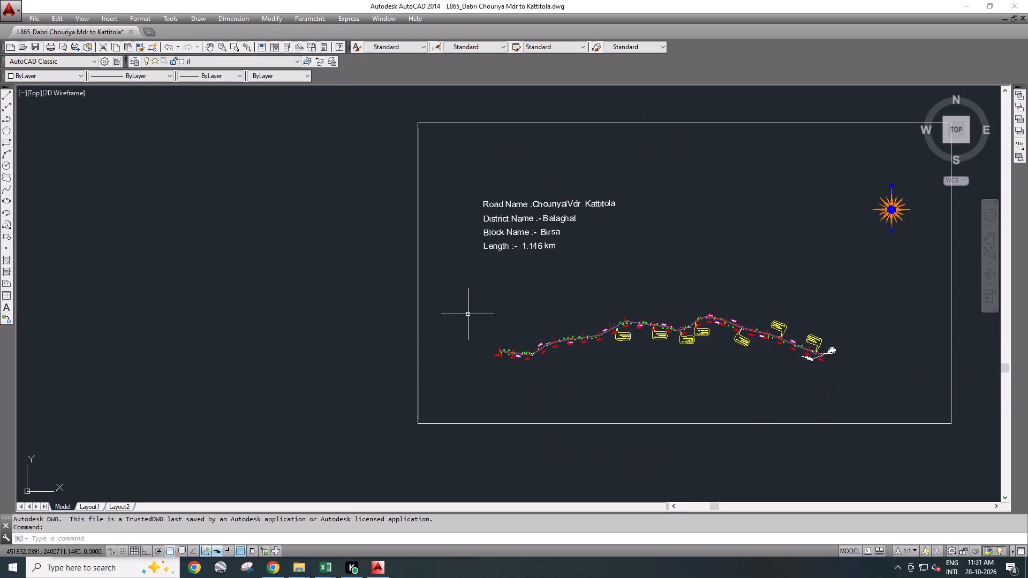
{"action": "scroll", "coordinate": [519, 369], "scroll_direction": "up", "scroll_amount": 4}
{"action": "scroll", "coordinate": [426, 326], "scroll_direction": "up", "scroll_amount": 1}
{"action": "scroll", "coordinate": [329, 273], "scroll_direction": "up", "scroll_amount": 1}
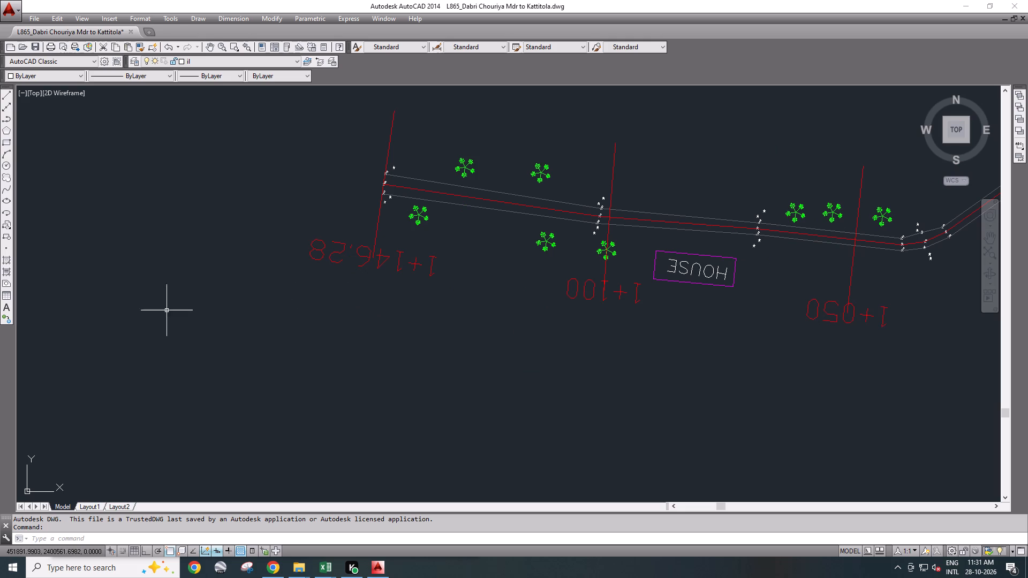
{"action": "scroll", "coordinate": [376, 291], "scroll_direction": "up", "scroll_amount": 1}
{"action": "scroll", "coordinate": [259, 343], "scroll_direction": "down", "scroll_amount": 1}
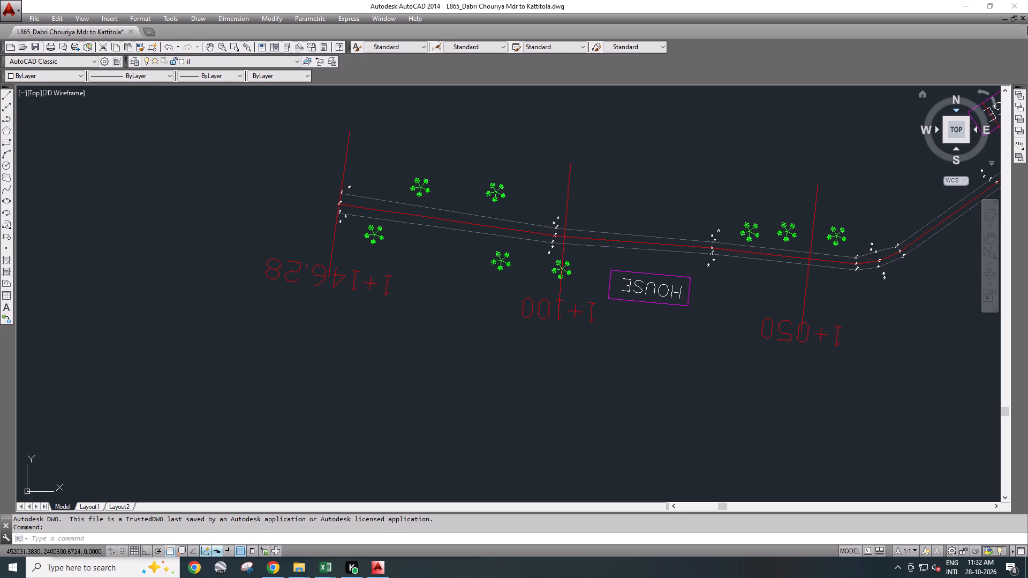
{"action": "left_click", "coordinate": [1027, 1]}
{"action": "left_click", "coordinate": [541, 306]}
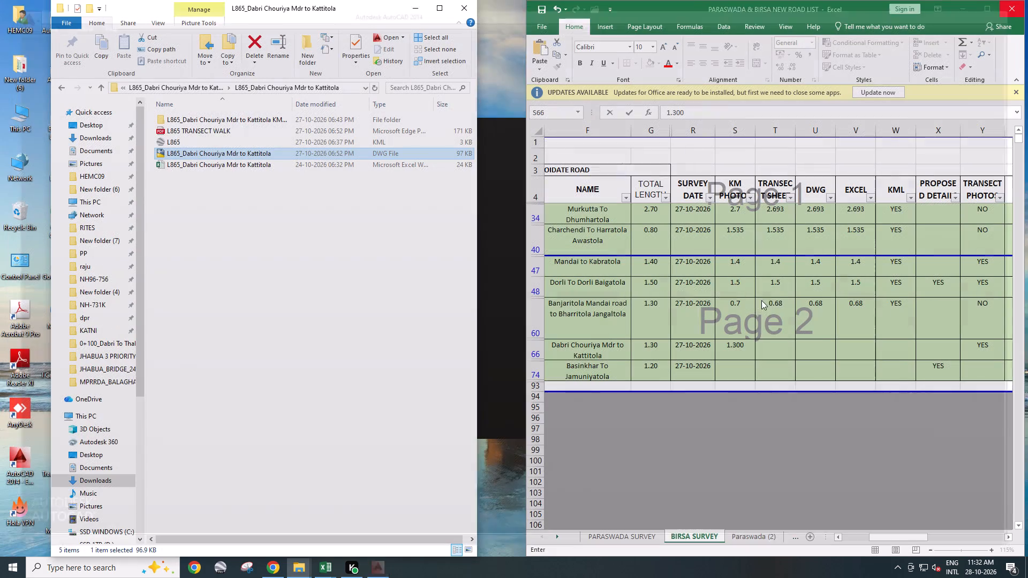
Enter 1.146 in the TRANSECT SHEET column for Dabri Chouriya Mdr to Kattitola.
{"action": "left_click", "coordinate": [795, 316]}
{"action": "left_click", "coordinate": [745, 349]}
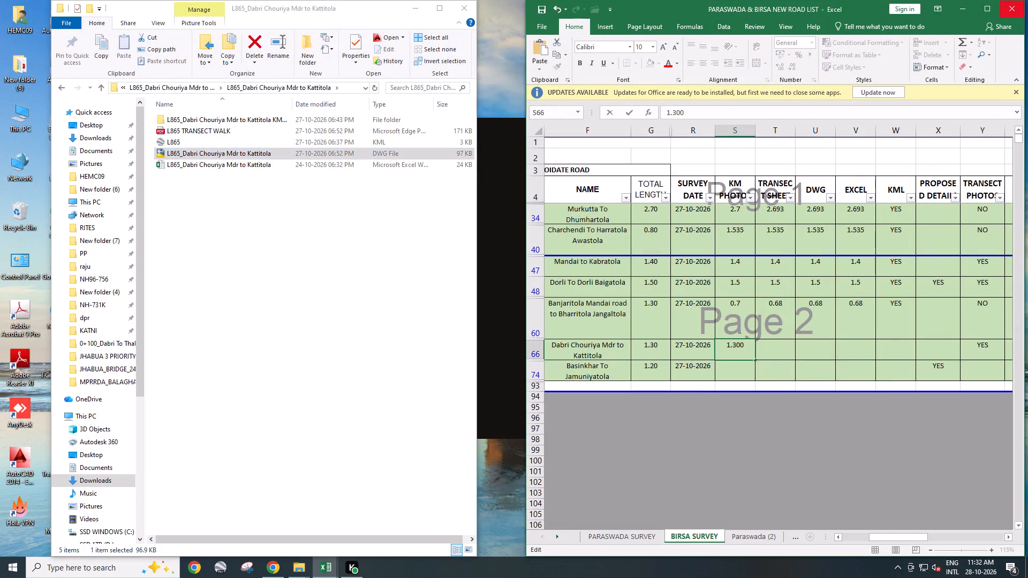
{"action": "left_click", "coordinate": [756, 372]}
{"action": "left_click", "coordinate": [762, 352]}
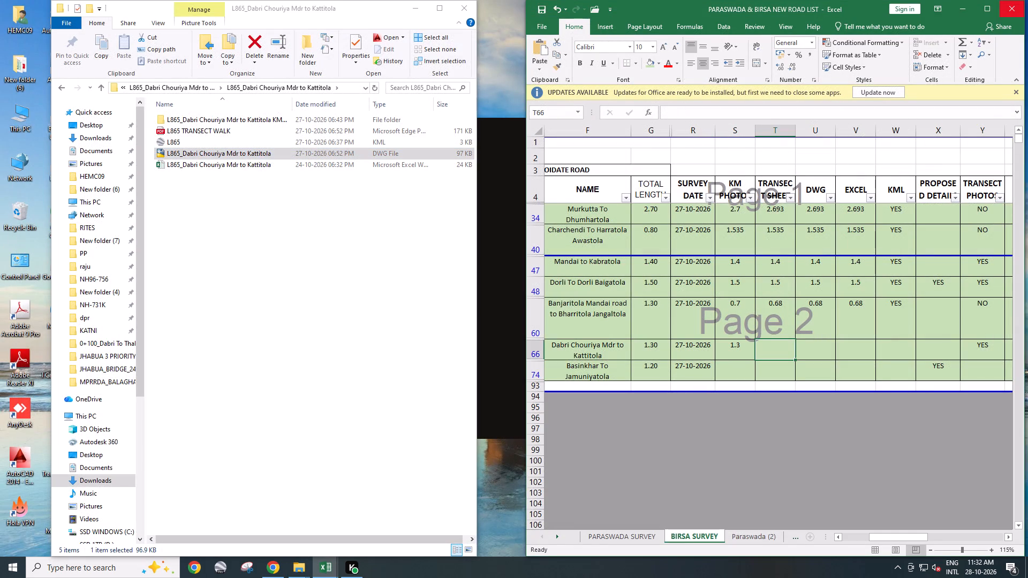
{"action": "type", "text": "1.1"}
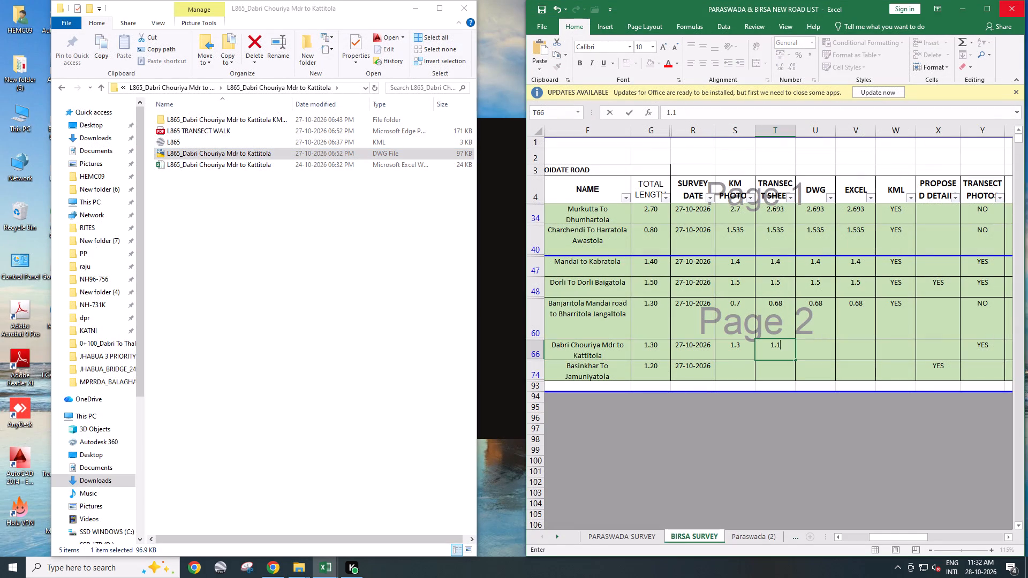
{"action": "type", "text": "46"}
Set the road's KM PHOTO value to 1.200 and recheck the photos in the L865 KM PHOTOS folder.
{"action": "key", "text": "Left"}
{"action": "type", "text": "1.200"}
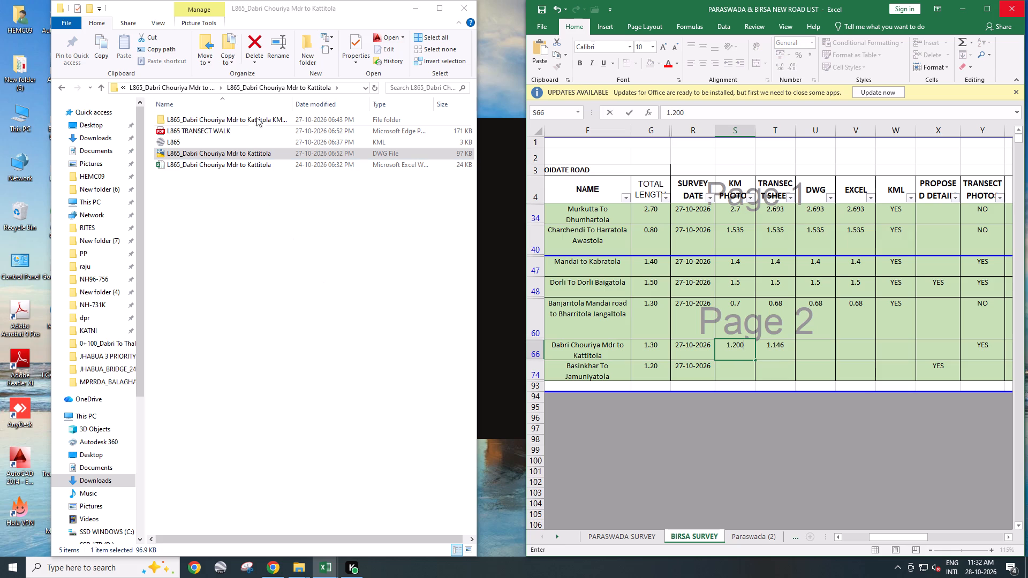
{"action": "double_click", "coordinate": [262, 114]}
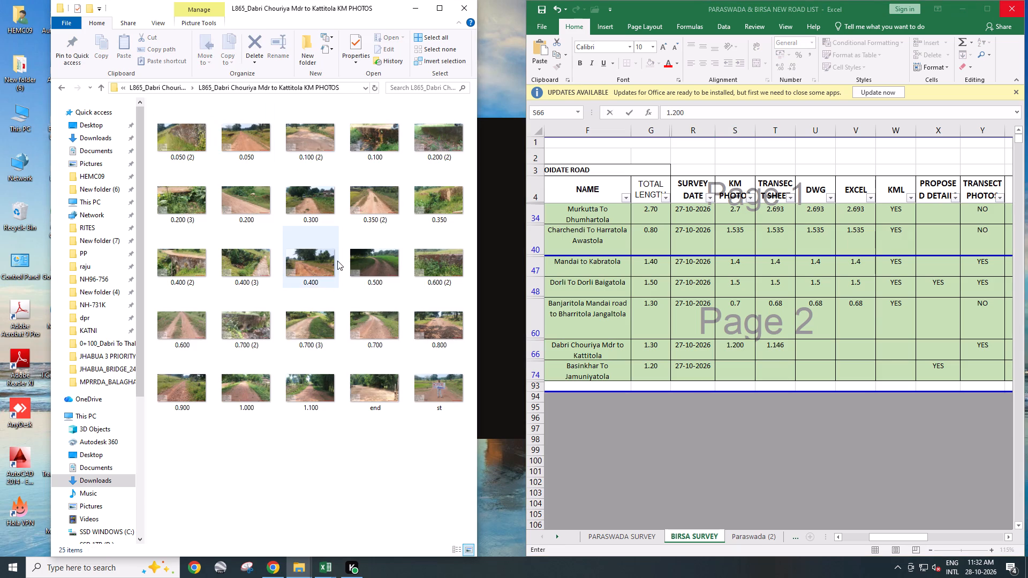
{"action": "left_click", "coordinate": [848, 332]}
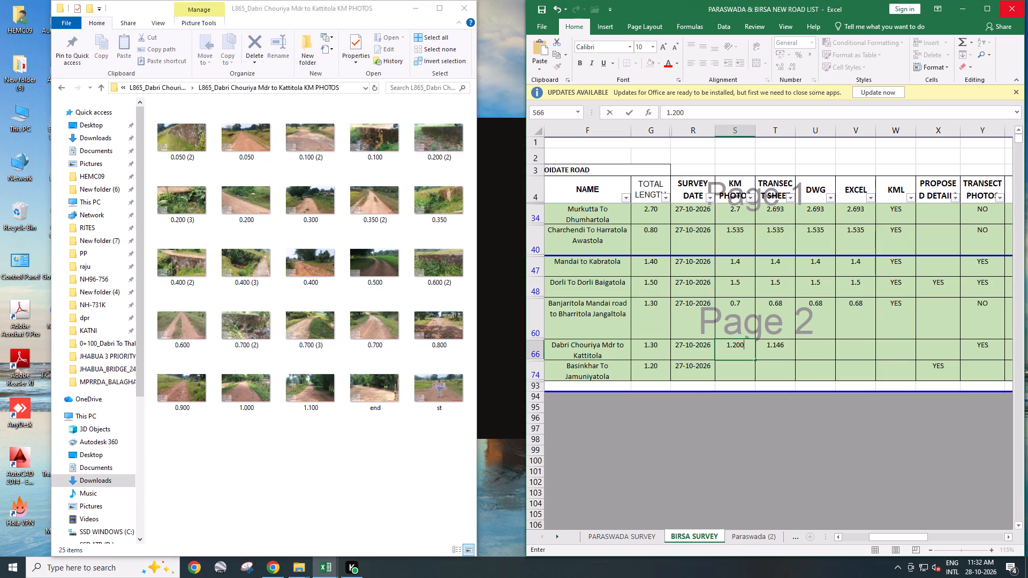
Copy the 1.146 transect value into the KM PHOTO, DWG and EXCEL columns of the Dabri Chouriya Mdr to Kattitola row.
{"action": "left_click", "coordinate": [781, 356]}
{"action": "key", "text": "ctrl+c"}
{"action": "left_click", "coordinate": [747, 347]}
{"action": "key", "text": "ctrl+v"}
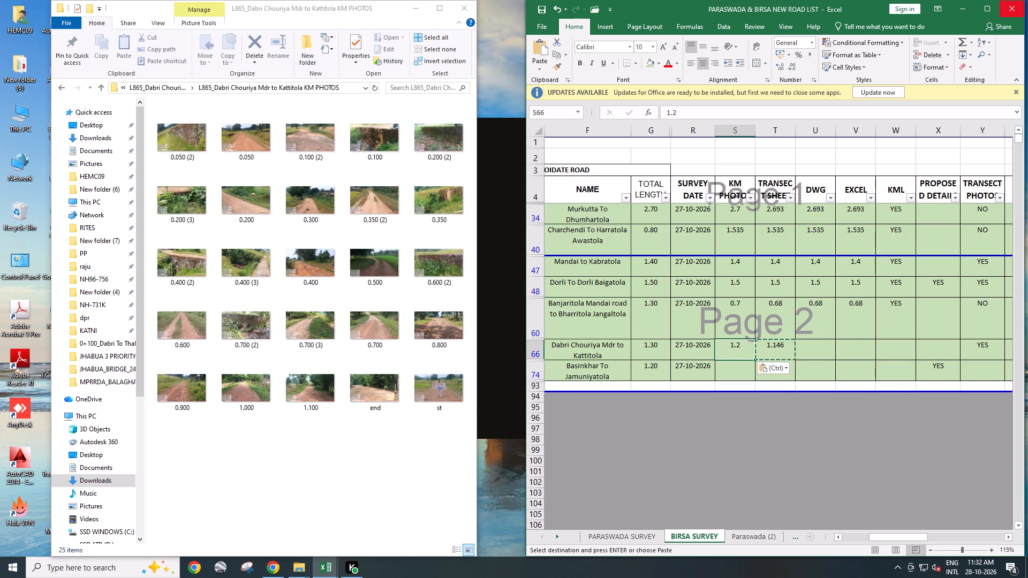
{"action": "left_click", "coordinate": [817, 347]}
{"action": "key", "text": "ctrl+v"}
{"action": "left_click", "coordinate": [848, 352]}
{"action": "key", "text": "ctrl+v"}
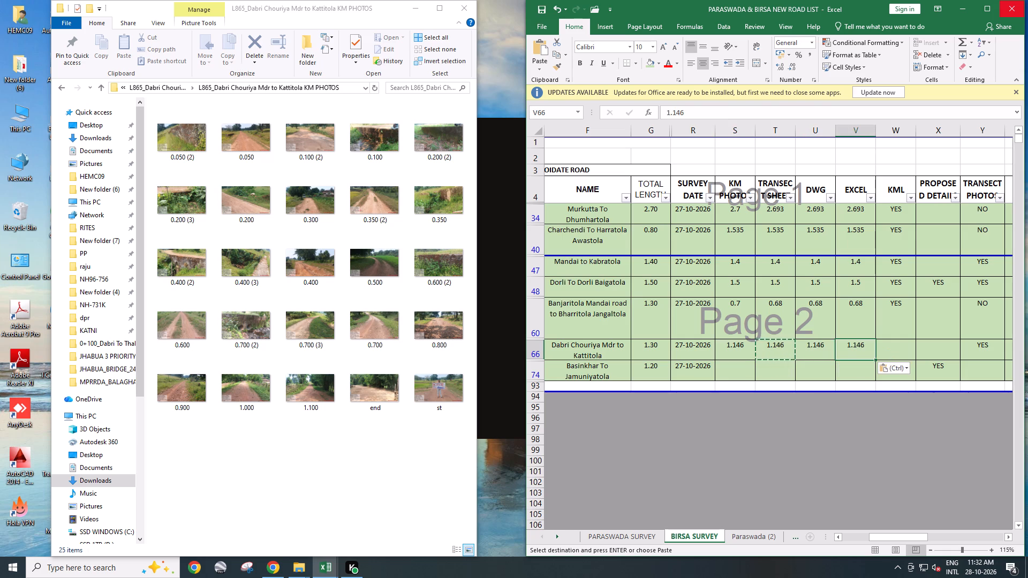
Check the L865 folder for its KML, copy YES from the row above into the road's KML cell, and save the workbook.
{"action": "left_click", "coordinate": [905, 347]}
{"action": "left_click", "coordinate": [160, 85]}
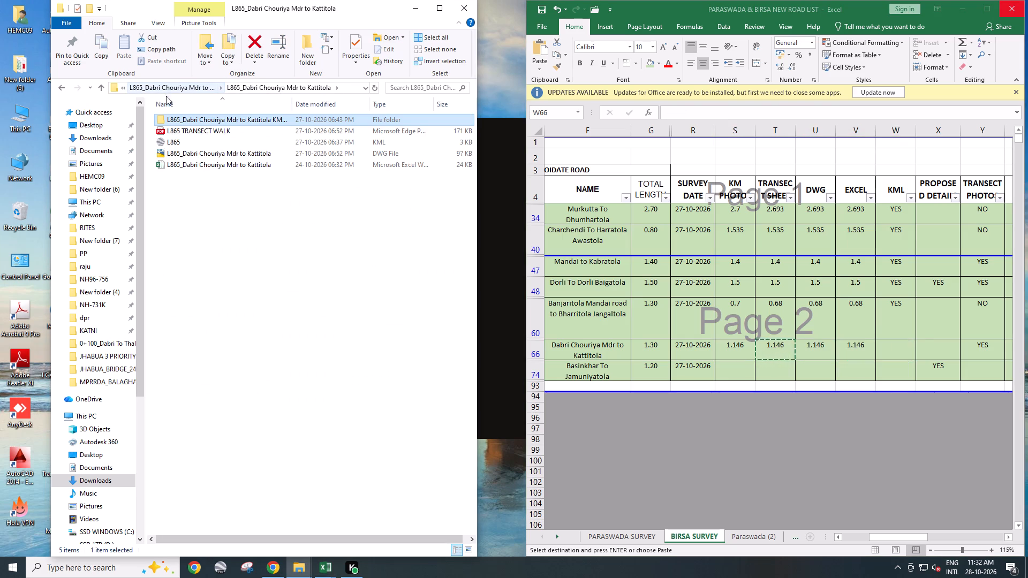
{"action": "left_click", "coordinate": [904, 344]}
{"action": "left_click", "coordinate": [904, 317]}
{"action": "key", "text": "ctrl+c"}
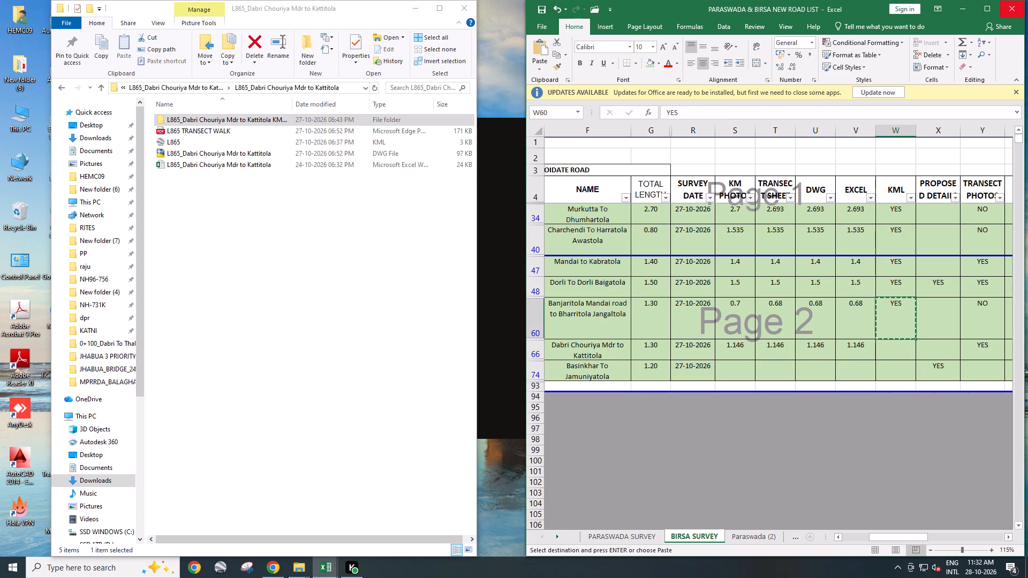
{"action": "left_click", "coordinate": [898, 346]}
{"action": "key", "text": "ctrl+v"}
{"action": "key", "text": "ctrl+s"}
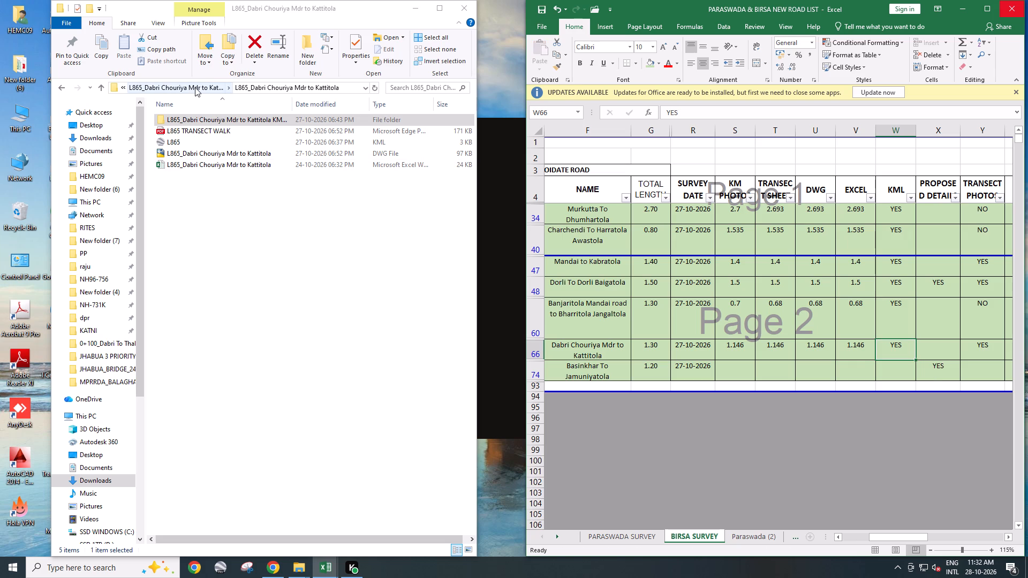
Back in Downloads, copy the L888_Basinkhar To Jamuniyatola folder's name and rename its road no 70 subfolder to match.
{"action": "left_click", "coordinate": [195, 87]}
{"action": "left_click", "coordinate": [195, 87]}
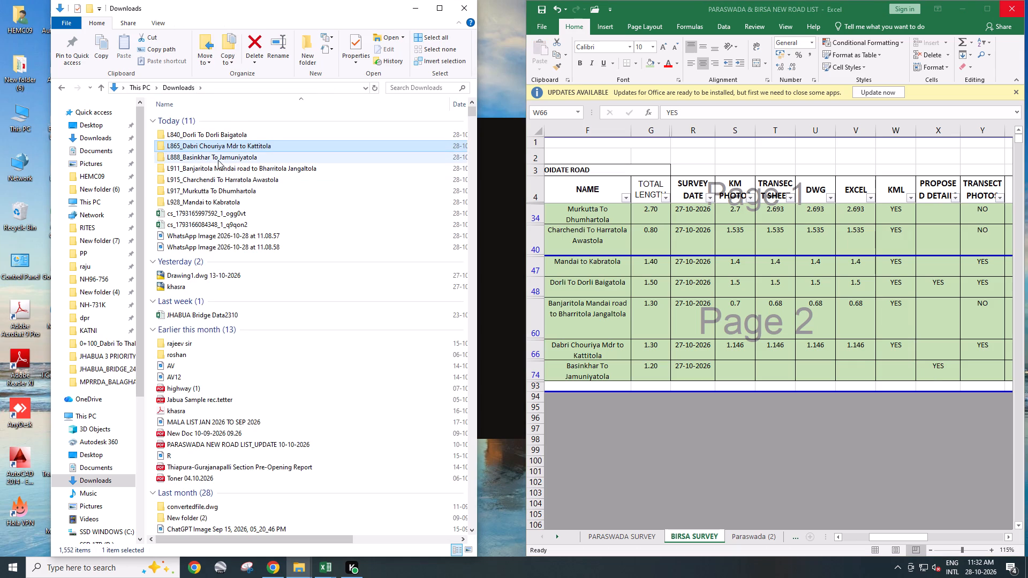
{"action": "left_click", "coordinate": [218, 160]}
{"action": "key", "text": "F2"}
{"action": "key", "text": "ctrl+c"}
{"action": "left_click", "coordinate": [235, 180]}
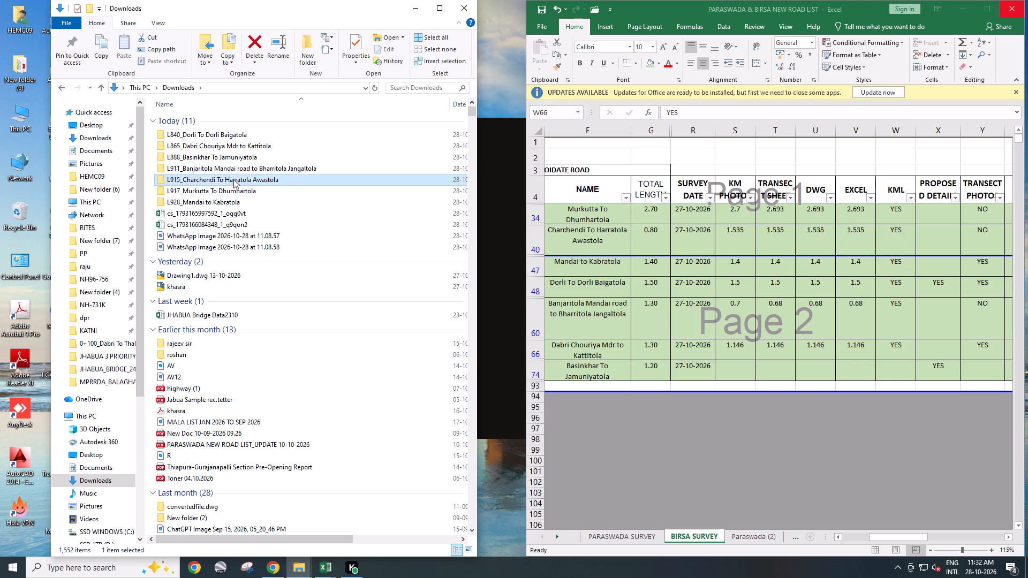
{"action": "double_click", "coordinate": [239, 162]}
{"action": "double_click", "coordinate": [195, 126]}
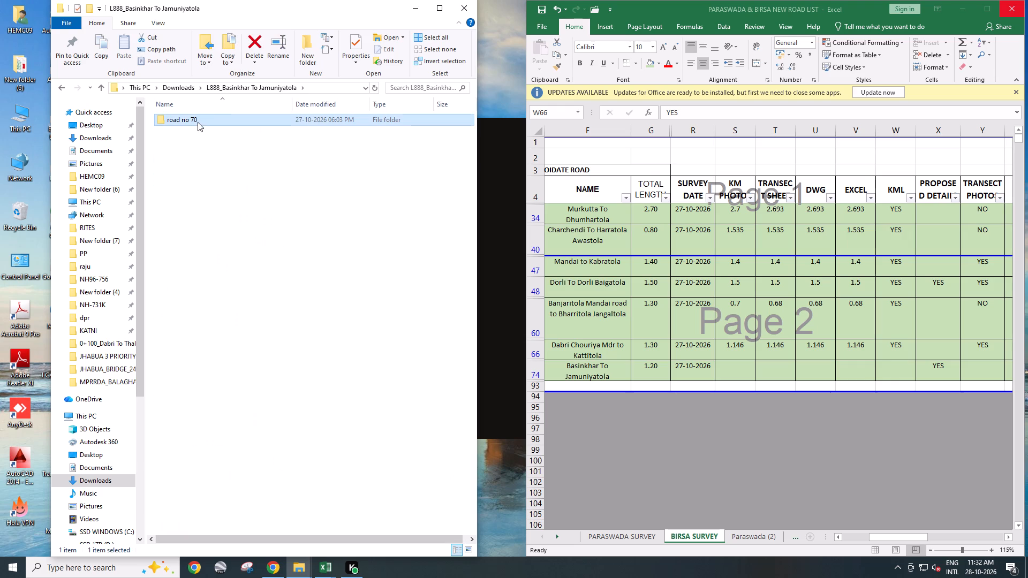
{"action": "key", "text": "F2"}
{"action": "key", "text": "ctrl+v"}
{"action": "left_click", "coordinate": [219, 174]}
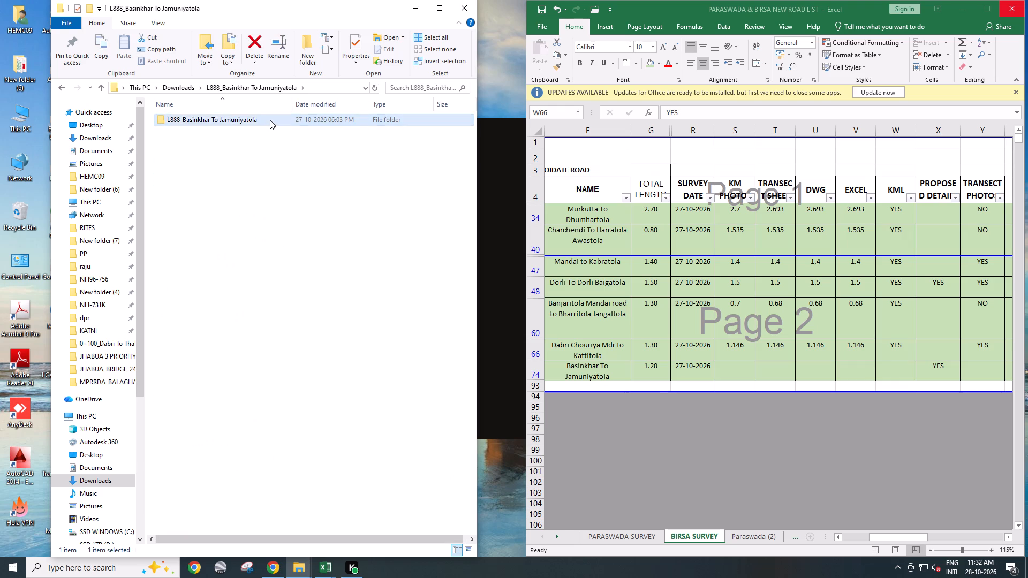
Open the inner L888 folder and rename its road no 70 subfolder as L888_Basinkhar To Jamuniyatola KM PHOTOS.
{"action": "double_click", "coordinate": [272, 121]}
{"action": "left_click", "coordinate": [211, 119]}
{"action": "key", "text": "F2"}
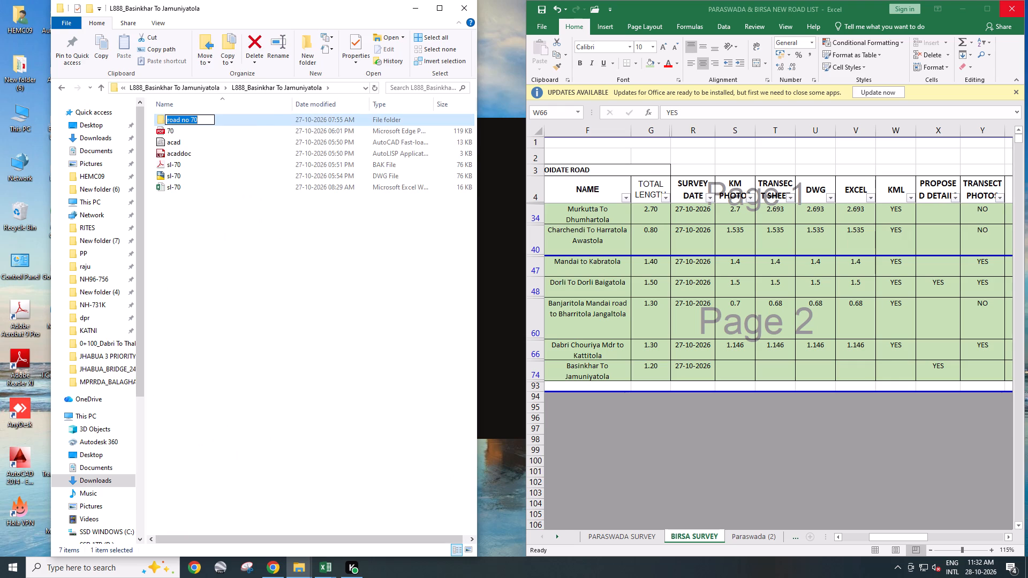
{"action": "key", "text": "ctrl+v"}
{"action": "key", "text": "space"}
{"action": "type", "text": "KM PHOTOS"}
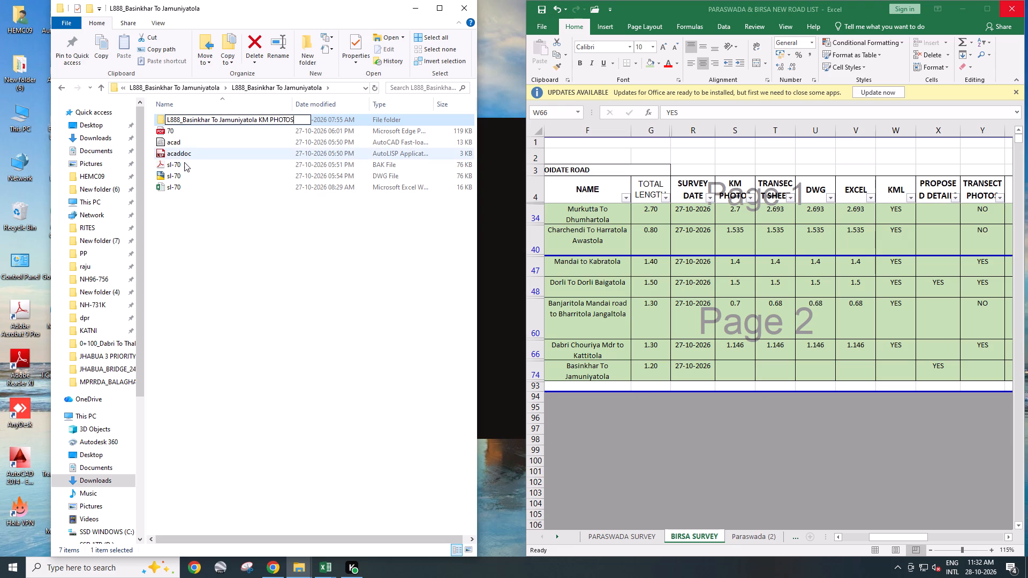
Rename the sl-70 DWG and Excel files as L888_Basinkhar To Jamuniyatola, using the copied folder name.
{"action": "left_click", "coordinate": [175, 177]}
{"action": "key", "text": "F2"}
{"action": "key", "text": "ctrl+v"}
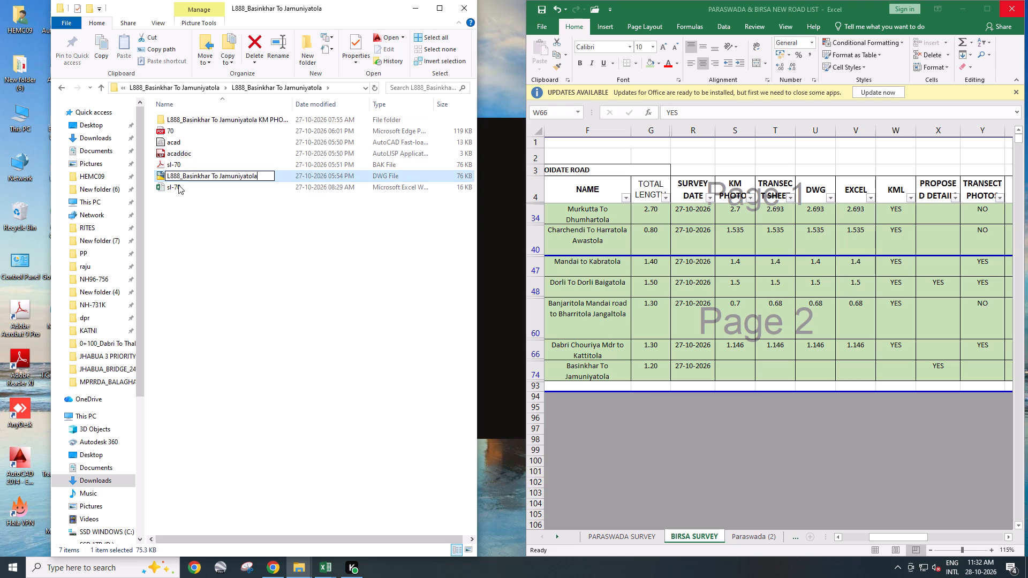
{"action": "left_click", "coordinate": [178, 188]}
{"action": "key", "text": "F2"}
{"action": "key", "text": "ctrl+v"}
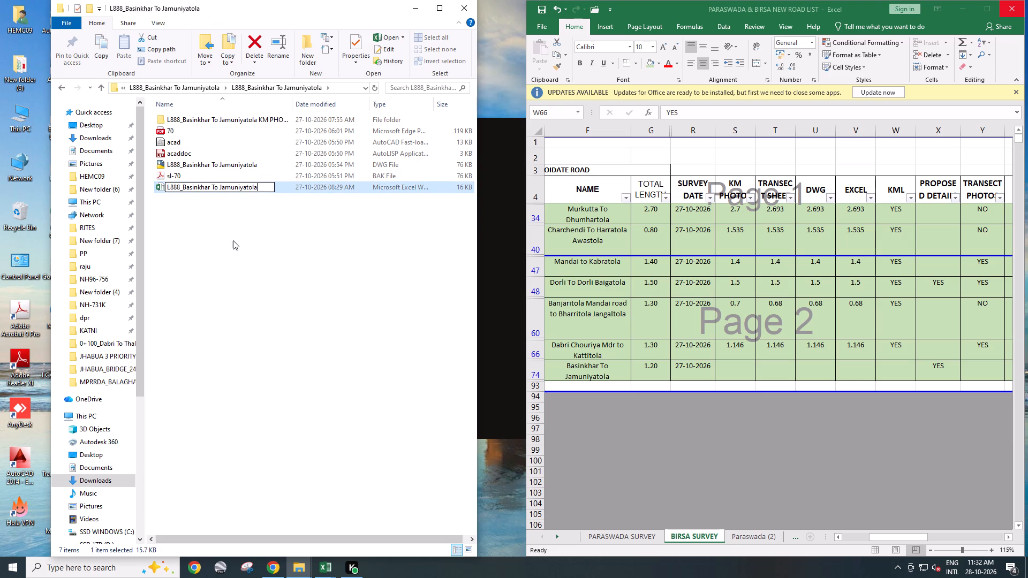
{"action": "left_click", "coordinate": [233, 240]}
Rename the PDF file 70 as L888 TRANSECT WALK.
{"action": "left_click", "coordinate": [172, 132]}
{"action": "key", "text": "F2"}
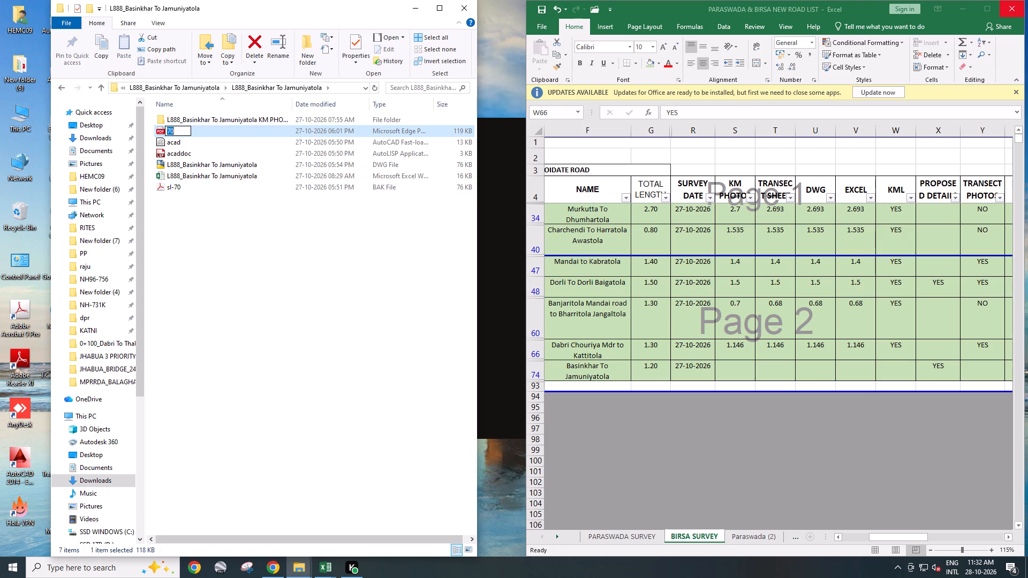
{"action": "key", "text": "l"}
{"action": "type", "text": "888"}
{"action": "key", "text": "space"}
{"action": "type", "text": "TRANSED"}
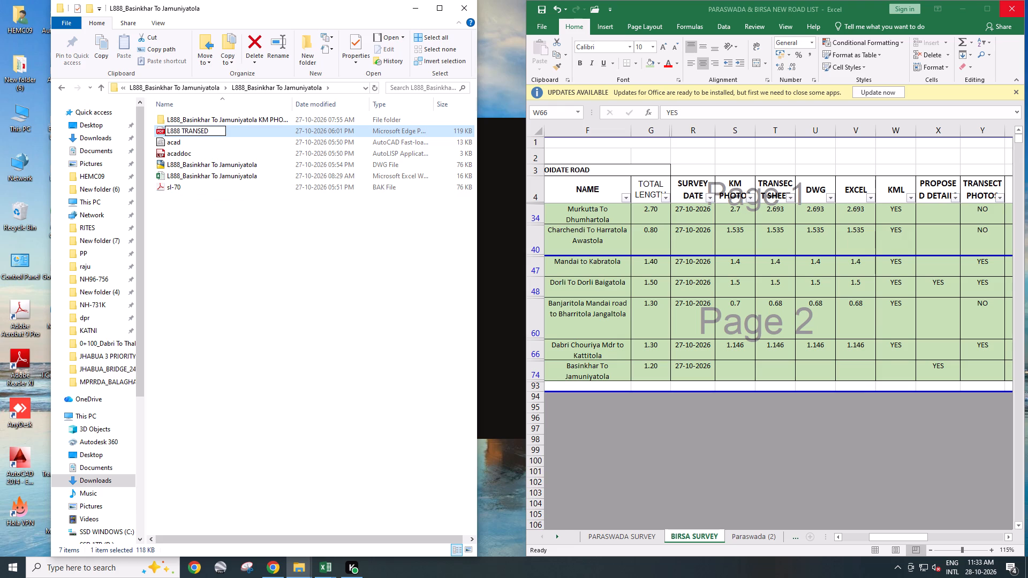
{"action": "key", "text": "BackSpace"}
{"action": "type", "text": "CT WALK"}
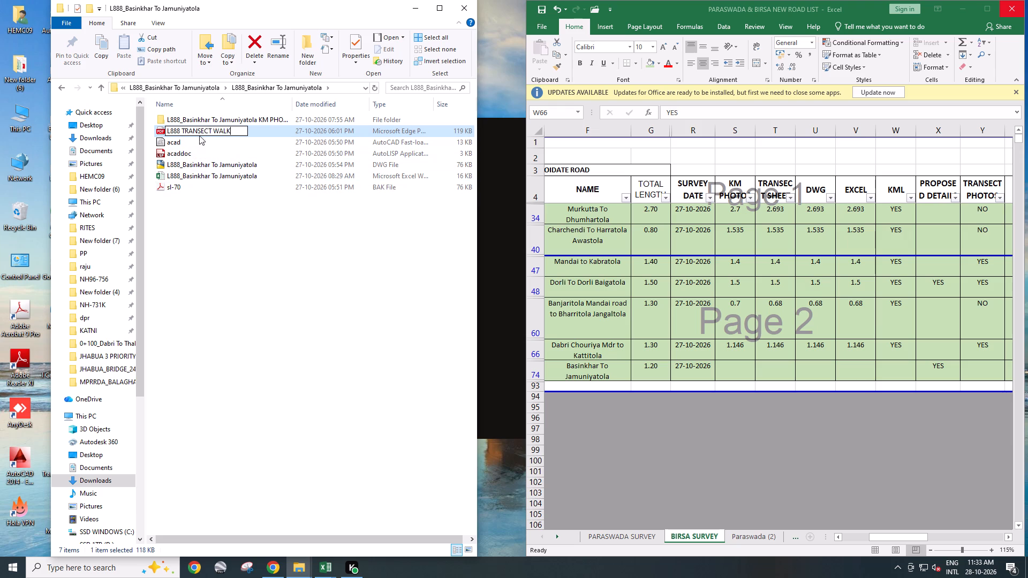
{"action": "left_click", "coordinate": [214, 224]}
Select the leftover acad, acaddoc and sl-70 BAK files together in the L888 folder.
{"action": "left_click", "coordinate": [187, 130]}
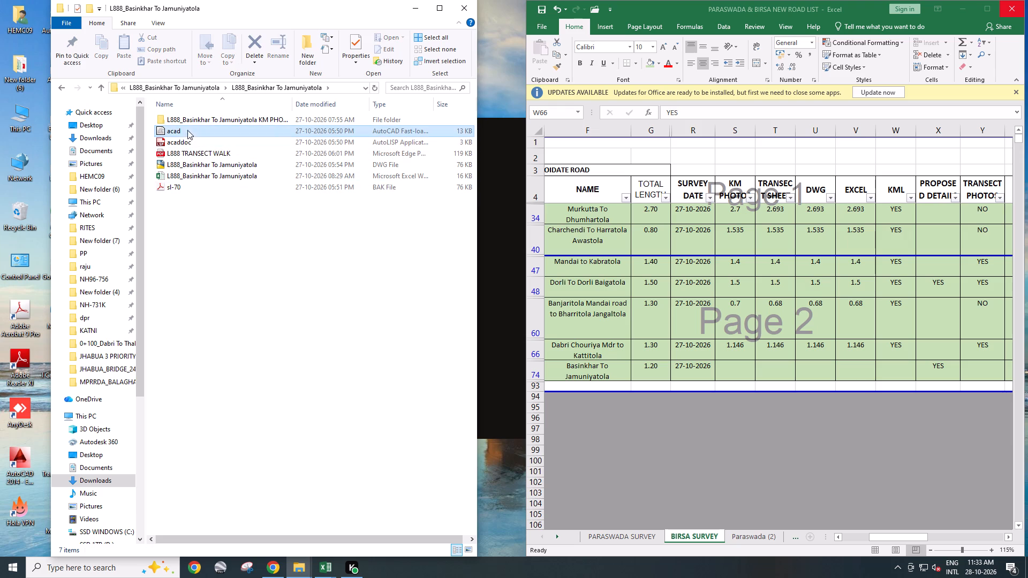
{"action": "left_click", "coordinate": [193, 143], "text": "ctrl"}
{"action": "left_click", "coordinate": [177, 192], "text": "ctrl"}
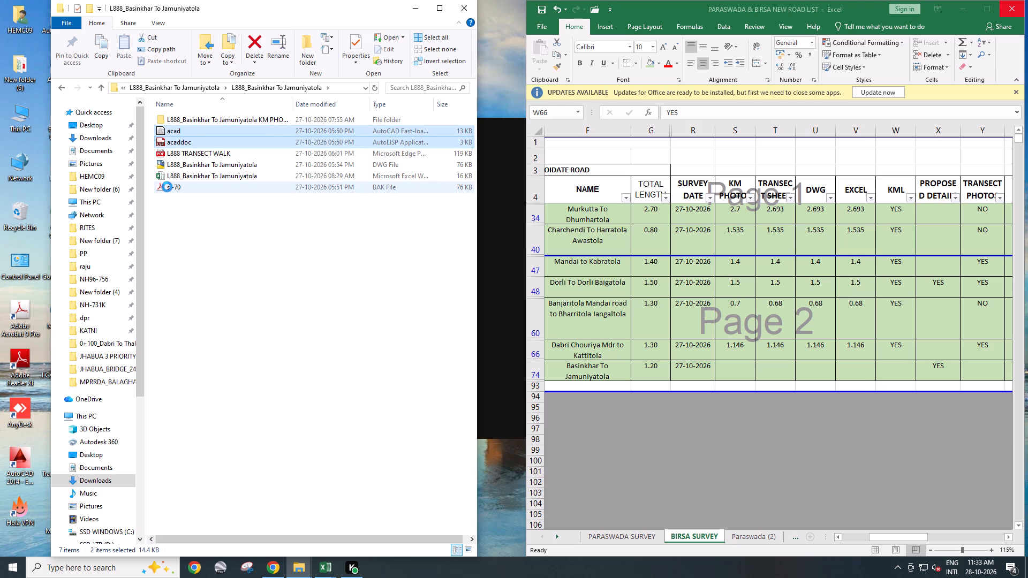
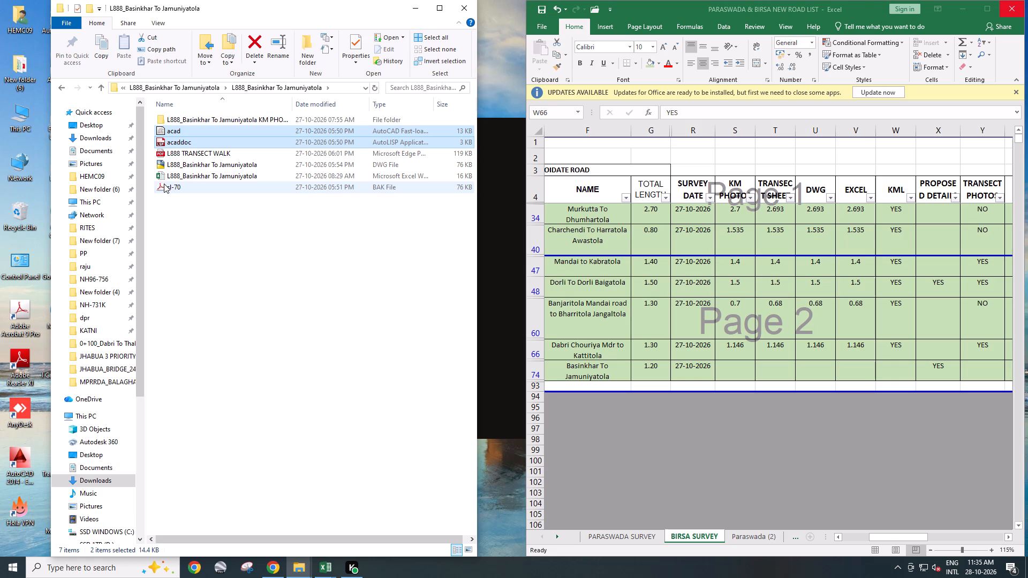
Delete the leftover acad and acaddoc files from the inner L888_Basinkhar To Jamuniyatola folder.
{"action": "left_click", "coordinate": [178, 188], "text": "ctrl"}
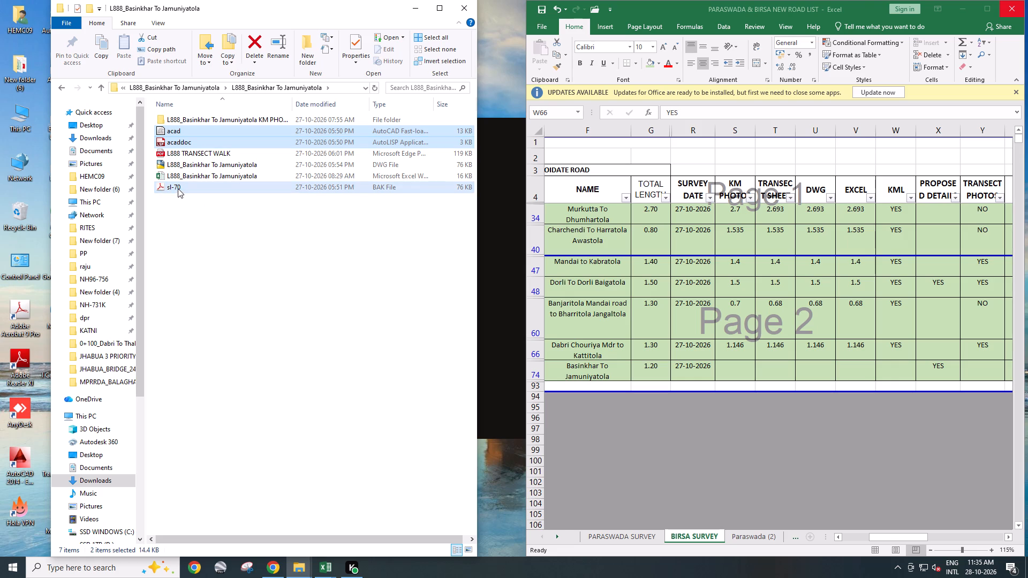
{"action": "key", "text": "Delete"}
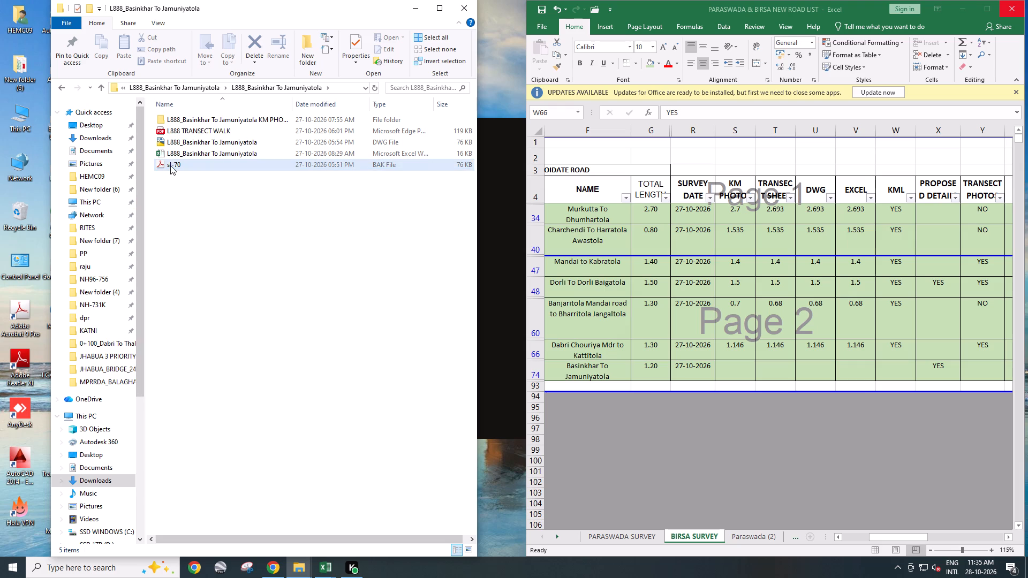
{"action": "left_click", "coordinate": [205, 212]}
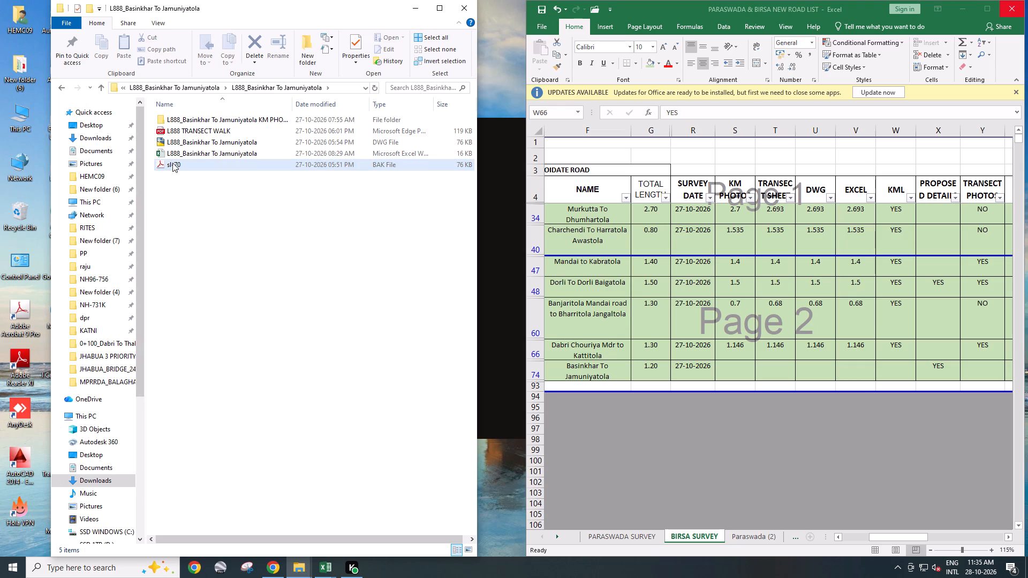
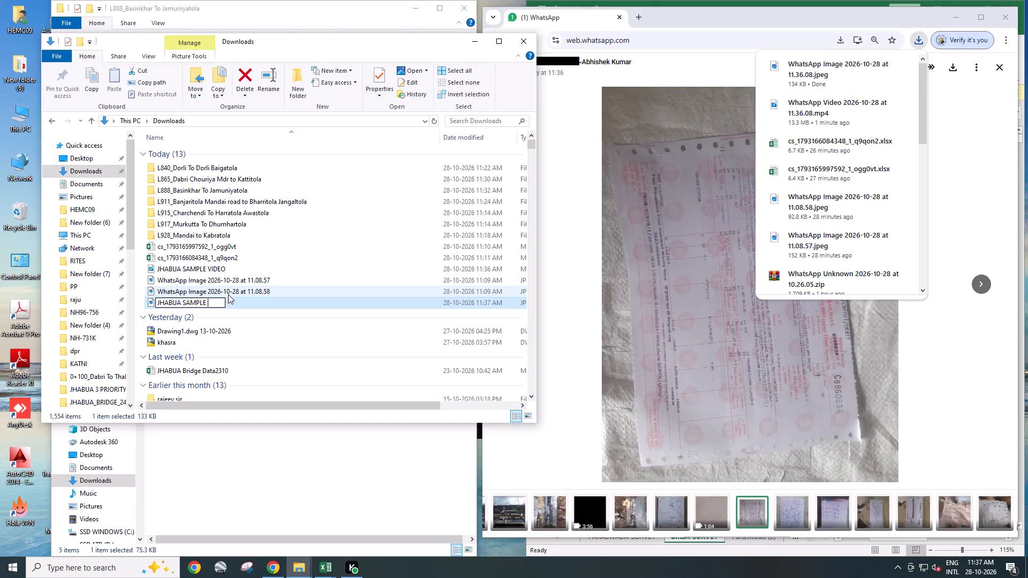
Add B to the new name of the latest downloaded WhatsApp image so that it reads JHABUA SAMPLE B.
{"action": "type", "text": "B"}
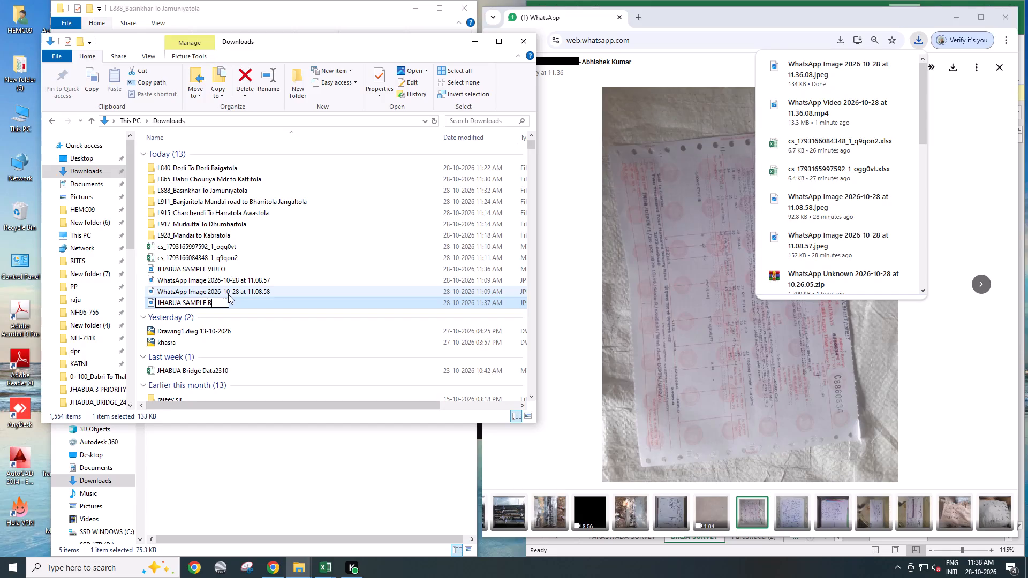
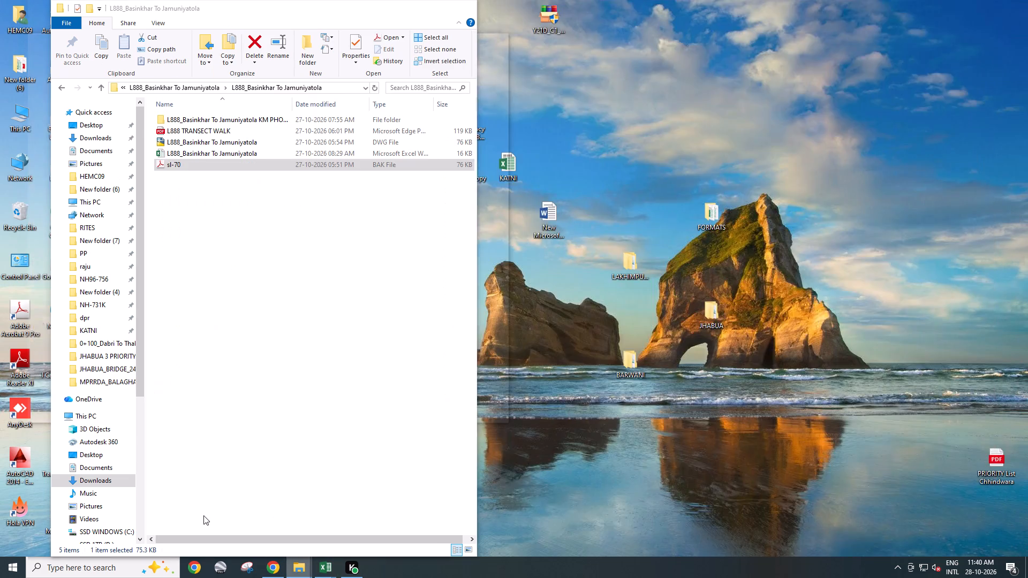
Open the L888 TRANSECT WALK PDF in the inner L888_Basinkhar To Jamuniyatola folder to check it.
{"action": "left_click", "coordinate": [210, 136]}
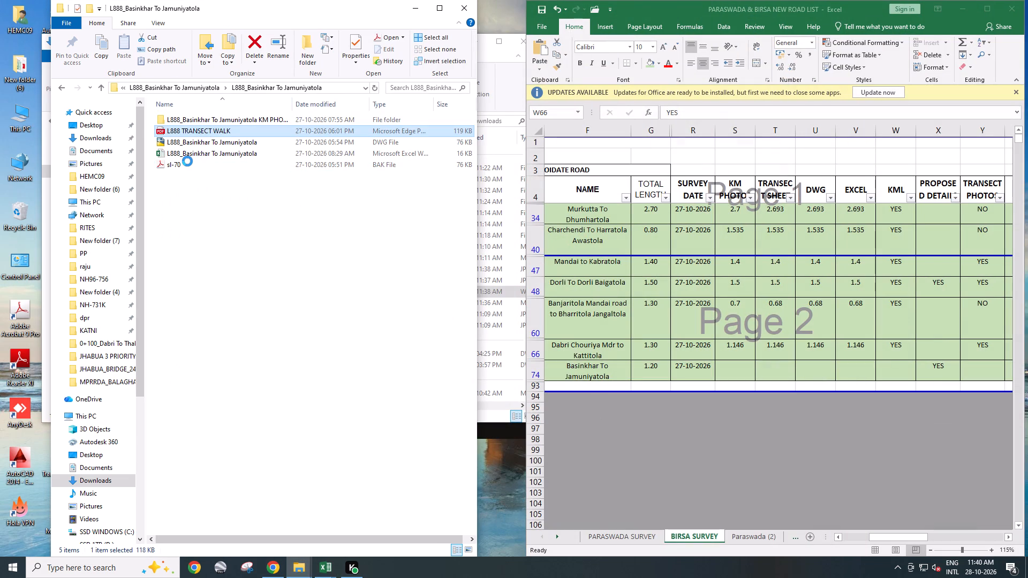
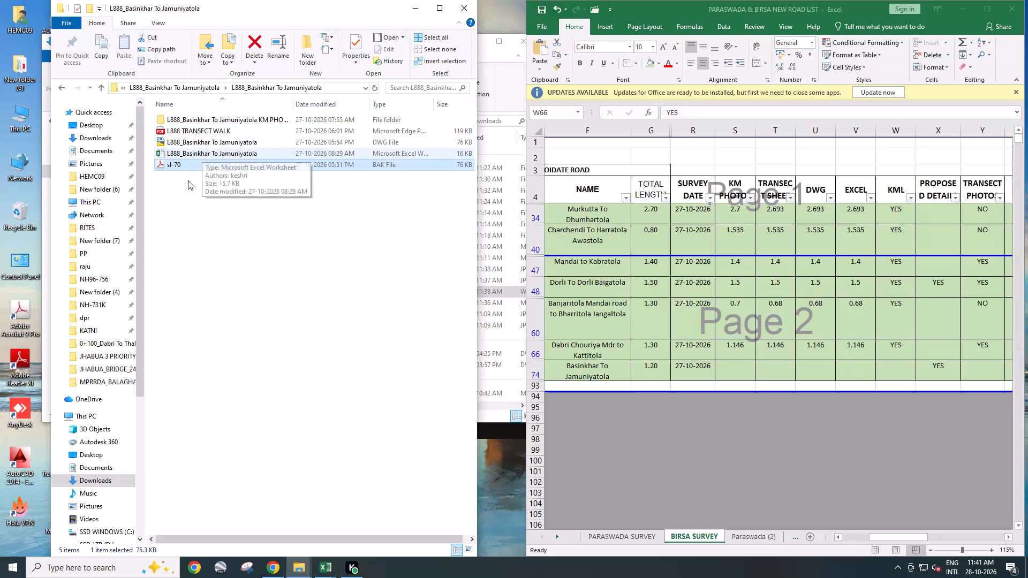
Delete the sl-70 BAK file from the inner L888_Basinkhar To Jamuniyatola folder.
{"action": "left_click", "coordinate": [192, 169]}
{"action": "key", "text": "Delete"}
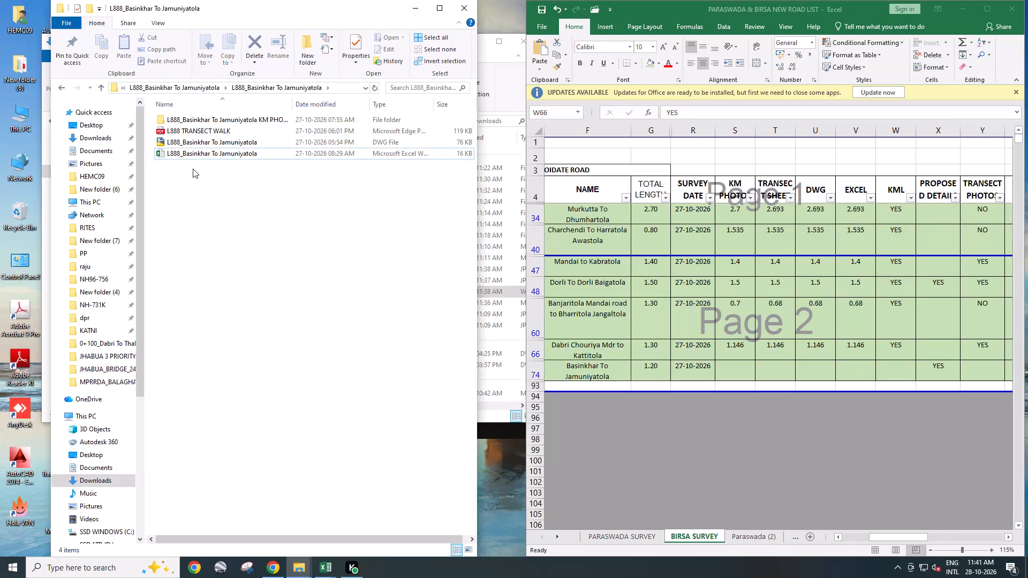
Check the L888 KM PHOTOS folder and enter 1.200 as the KM photo value for Basinkhar To Jamuniyatola.
{"action": "double_click", "coordinate": [209, 117]}
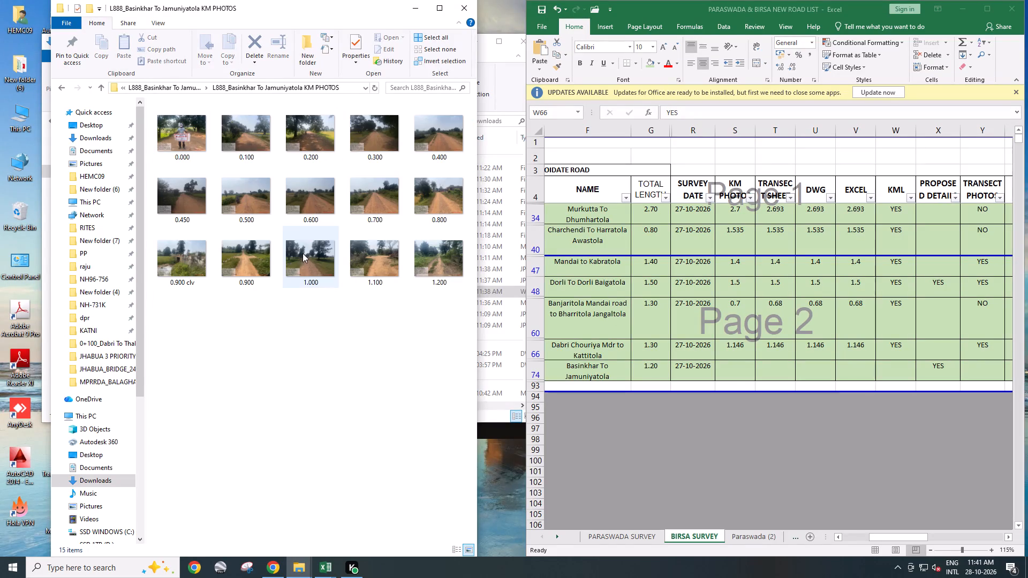
{"action": "double_click", "coordinate": [732, 374]}
{"action": "left_click", "coordinate": [732, 374]}
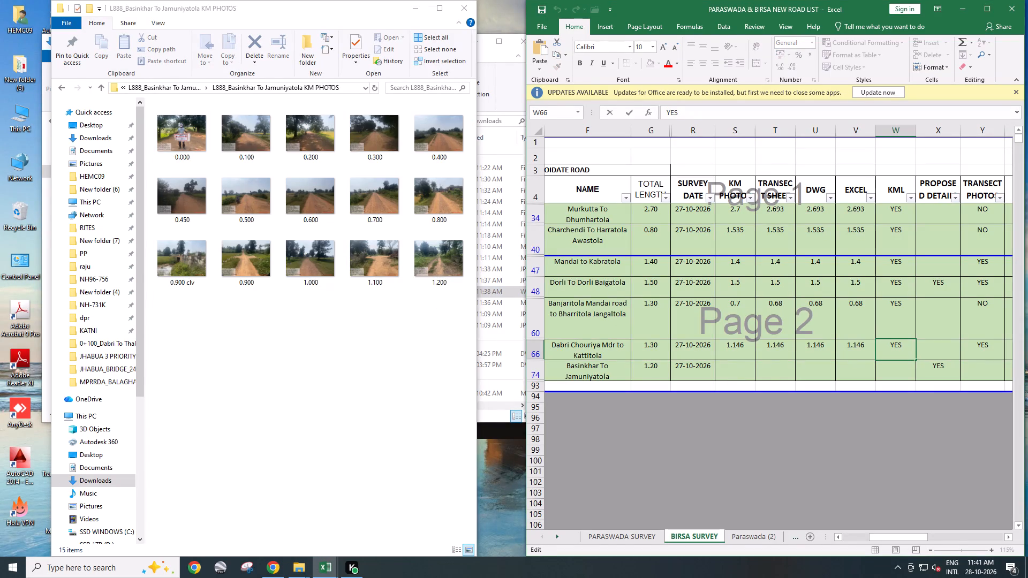
{"action": "type", "text": "1.200"}
{"action": "key", "text": "Right"}
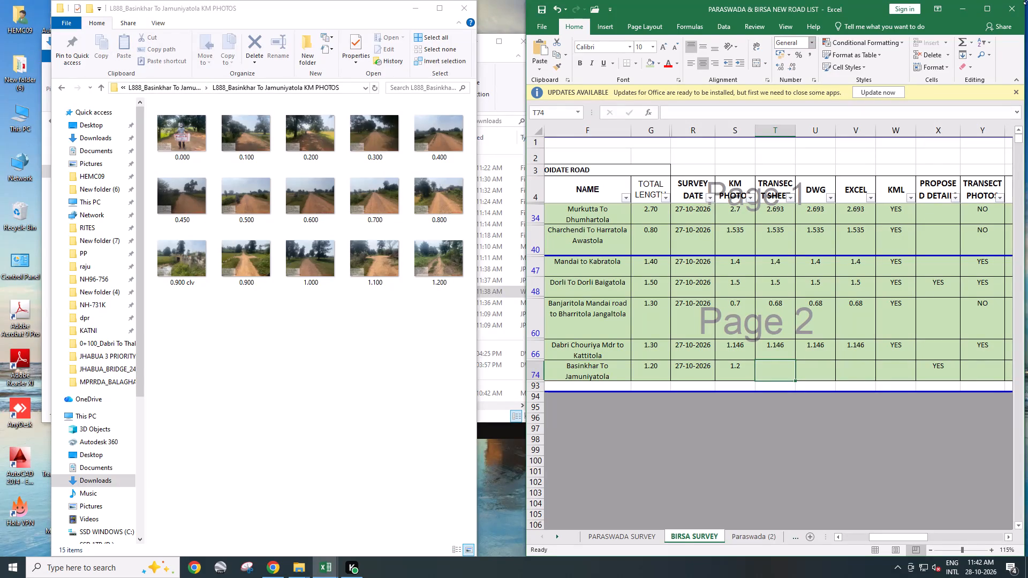
Review the L888 TRANSECT WALK PDF through to the road's end chainage, then close it.
{"action": "left_click", "coordinate": [187, 91]}
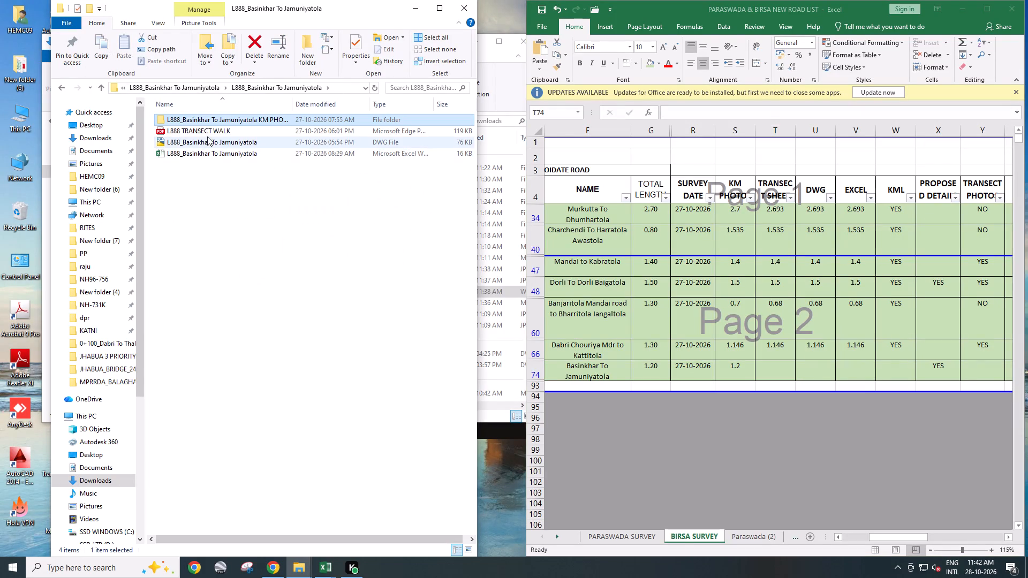
{"action": "double_click", "coordinate": [207, 134]}
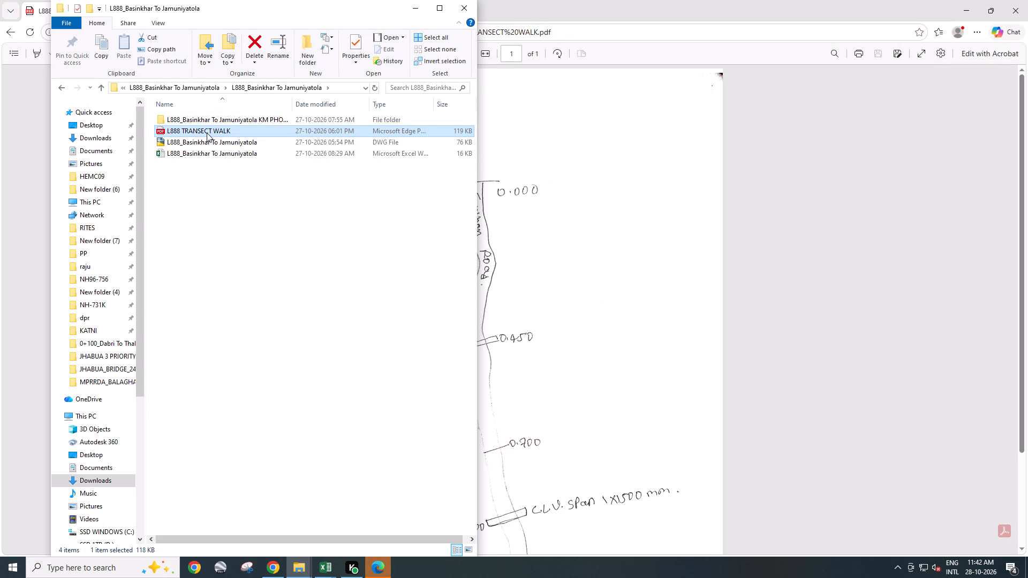
{"action": "left_click", "coordinate": [596, 187]}
{"action": "scroll", "coordinate": [595, 188], "scroll_direction": "down", "scroll_amount": 9}
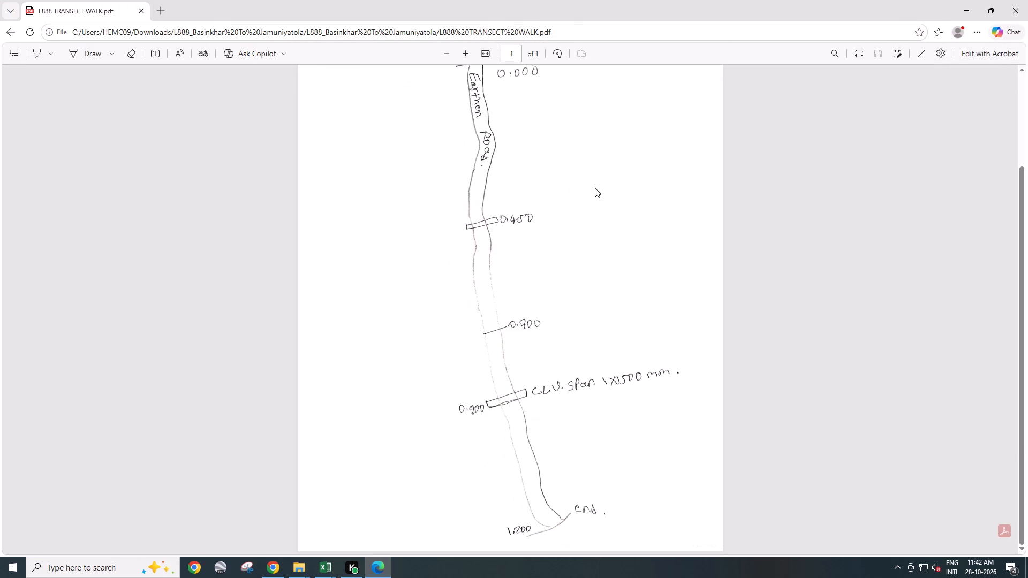
{"action": "scroll", "coordinate": [595, 188], "scroll_direction": "down", "scroll_amount": 1}
{"action": "left_click", "coordinate": [1022, 0]}
Open the L888_Basinkhar To Jamuniyatola DWG drawing to check its end chainage, then close it.
{"action": "double_click", "coordinate": [231, 143]}
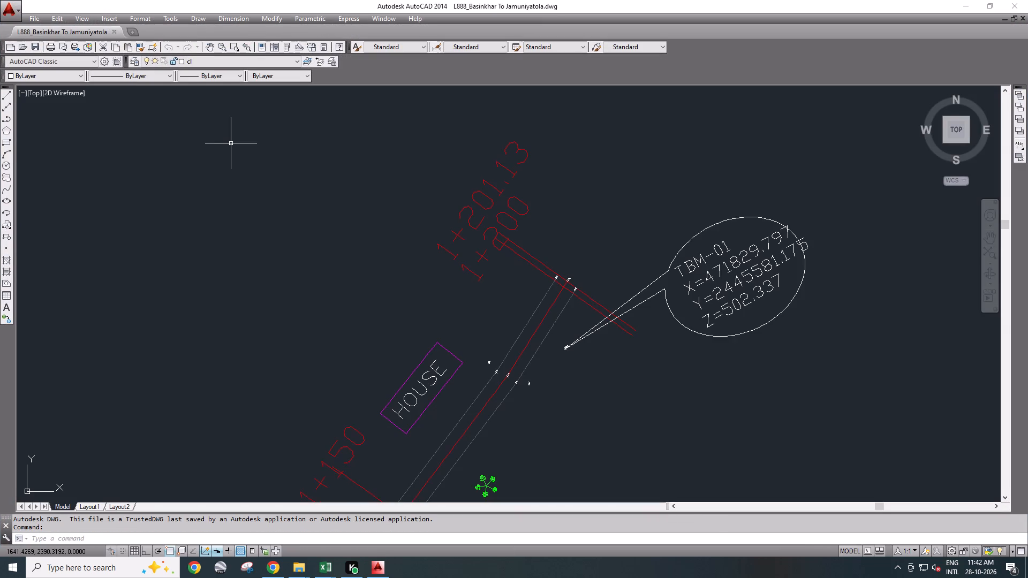
{"action": "left_click", "coordinate": [1021, 0]}
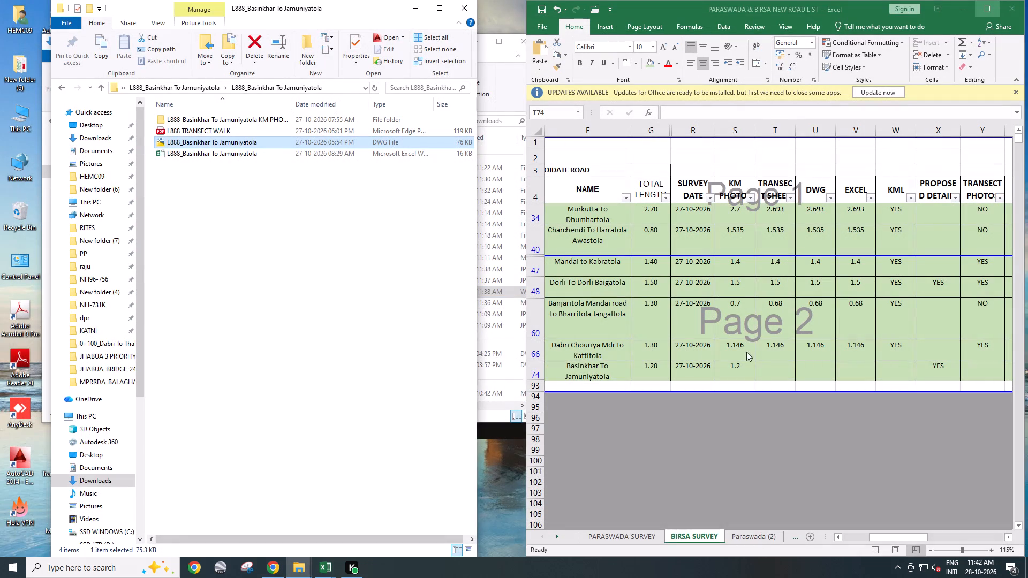
Copy the 1.2 KM photo value into the Transect Sheet, DWG and Excel cells of the Basinkhar To Jamuniyatola row.
{"action": "left_click", "coordinate": [754, 347]}
{"action": "left_click", "coordinate": [749, 370]}
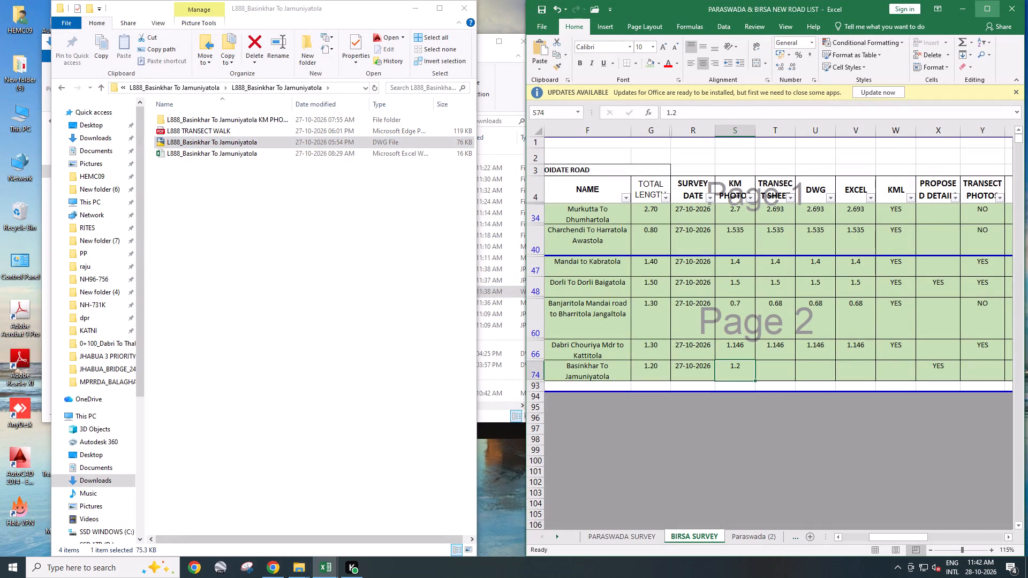
{"action": "key", "text": "ctrl+c"}
{"action": "left_click_drag", "start_coordinate": [780, 371], "coordinate": [821, 372]}
{"action": "left_click_drag", "start_coordinate": [821, 372], "coordinate": [830, 372]}
{"action": "left_click_drag", "start_coordinate": [783, 371], "coordinate": [844, 372]}
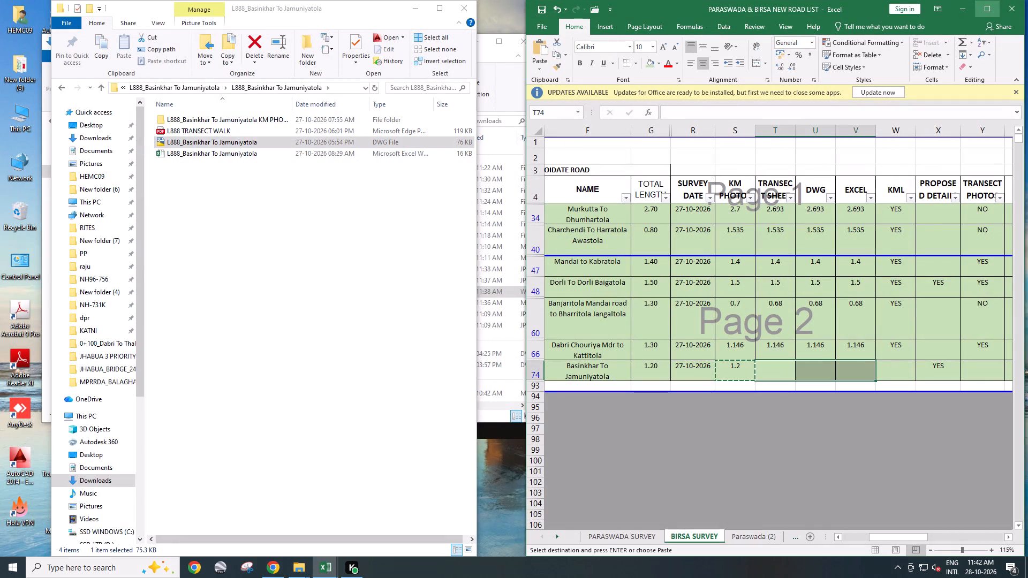
{"action": "key", "text": "ctrl+v"}
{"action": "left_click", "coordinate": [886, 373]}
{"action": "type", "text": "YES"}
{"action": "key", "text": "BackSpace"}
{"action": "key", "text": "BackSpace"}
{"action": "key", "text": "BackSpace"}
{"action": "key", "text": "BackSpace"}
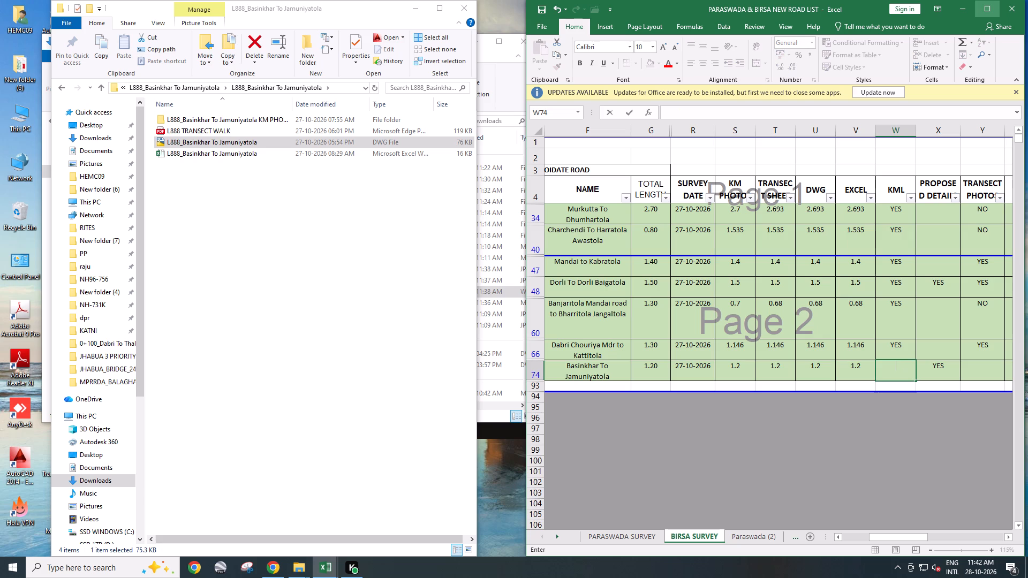
Recheck the L888 KM PHOTOS folder, mark Transect Photos as YES for Basinkhar To Jamuniyatola, and save the workbook.
{"action": "double_click", "coordinate": [266, 118]}
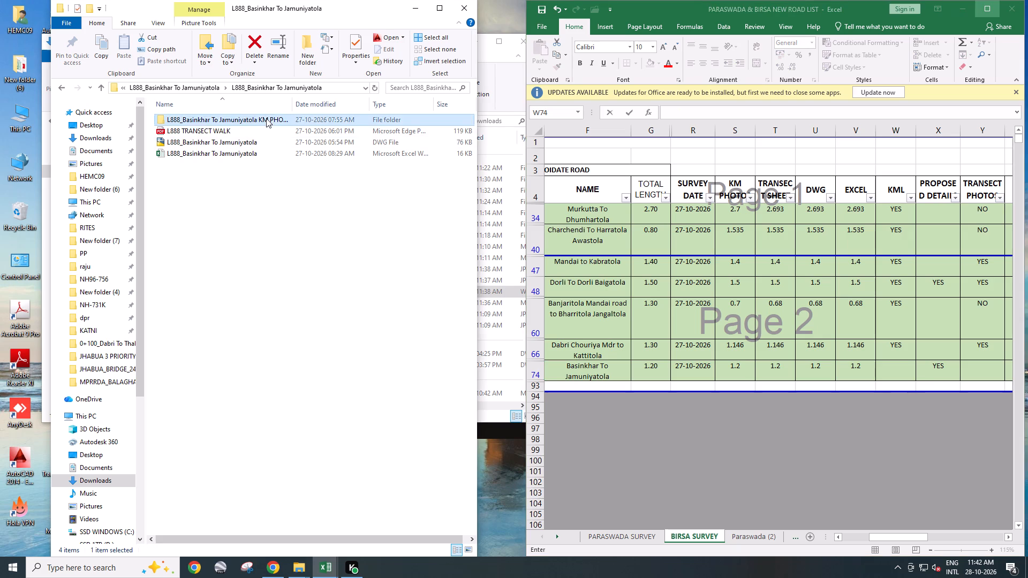
{"action": "left_click", "coordinate": [991, 363]}
{"action": "left_click", "coordinate": [990, 348]}
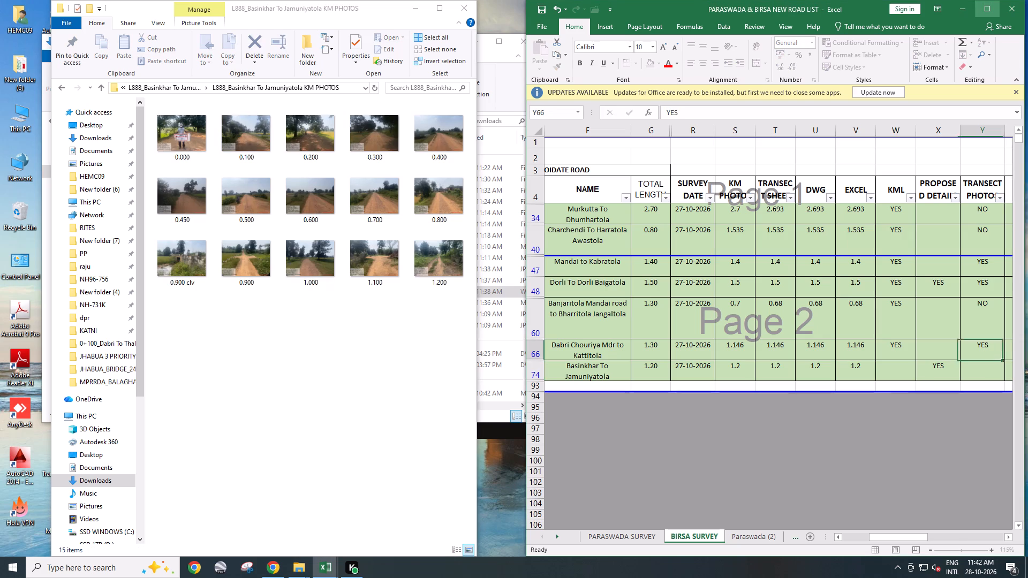
{"action": "key", "text": "ctrl+c"}
{"action": "left_click", "coordinate": [984, 367]}
{"action": "key", "text": "ctrl+v"}
{"action": "key", "text": "ctrl+s"}
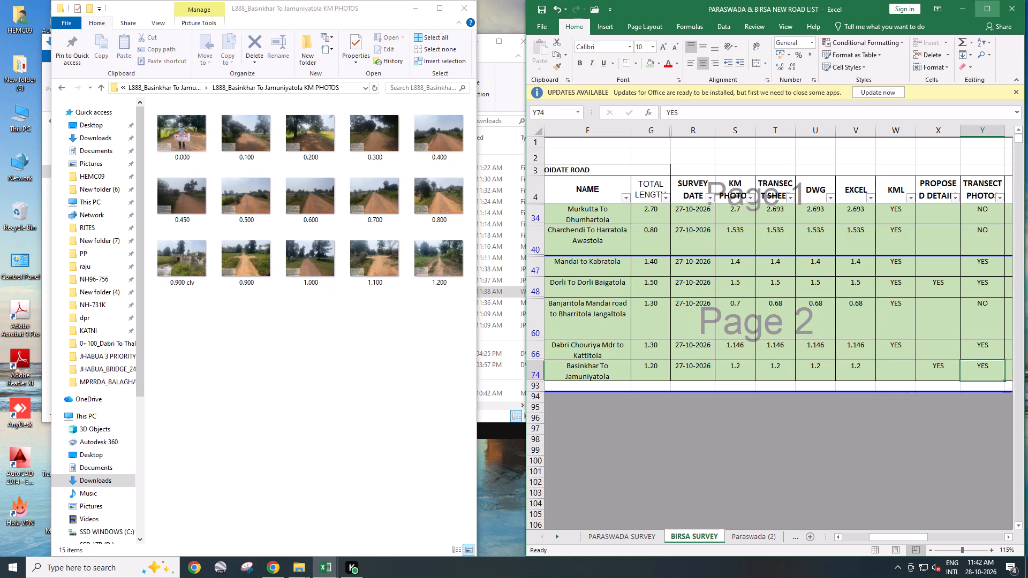
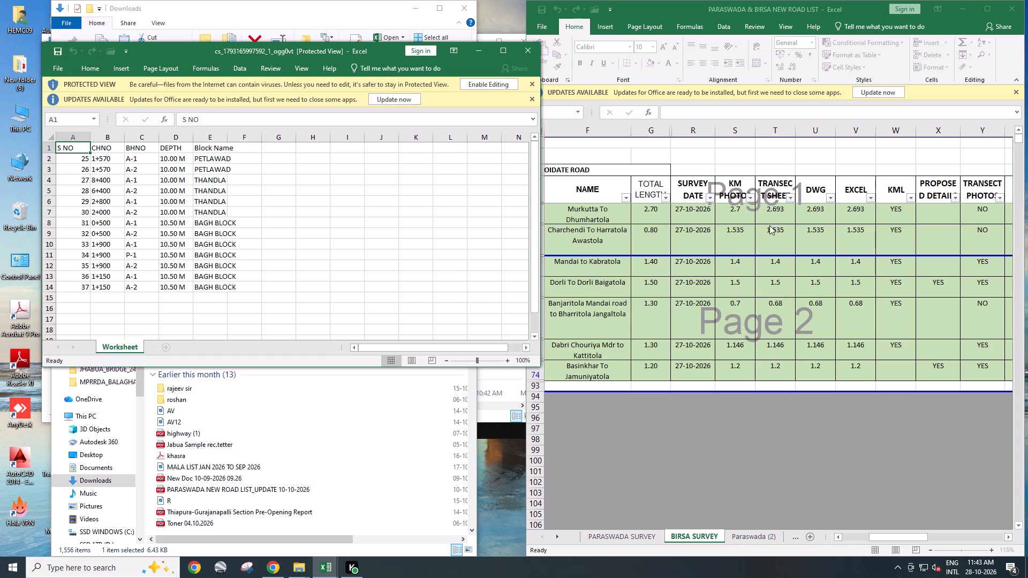
{"action": "scroll", "coordinate": [161, 199], "scroll_direction": "up", "scroll_amount": 3}
{"action": "left_click_drag", "start_coordinate": [80, 156], "coordinate": [224, 287]}
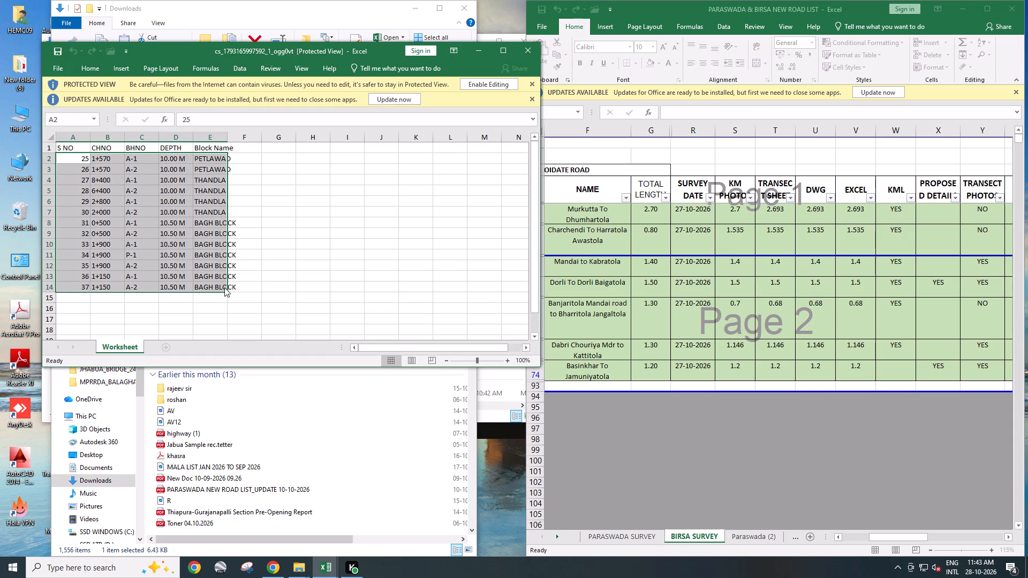
{"action": "key", "text": "ctrl+c"}
{"action": "left_click", "coordinate": [477, 51]}
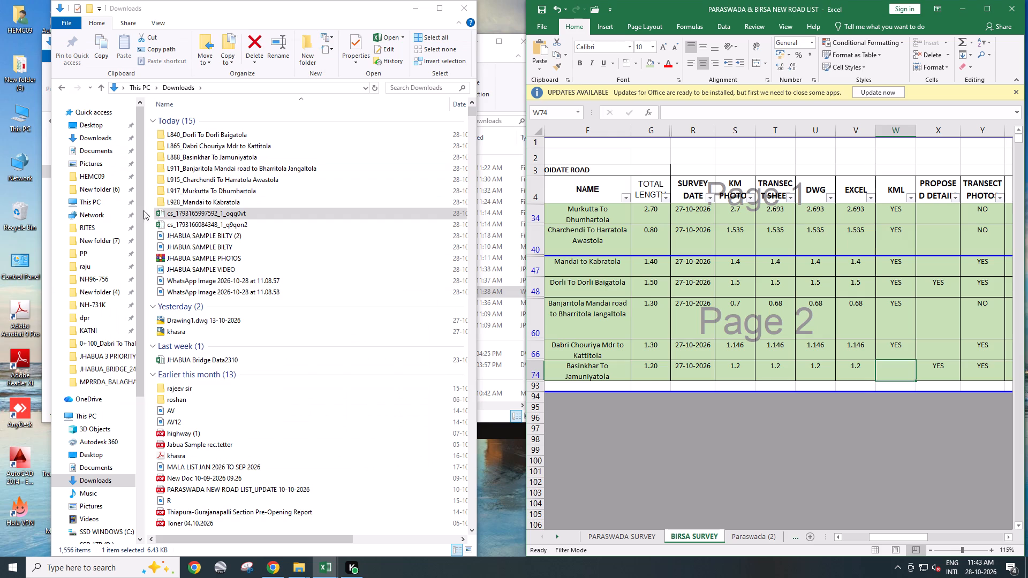
{"action": "double_click", "coordinate": [197, 227]}
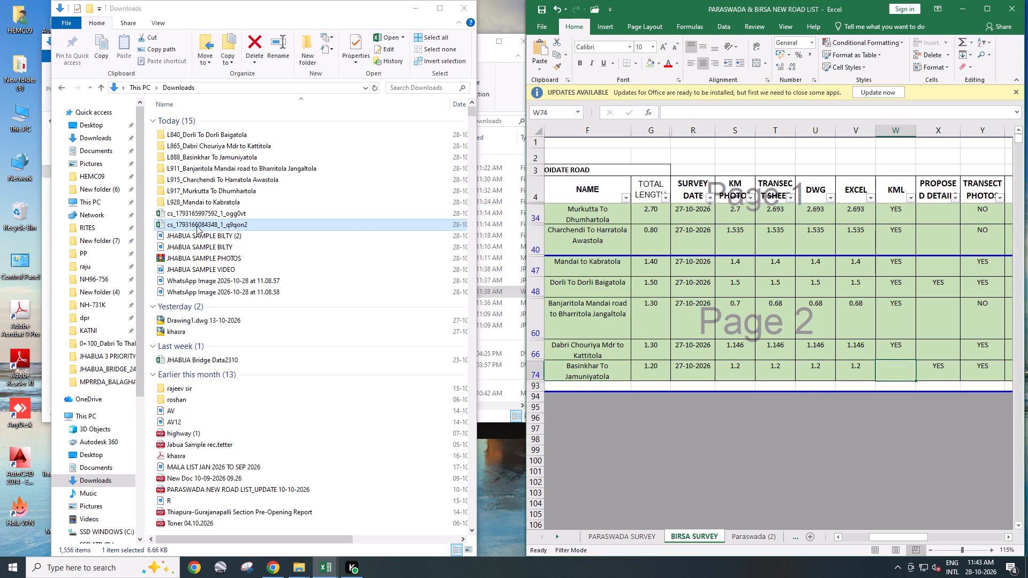
{"action": "left_click", "coordinate": [329, 567]}
{"action": "left_click", "coordinate": [541, 76]}
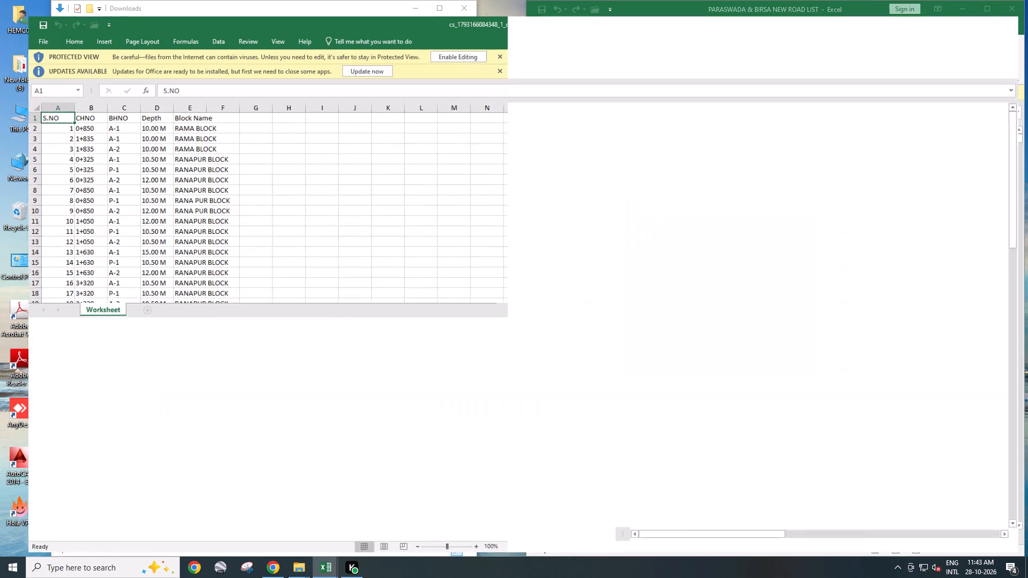
{"action": "left_click", "coordinate": [447, 43]}
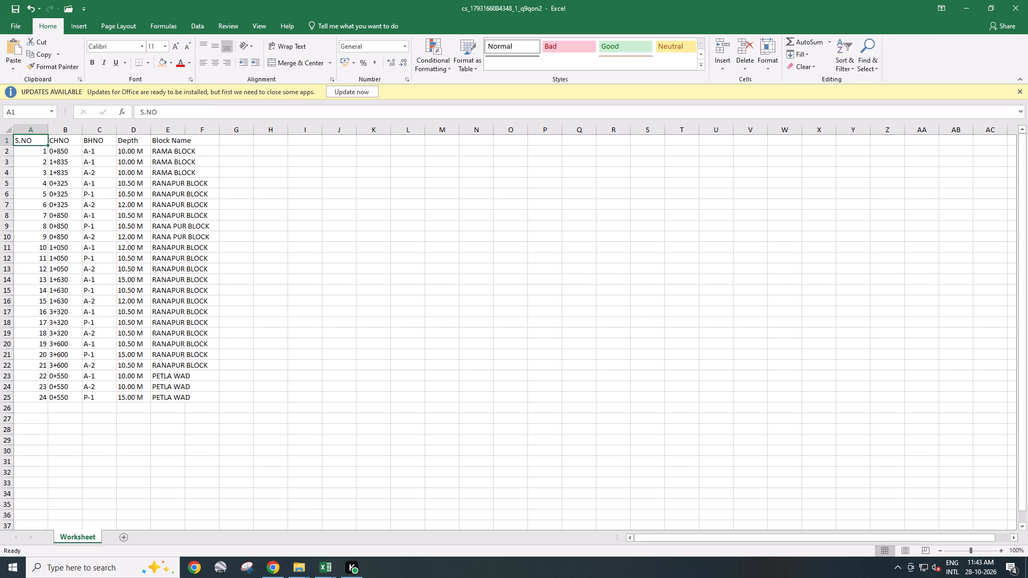
{"action": "left_click", "coordinate": [35, 405]}
{"action": "key", "text": "ctrl+v"}
{"action": "left_click", "coordinate": [230, 428]}
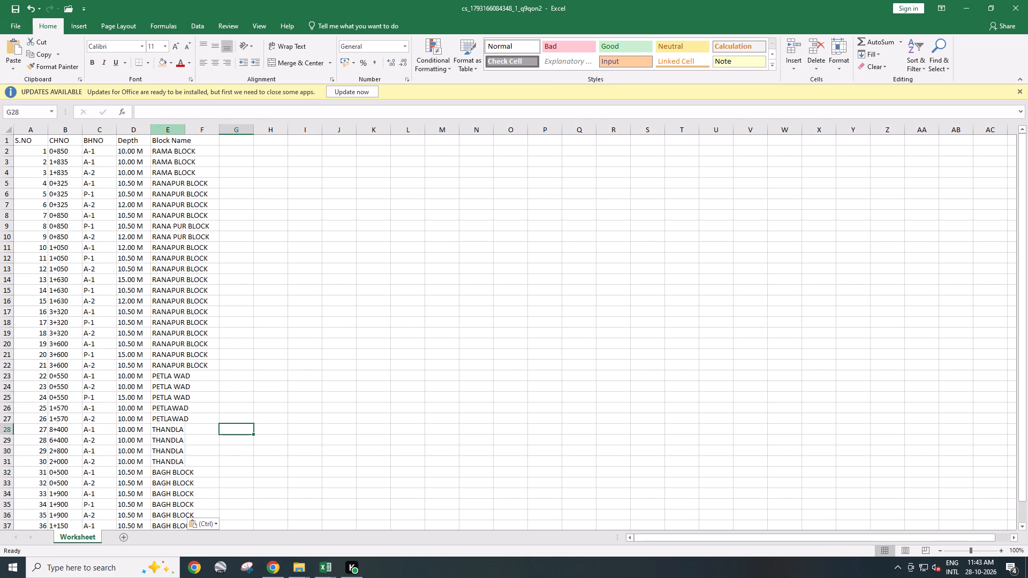
Autofit the widths of the Block Name, Depth, BHNO, CHNO and S.NO columns to their contents.
{"action": "double_click", "coordinate": [182, 127]}
{"action": "double_click", "coordinate": [148, 131]}
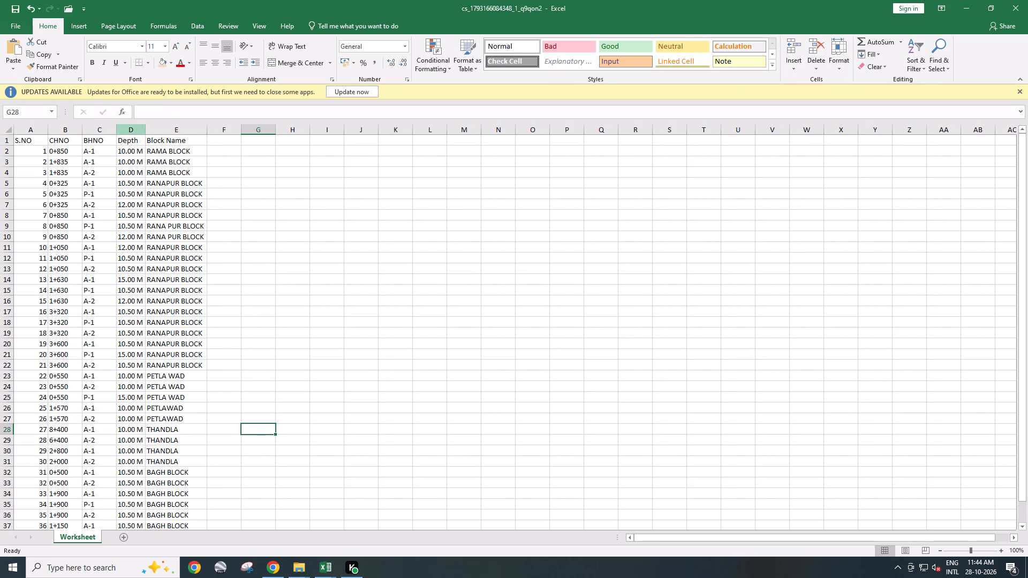
{"action": "double_click", "coordinate": [115, 126]}
{"action": "double_click", "coordinate": [80, 125]}
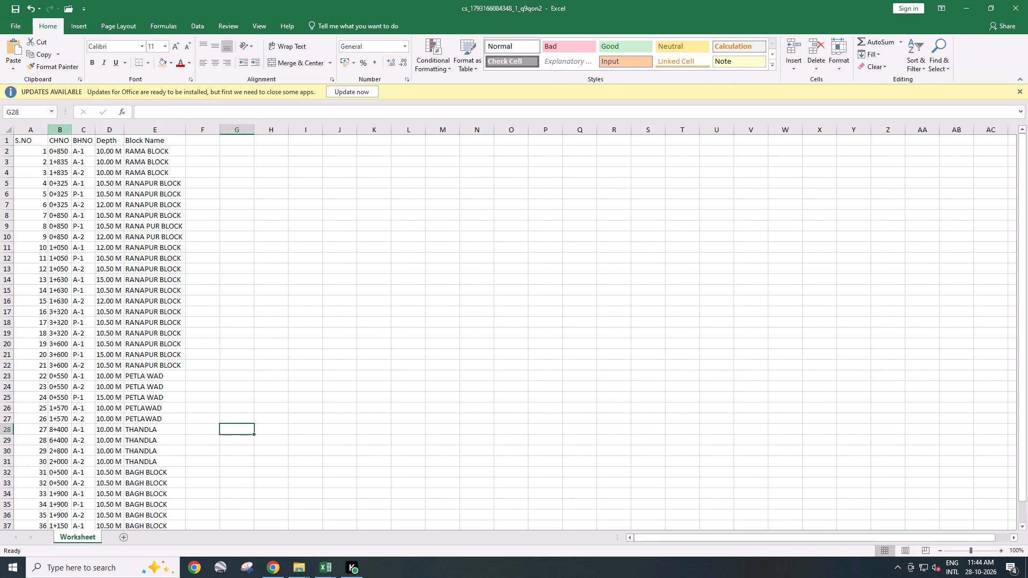
{"action": "double_click", "coordinate": [47, 129]}
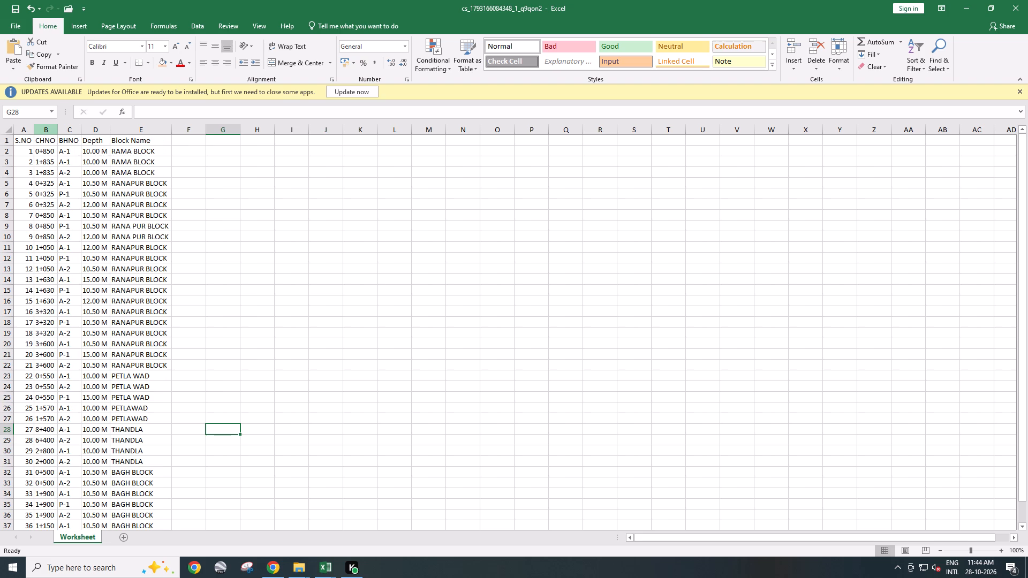
Format the header cells S.NO to Block Name as bold and centred, with all borders.
{"action": "scroll", "coordinate": [12, 209], "scroll_direction": "up", "scroll_amount": 1, "text": "ctrl"}
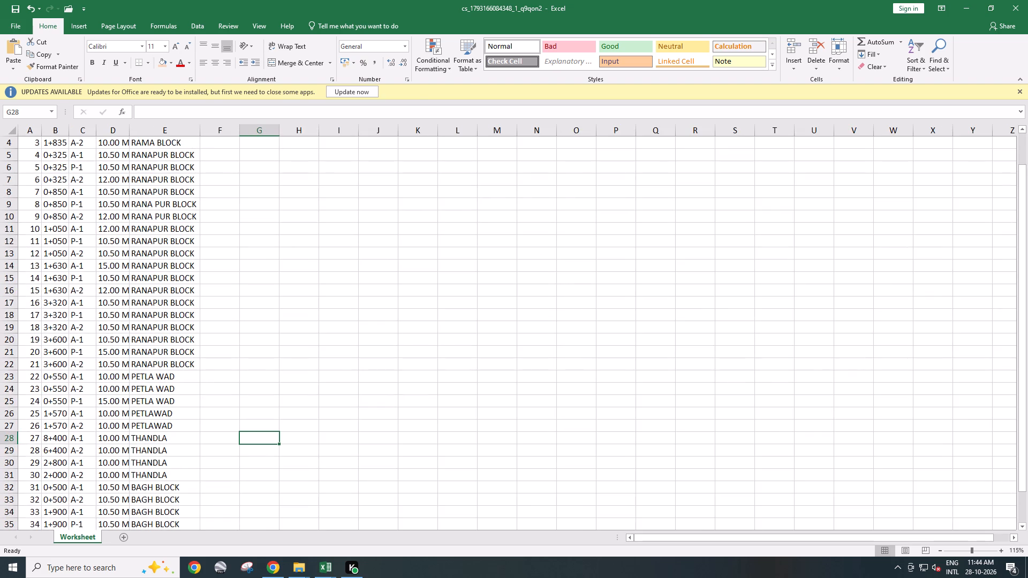
{"action": "scroll", "coordinate": [96, 258], "scroll_direction": "up", "scroll_amount": 7}
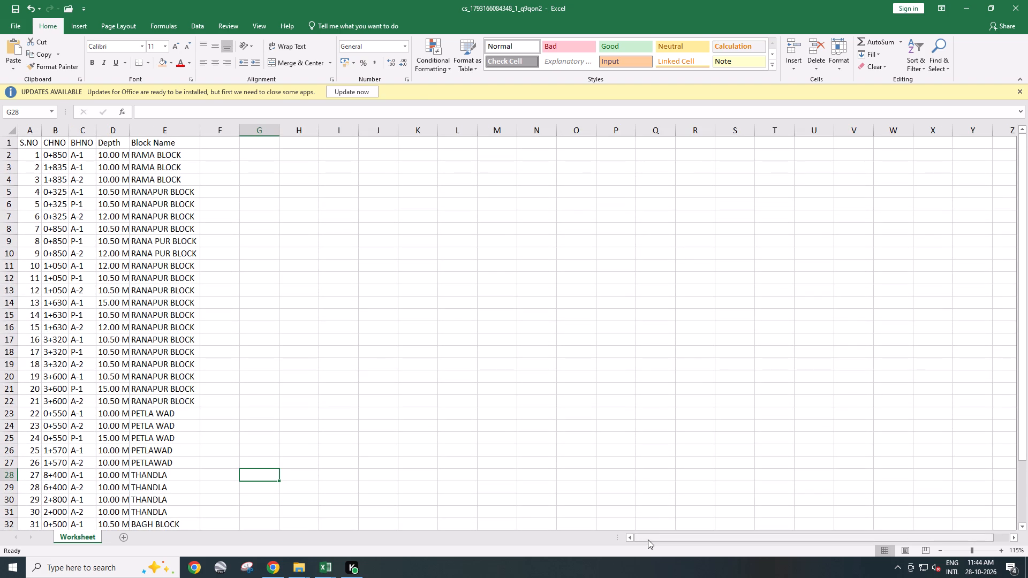
{"action": "left_click_drag", "start_coordinate": [648, 539], "coordinate": [319, 472]}
{"action": "scroll", "coordinate": [136, 306], "scroll_direction": "up", "scroll_amount": 3}
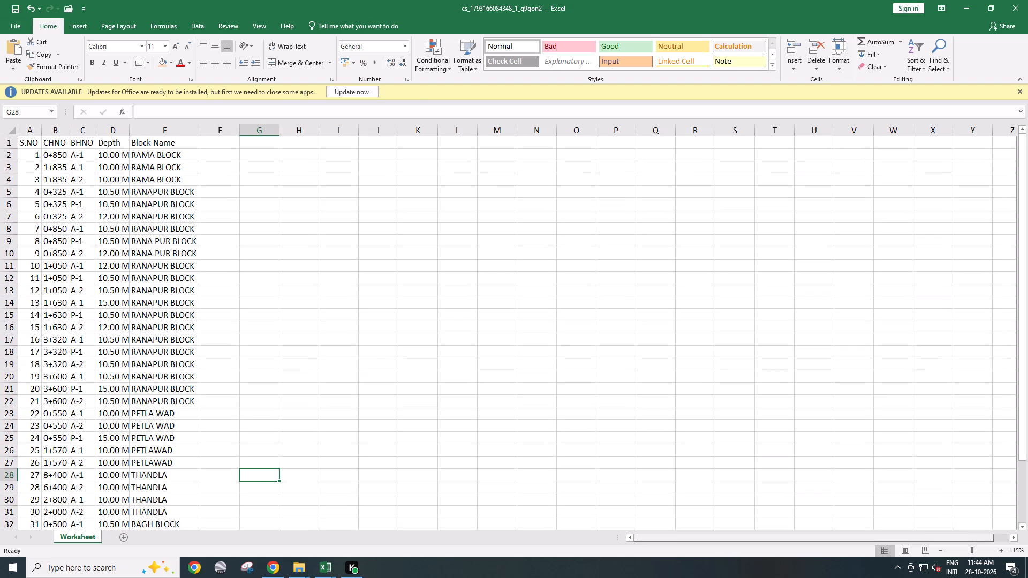
{"action": "left_click_drag", "start_coordinate": [28, 140], "coordinate": [167, 141]}
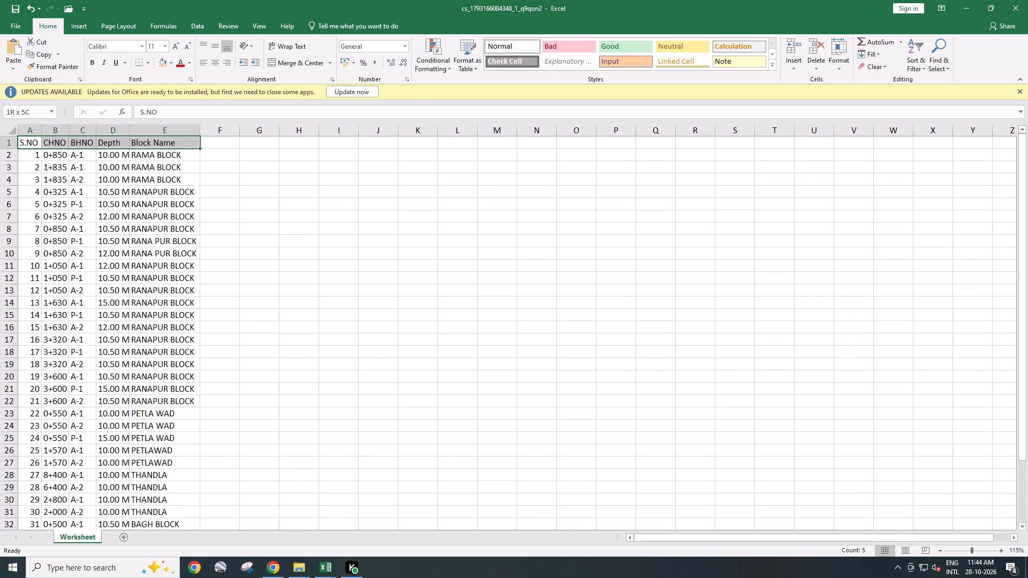
{"action": "key", "text": "ctrl+b"}
{"action": "type", "text": "HBA"}
{"action": "left_click", "coordinate": [112, 261]}
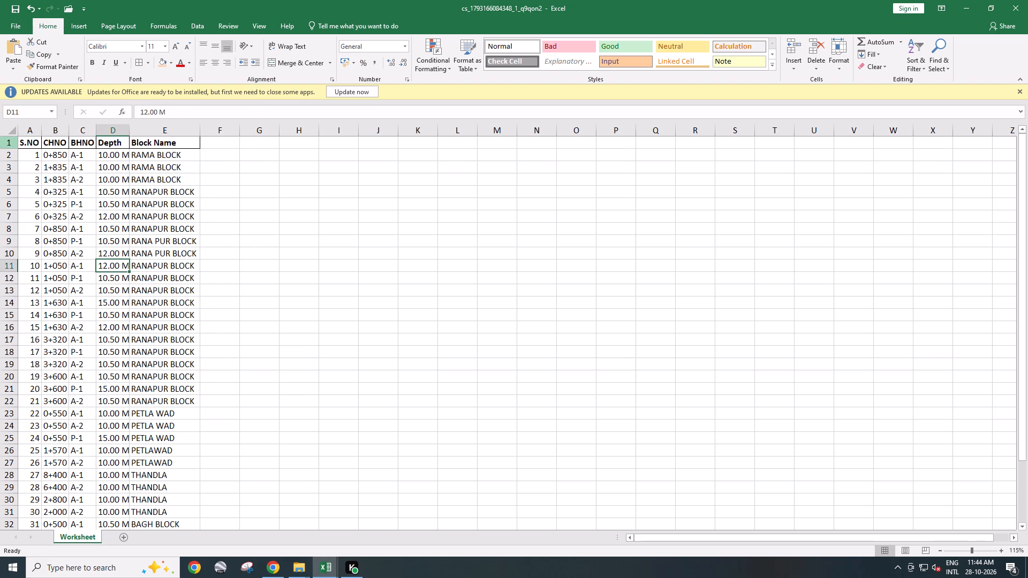
{"action": "left_click_drag", "start_coordinate": [27, 143], "coordinate": [172, 141]}
{"action": "left_click", "coordinate": [214, 62]}
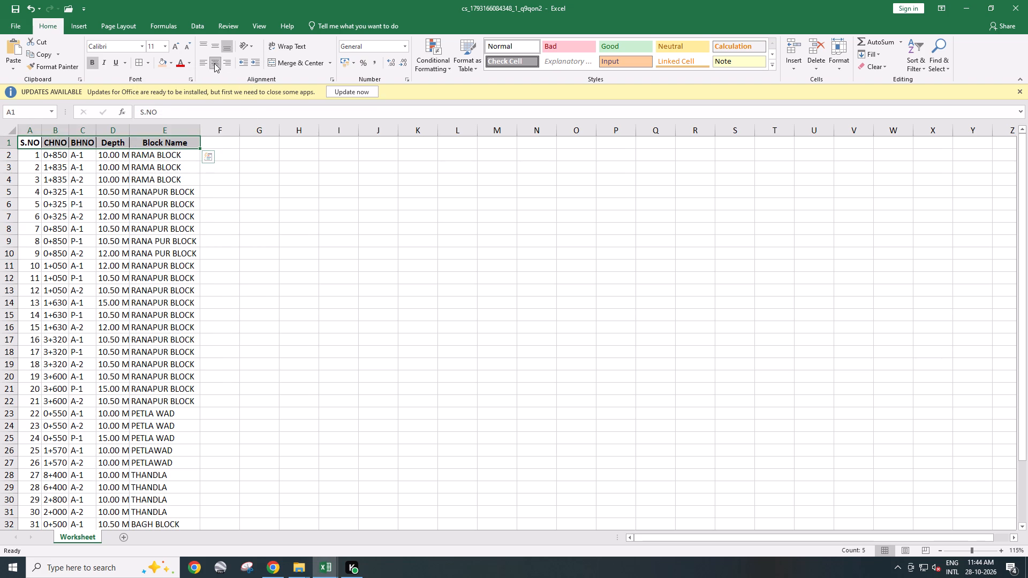
{"action": "left_click", "coordinate": [153, 232]}
Insert a blank row above the headers and merge and centre its cells A1 to E1.
{"action": "left_click", "coordinate": [0, 142]}
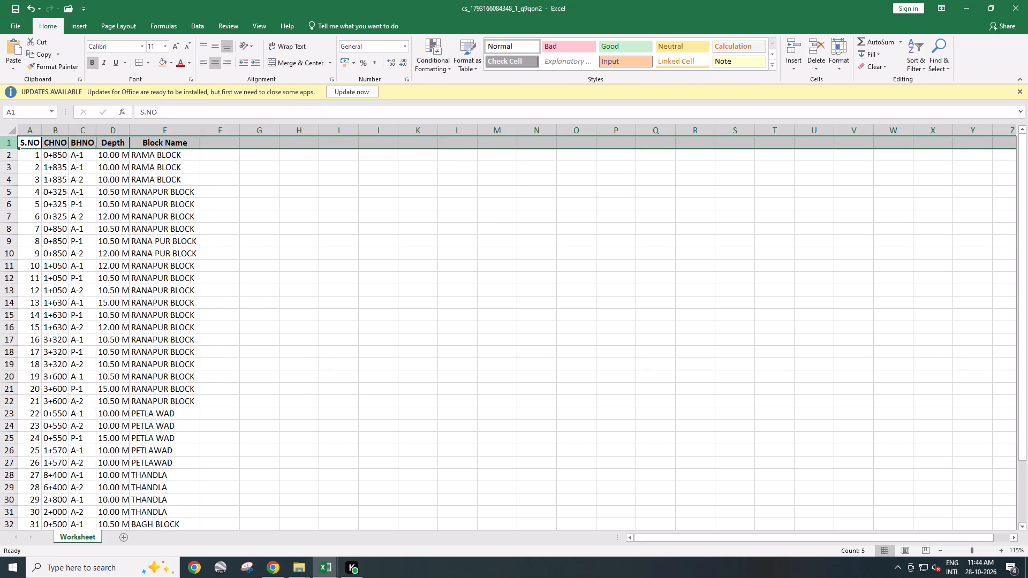
{"action": "key", "text": "ctrl+shift+equal"}
{"action": "left_click", "coordinate": [63, 195]}
{"action": "left_click_drag", "start_coordinate": [36, 143], "coordinate": [198, 144]}
{"action": "left_click", "coordinate": [288, 57]}
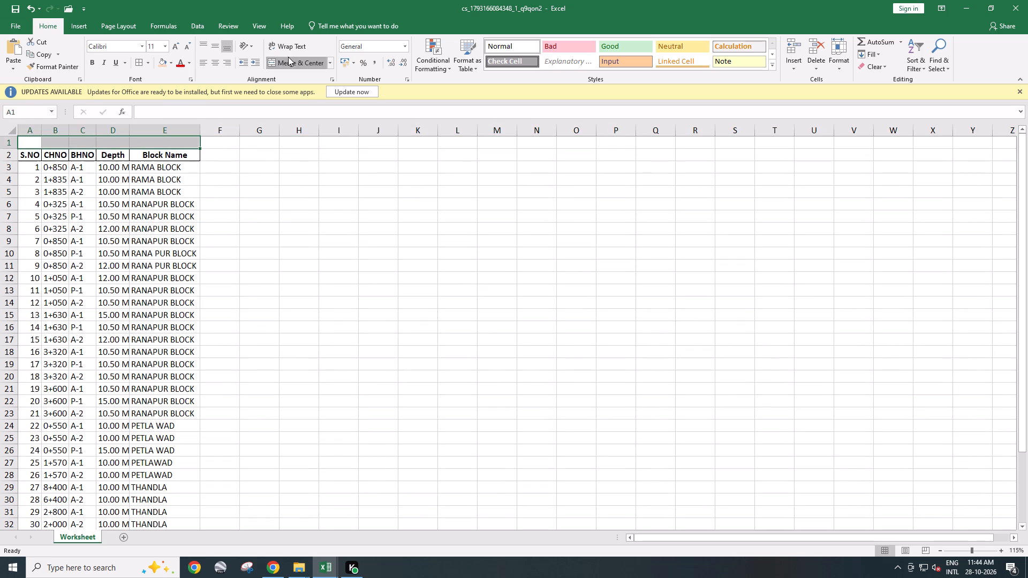
Enter JHABUA SAMPLE LIST as the title in the merged top row.
{"action": "double_click", "coordinate": [127, 144]}
{"action": "type", "text": "JHA"}
{"action": "type", "text": "BUA"}
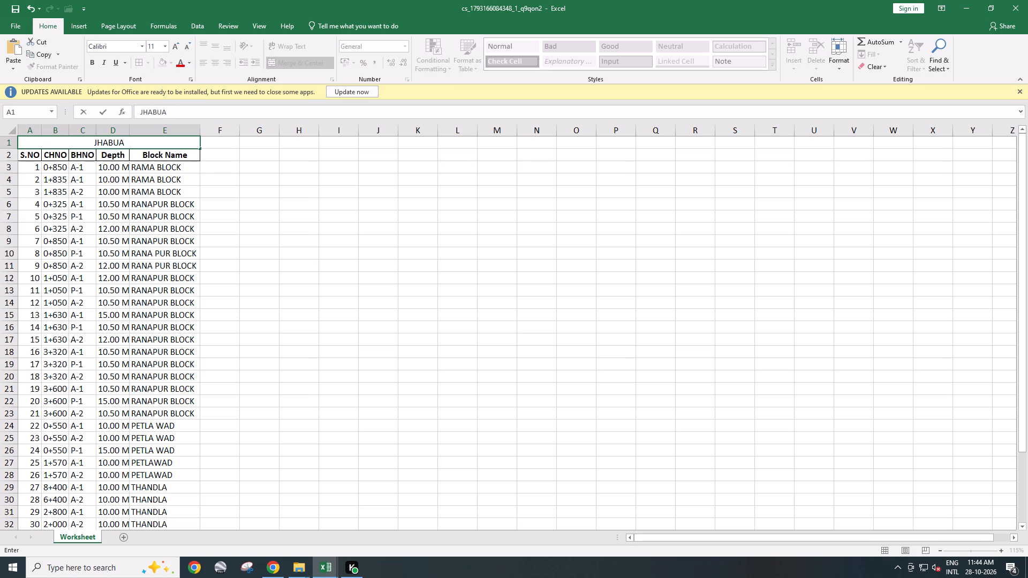
{"action": "key", "text": "space"}
{"action": "type", "text": "SA"}
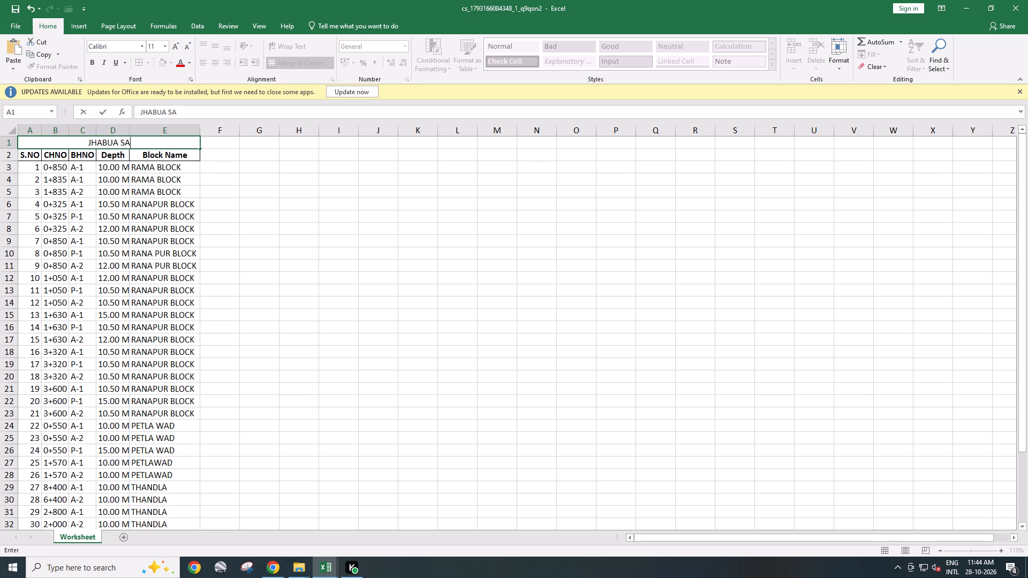
{"action": "type", "text": "MPLE LIOS"}
{"action": "key", "text": "BackSpace"}
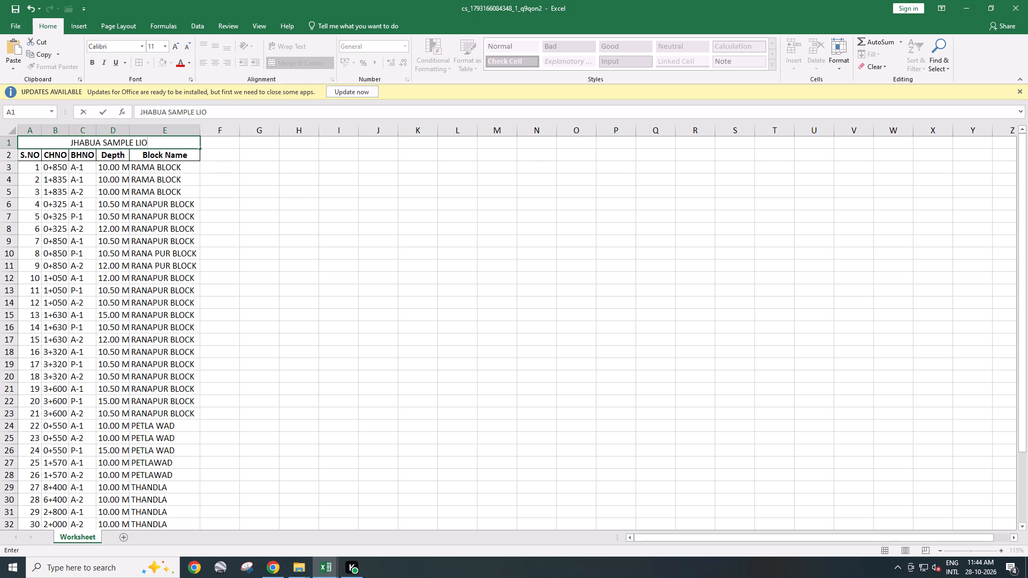
{"action": "key", "text": "BackSpace"}
{"action": "key", "text": "BackSpace"}
{"action": "type", "text": "IST"}
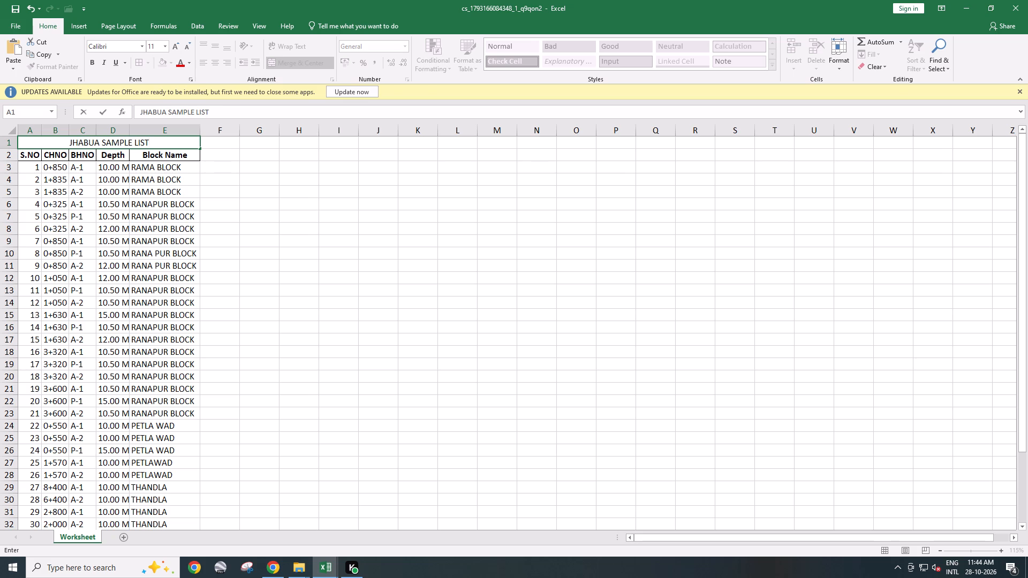
{"action": "left_click", "coordinate": [145, 249]}
Make the title cell bold and give it a thick outside border.
{"action": "left_click", "coordinate": [142, 147]}
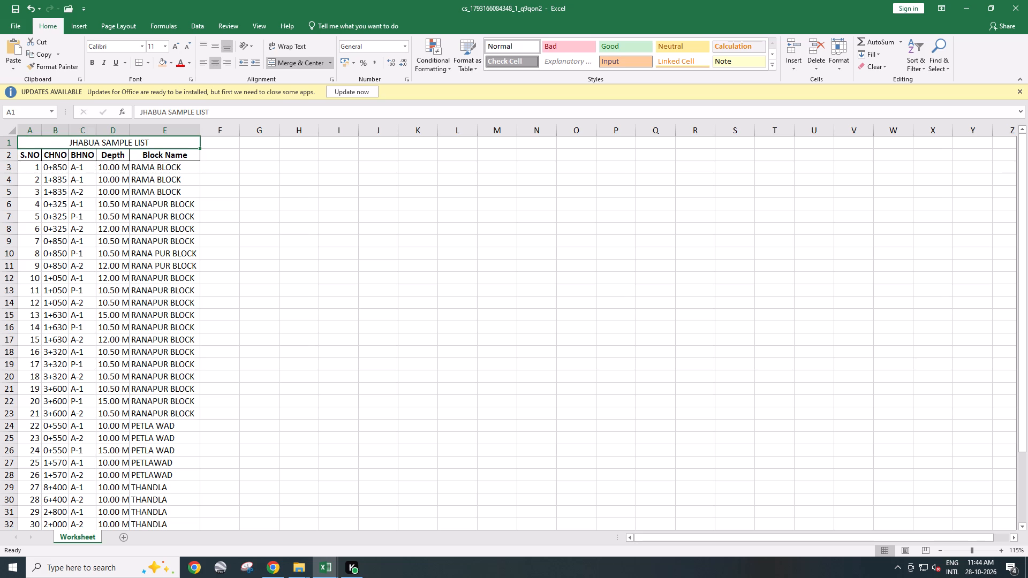
{"action": "key", "text": "ctrl+b"}
{"action": "type", "text": "HBT"}
{"action": "left_click", "coordinate": [191, 285]}
Centre all the sample entries from serial number 1 to 37 across columns A to E.
{"action": "left_click_drag", "start_coordinate": [29, 164], "coordinate": [187, 211]}
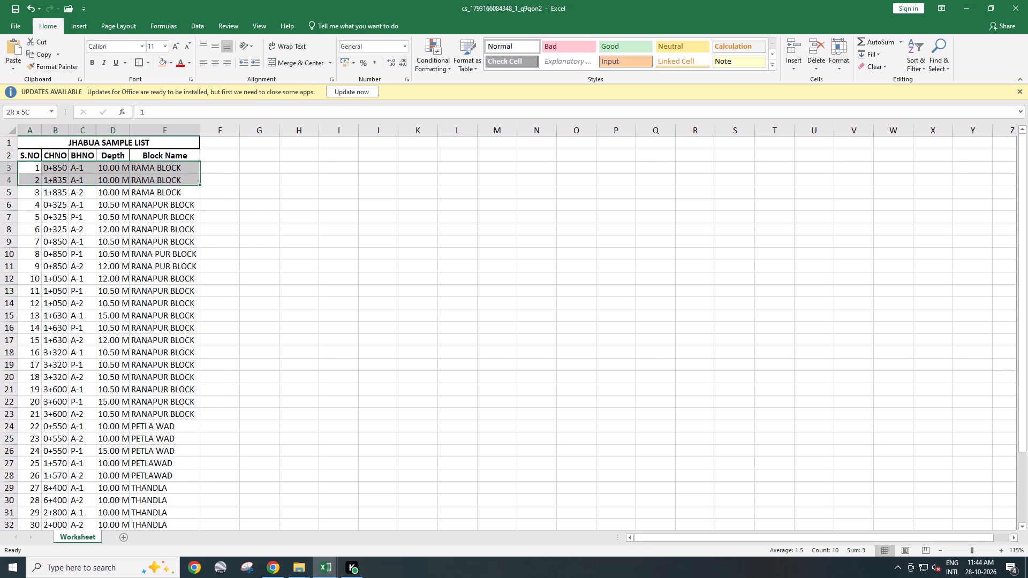
{"action": "left_click_drag", "start_coordinate": [187, 211], "coordinate": [163, 507]}
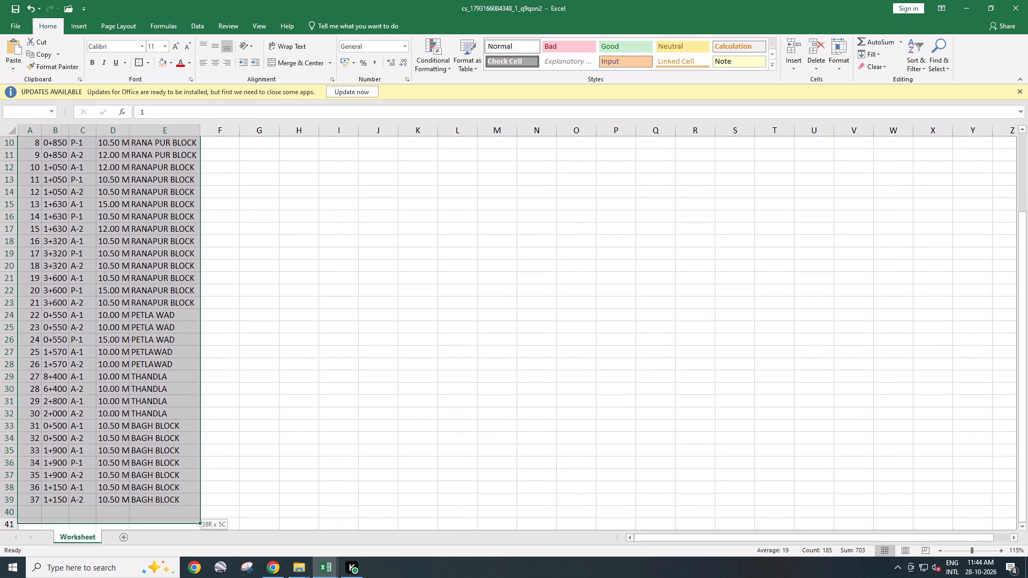
{"action": "left_click_drag", "start_coordinate": [163, 507], "coordinate": [166, 498]}
{"action": "left_click", "coordinate": [212, 64]}
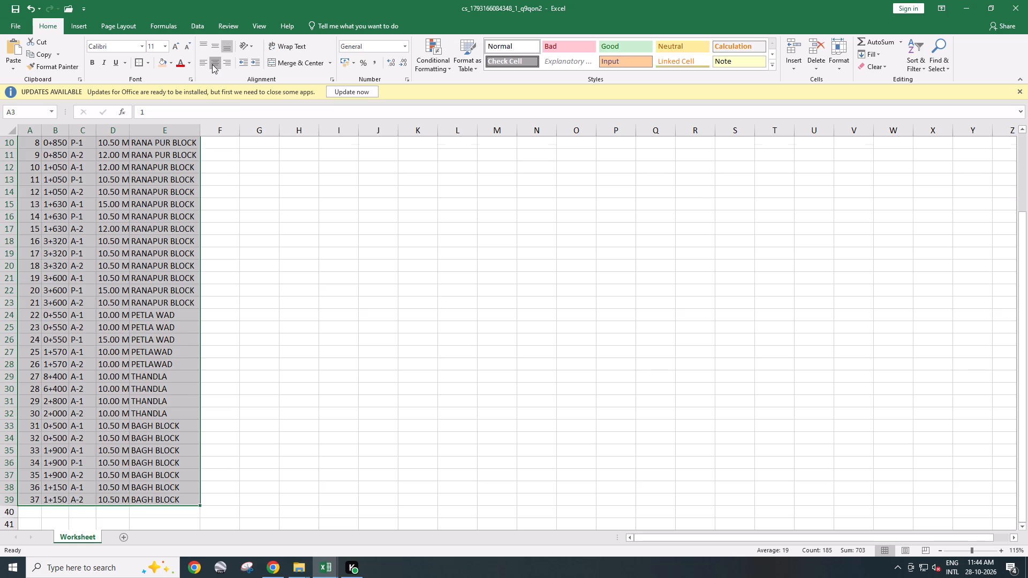
{"action": "left_click", "coordinate": [157, 394]}
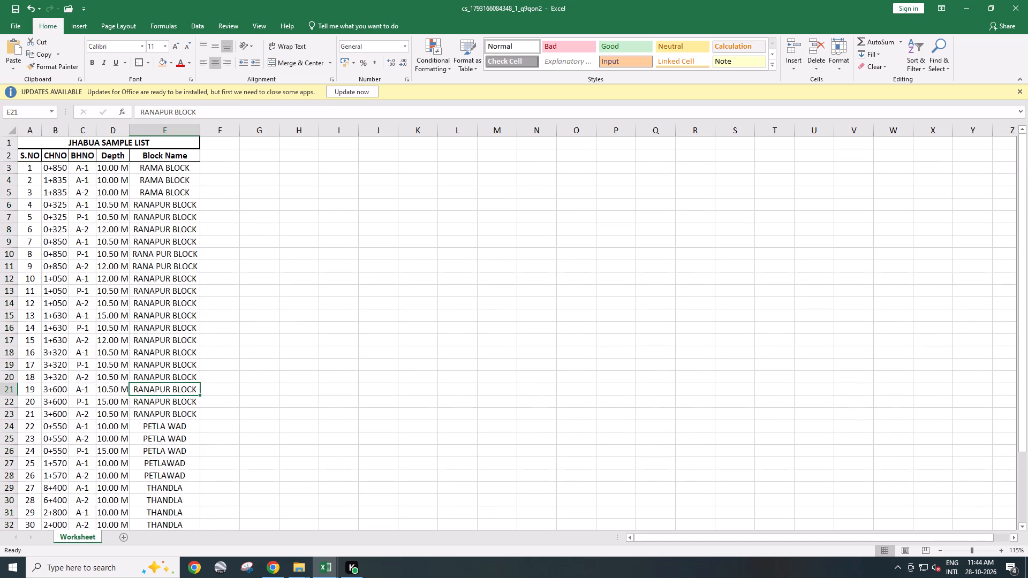
Insert a blank row between the last THANDLA entry and the first BAGH BLOCK entry.
{"action": "scroll", "coordinate": [166, 332], "scroll_direction": "down", "scroll_amount": 5}
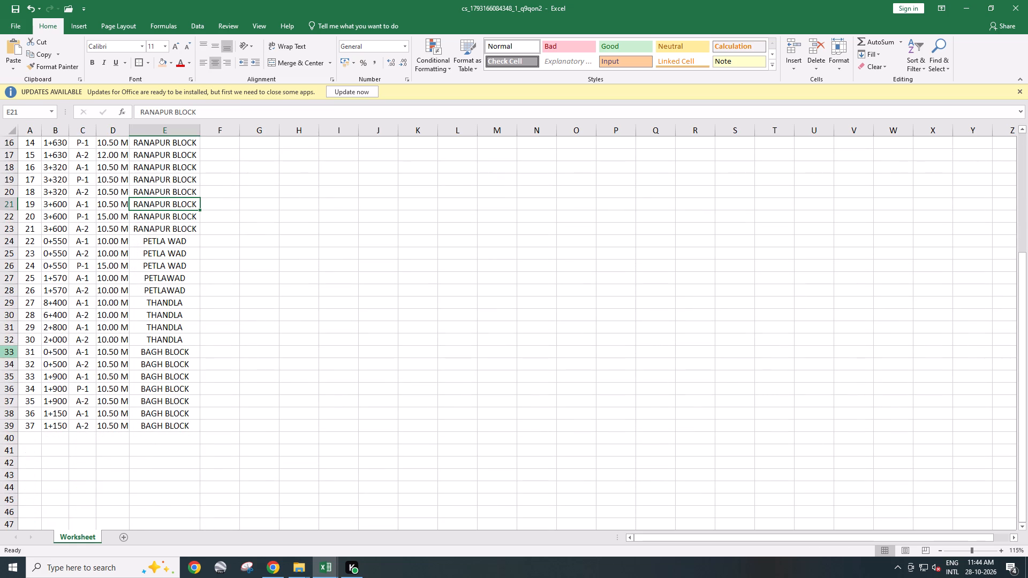
{"action": "left_click", "coordinate": [12, 354]}
{"action": "key", "text": "ctrl+shift+equal"}
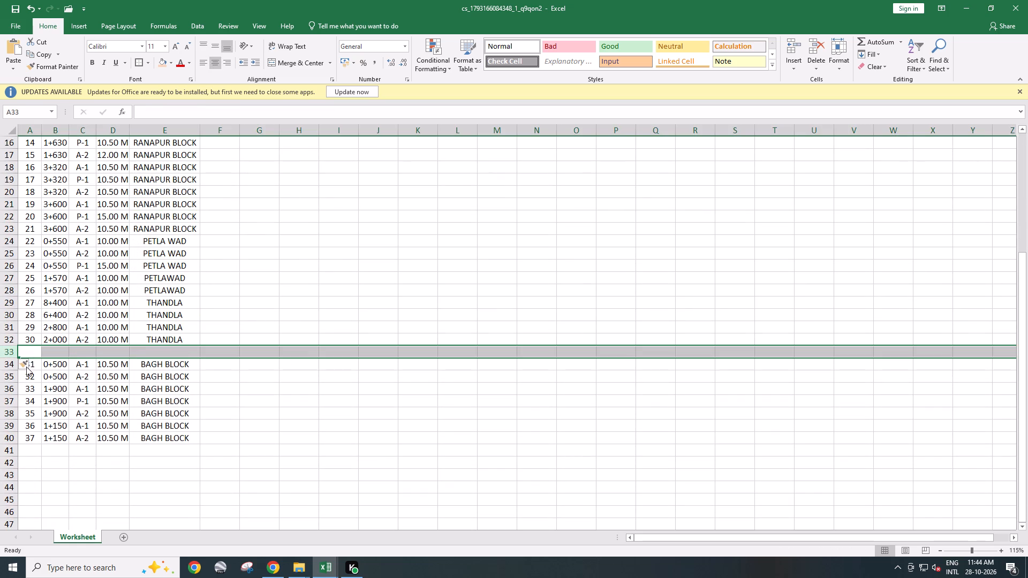
{"action": "left_click", "coordinate": [95, 411]}
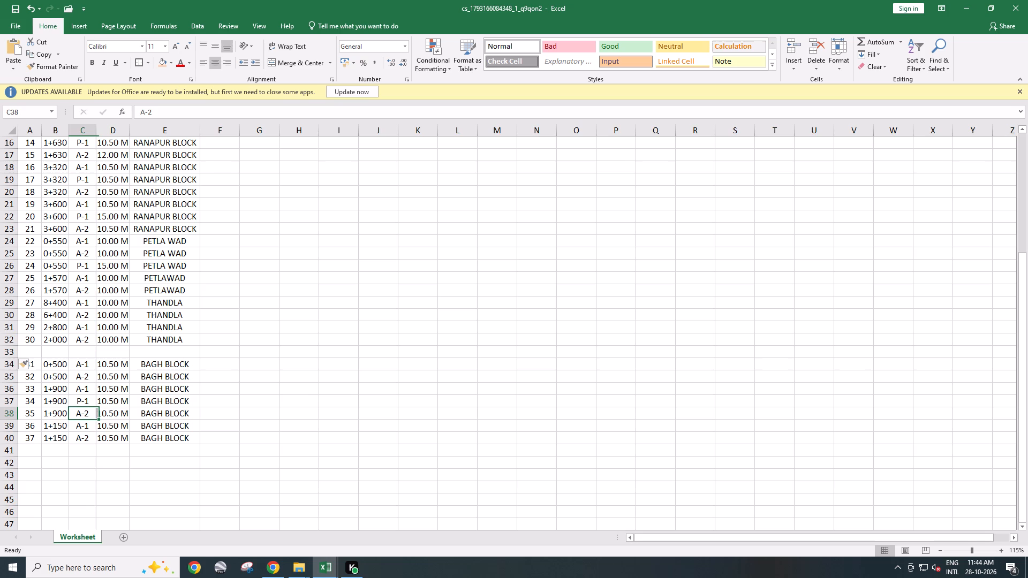
Autofit the Depth column so its values fit.
{"action": "scroll", "coordinate": [112, 391], "scroll_direction": "up", "scroll_amount": 4}
{"action": "scroll", "coordinate": [123, 390], "scroll_direction": "down", "scroll_amount": 1}
{"action": "scroll", "coordinate": [123, 390], "scroll_direction": "up", "scroll_amount": 8}
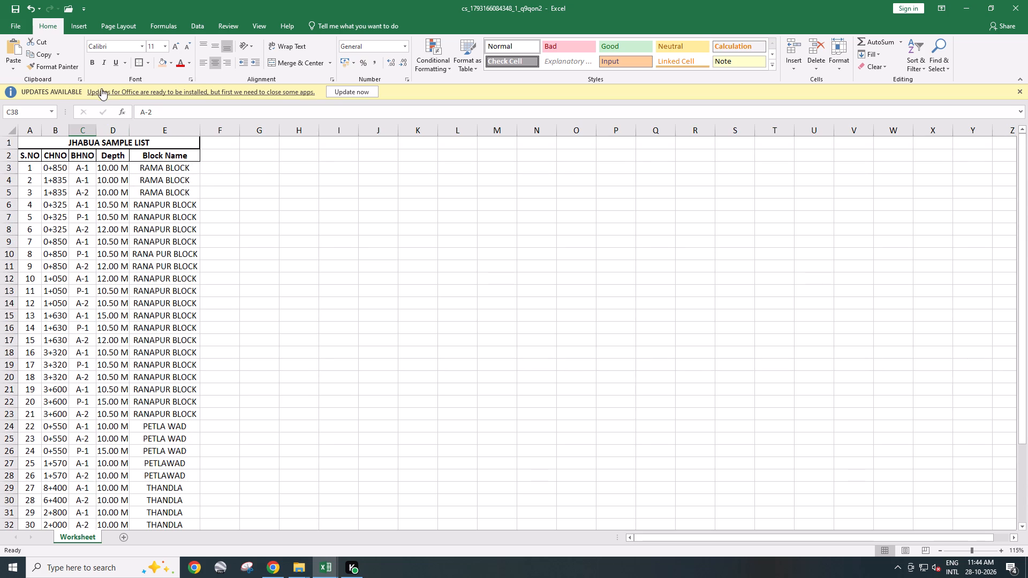
{"action": "double_click", "coordinate": [129, 125]}
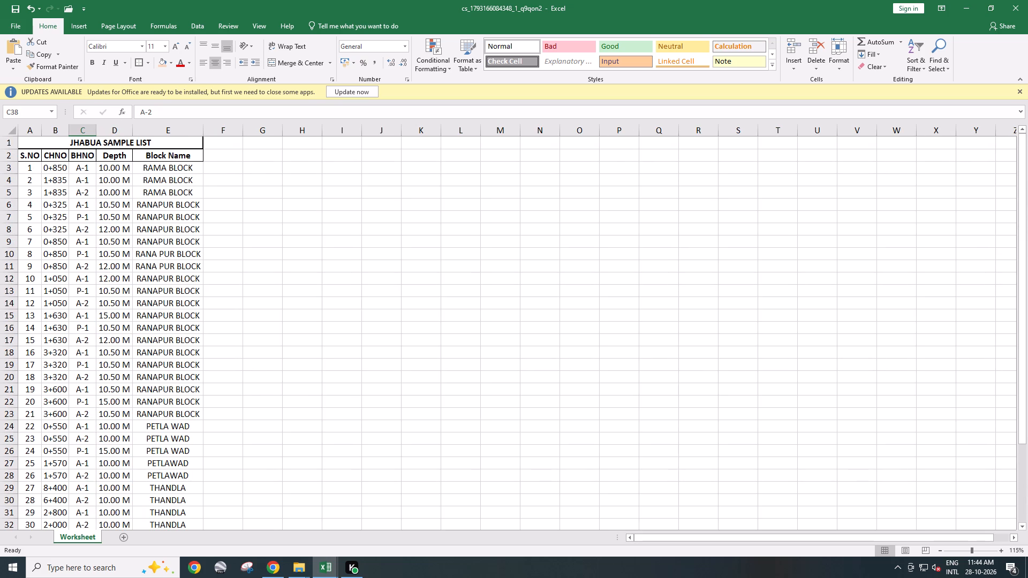
Remove the unit letter M from all the Depth values in column D by replacing every M with nothing.
{"action": "left_click_drag", "start_coordinate": [120, 165], "coordinate": [100, 509]}
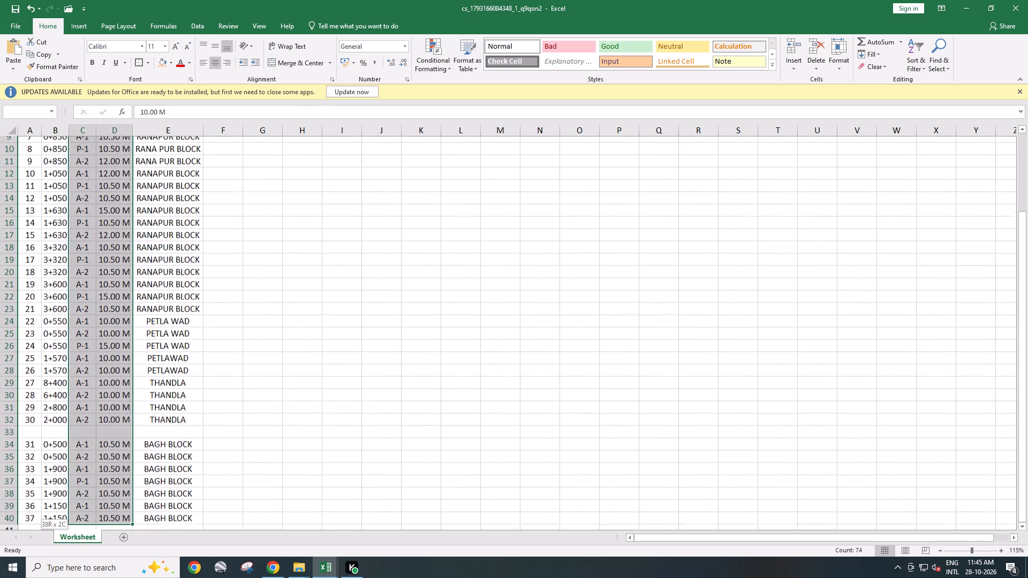
{"action": "left_click_drag", "start_coordinate": [100, 509], "coordinate": [103, 506]}
{"action": "right_click", "coordinate": [115, 479]}
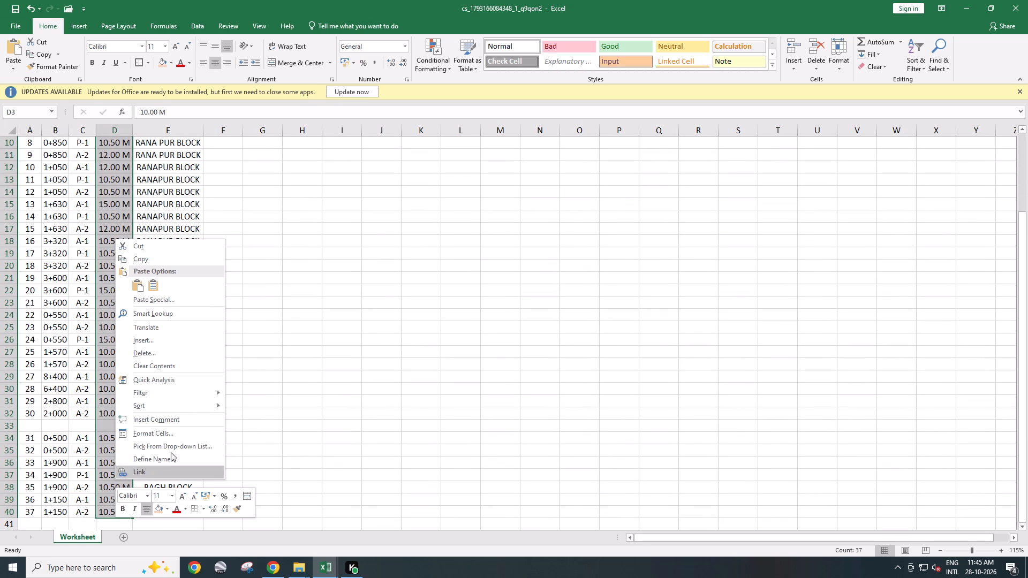
{"action": "left_click", "coordinate": [288, 394]}
{"action": "key", "text": "ctrl+f"}
{"action": "left_click", "coordinate": [324, 418]}
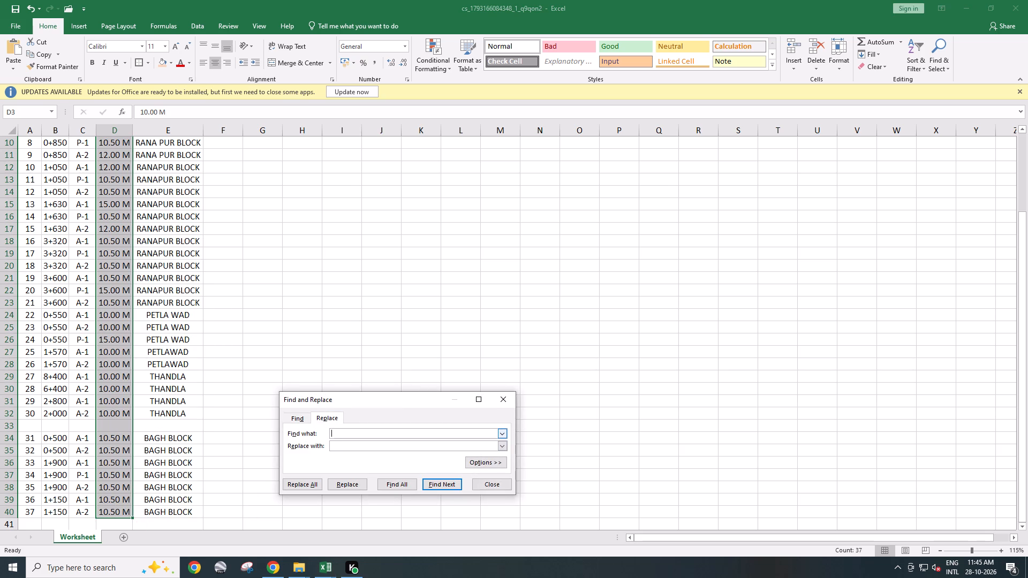
{"action": "key", "text": "m"}
{"action": "left_click", "coordinate": [303, 486]}
{"action": "left_click", "coordinate": [517, 310]}
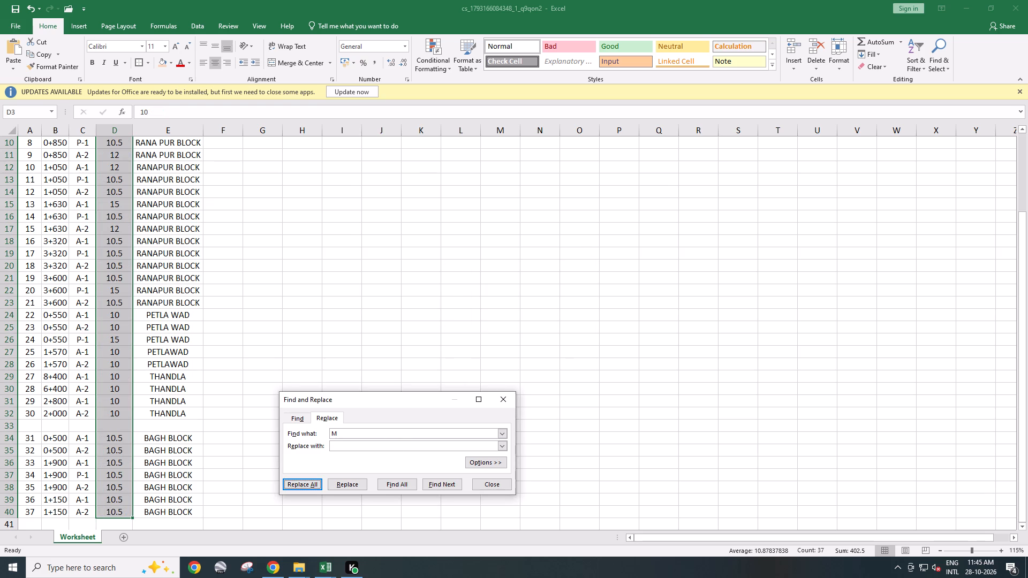
{"action": "left_click", "coordinate": [500, 399]}
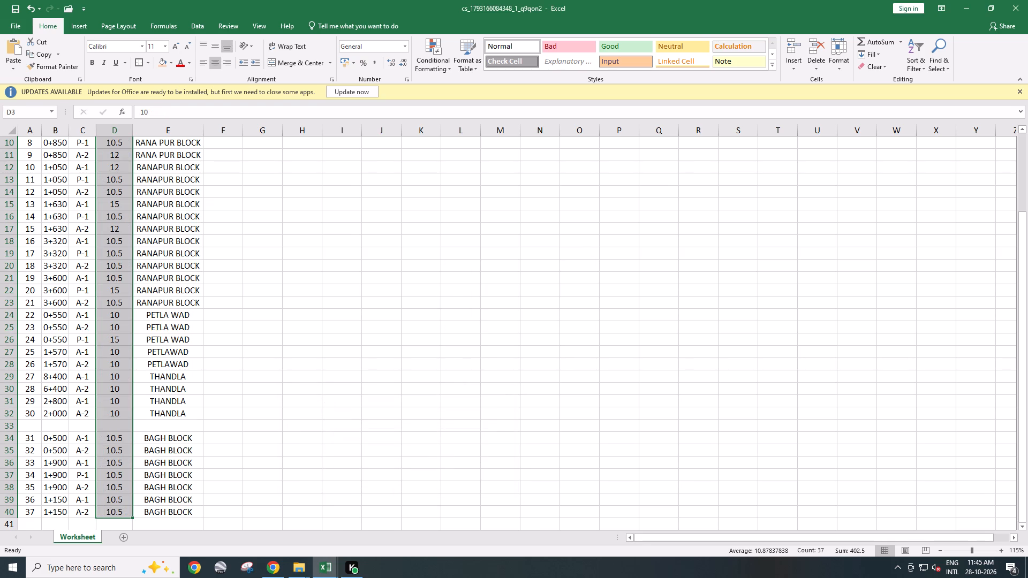
Save the workbook.
{"action": "left_click", "coordinate": [312, 343]}
{"action": "key", "text": "ctrl+s"}
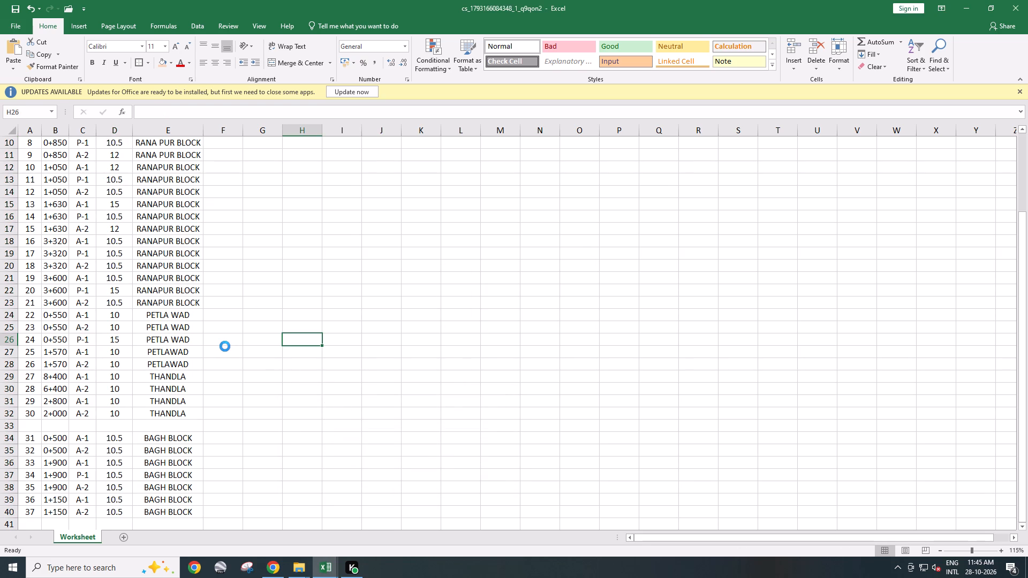
Look over the whole sample list from the title to the last BAGH BLOCK entry.
{"action": "left_click", "coordinate": [225, 339]}
{"action": "scroll", "coordinate": [118, 309], "scroll_direction": "up", "scroll_amount": 6}
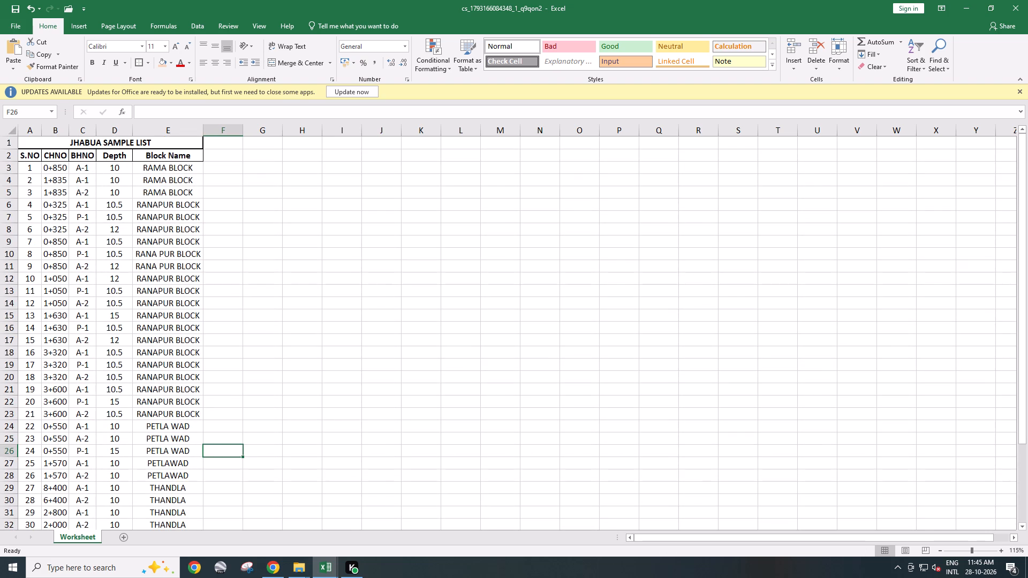
{"action": "scroll", "coordinate": [145, 261], "scroll_direction": "up", "scroll_amount": 6}
{"action": "scroll", "coordinate": [158, 291], "scroll_direction": "down", "scroll_amount": 3}
{"action": "scroll", "coordinate": [158, 291], "scroll_direction": "up", "scroll_amount": 2}
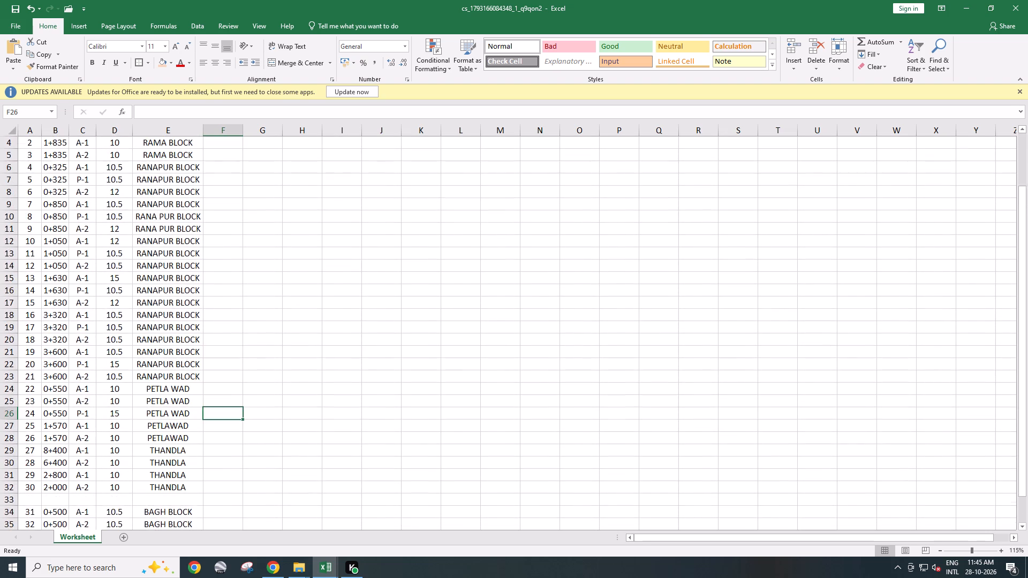
{"action": "scroll", "coordinate": [158, 291], "scroll_direction": "up", "scroll_amount": 3}
{"action": "scroll", "coordinate": [102, 222], "scroll_direction": "down", "scroll_amount": 1}
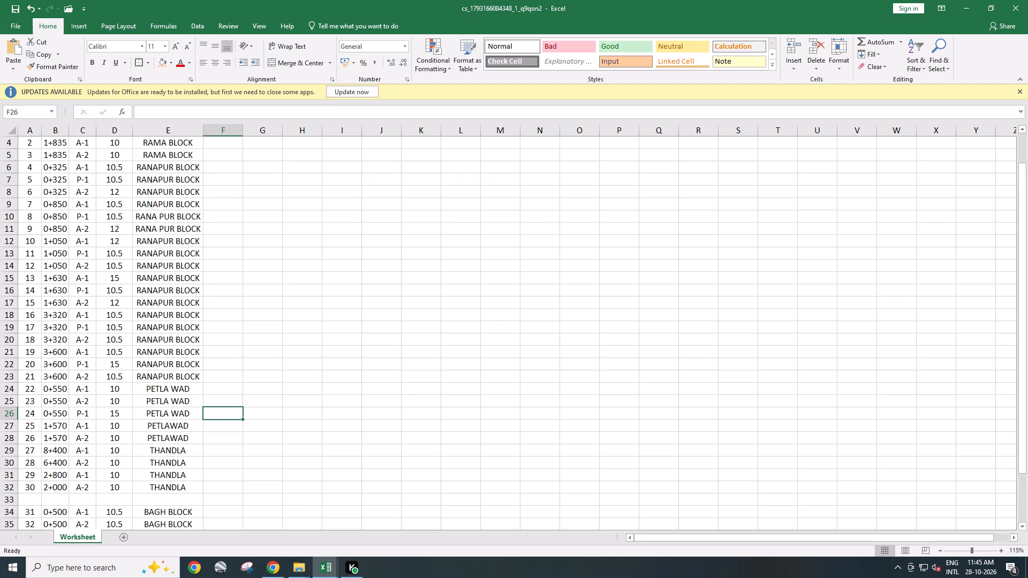
{"action": "scroll", "coordinate": [102, 222], "scroll_direction": "down", "scroll_amount": 3}
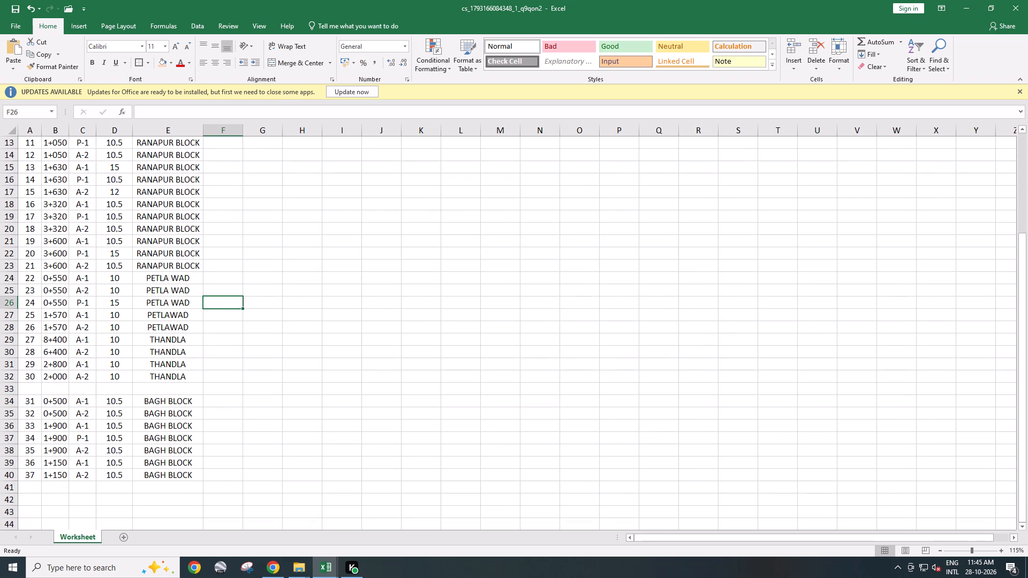
Insert a second blank row between the last THANDLA entry and the first BAGH BLOCK entry.
{"action": "left_click_drag", "start_coordinate": [29, 391], "coordinate": [156, 392]}
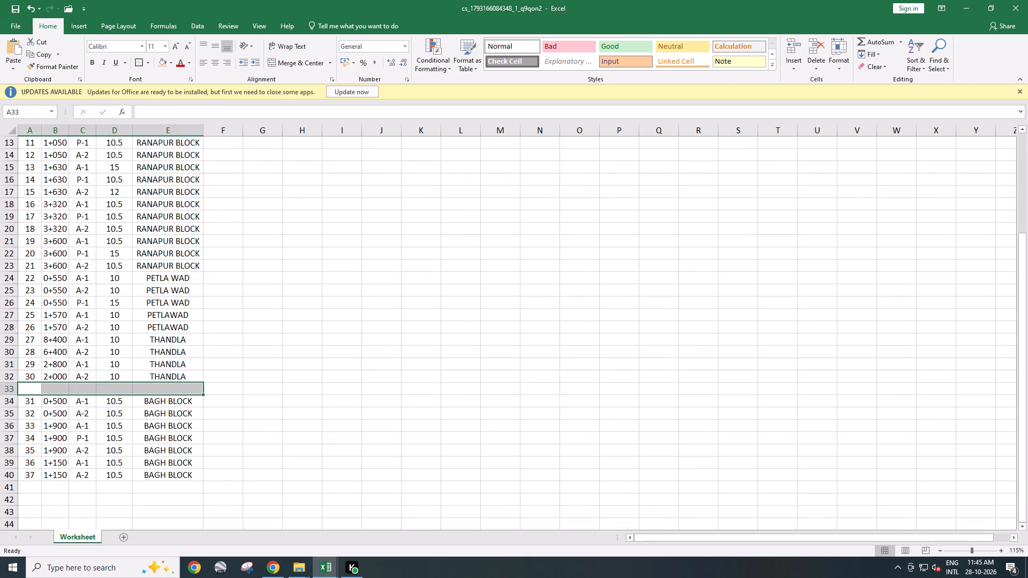
{"action": "left_click", "coordinate": [279, 358]}
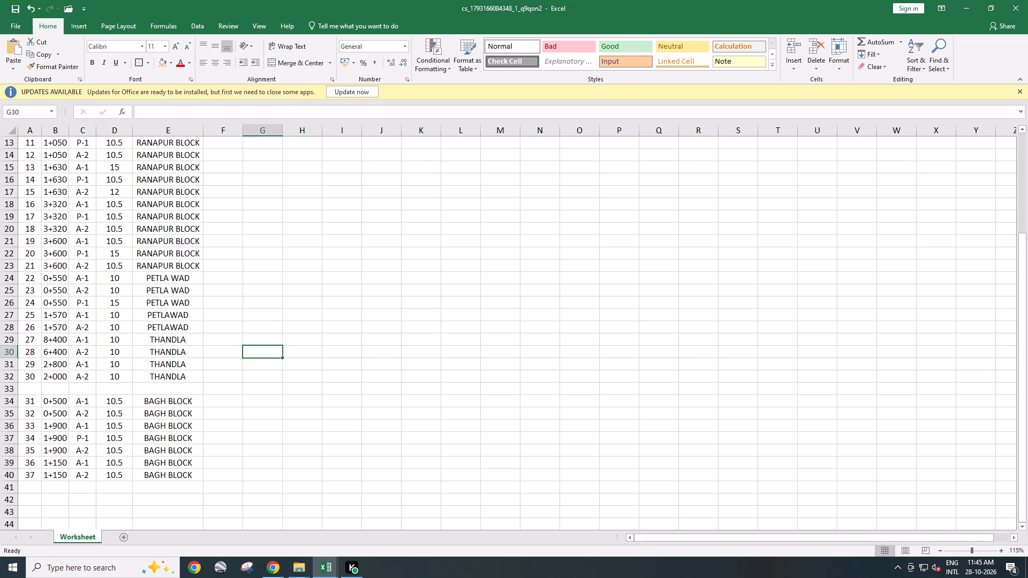
{"action": "left_click", "coordinate": [12, 386]}
{"action": "key", "text": "ctrl+shift+equal"}
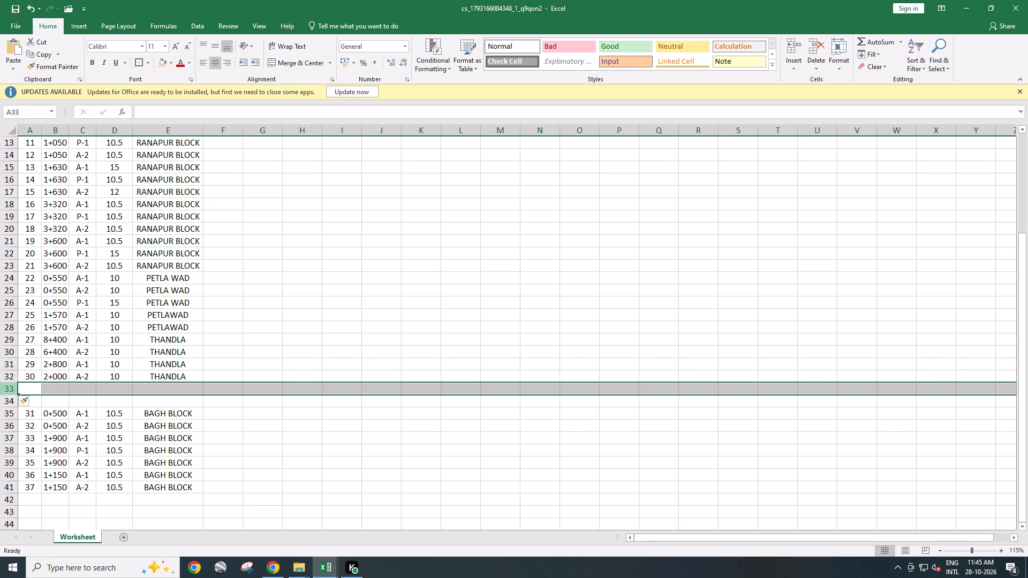
Merge and centre A34 to E34 above the BAGH BLOCK entries and enter the heading DHAR SAMPLE LIST.
{"action": "left_click", "coordinate": [35, 404]}
{"action": "left_click_drag", "start_coordinate": [36, 401], "coordinate": [151, 405]}
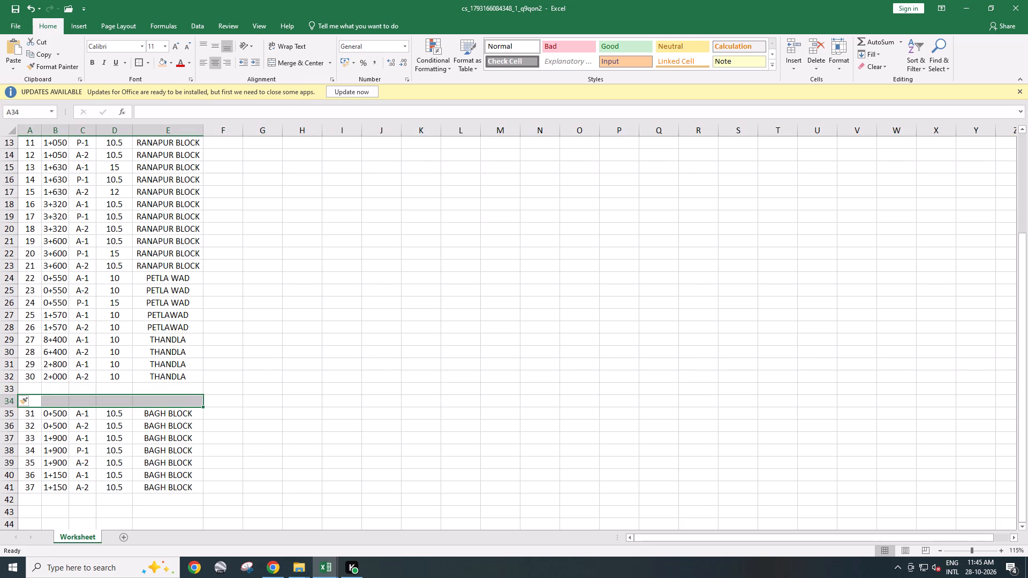
{"action": "left_click", "coordinate": [285, 69]}
{"action": "left_click", "coordinate": [283, 63]}
{"action": "double_click", "coordinate": [114, 397]}
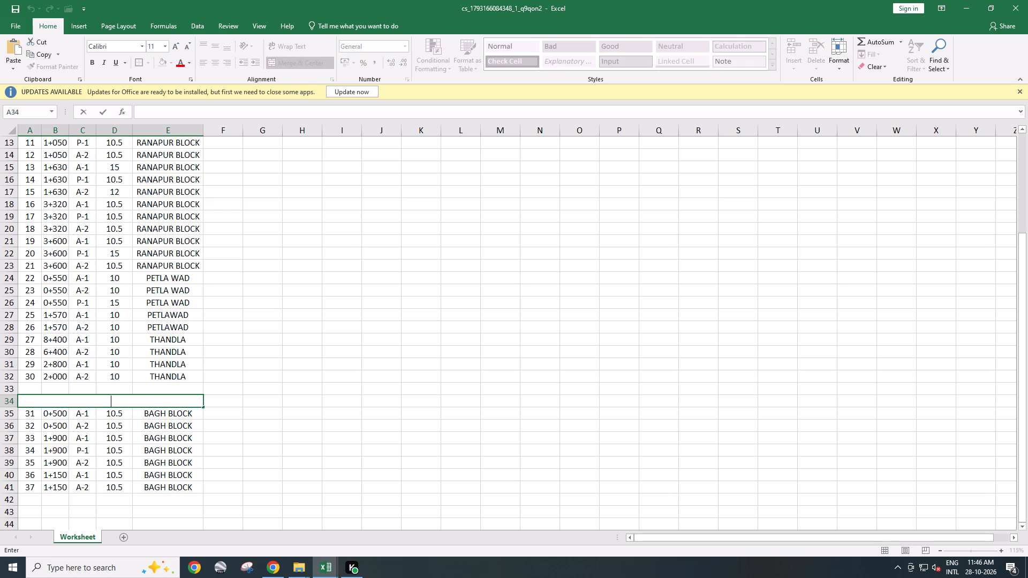
{"action": "type", "text": "DHAR"}
{"action": "key", "text": "space"}
{"action": "type", "text": "SAMPLE"}
{"action": "key", "text": "space"}
{"action": "type", "text": "LIST"}
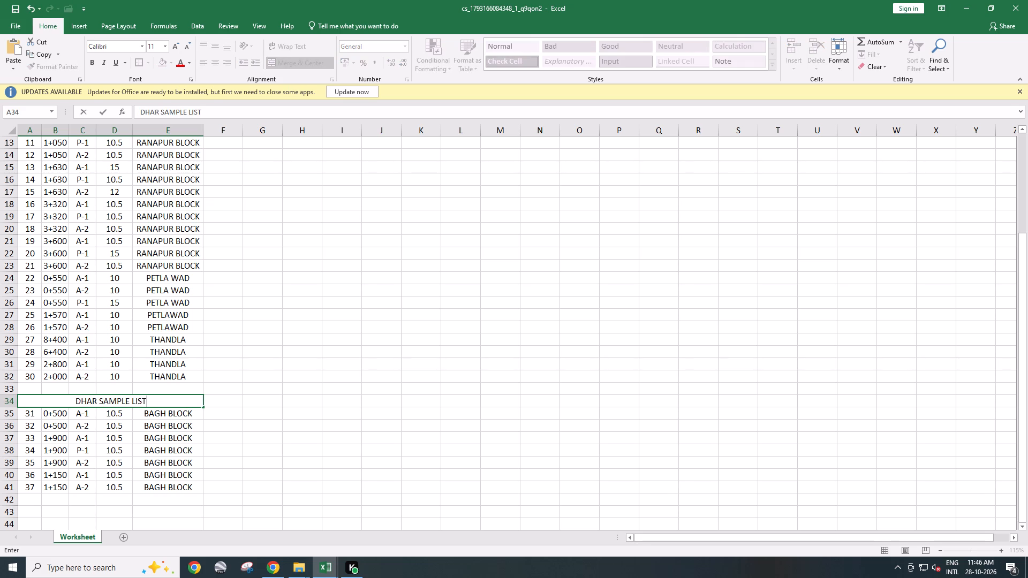
{"action": "left_click", "coordinate": [86, 462]}
Make the DHAR SAMPLE LIST heading bold and give it a thick outside border.
{"action": "left_click", "coordinate": [139, 397]}
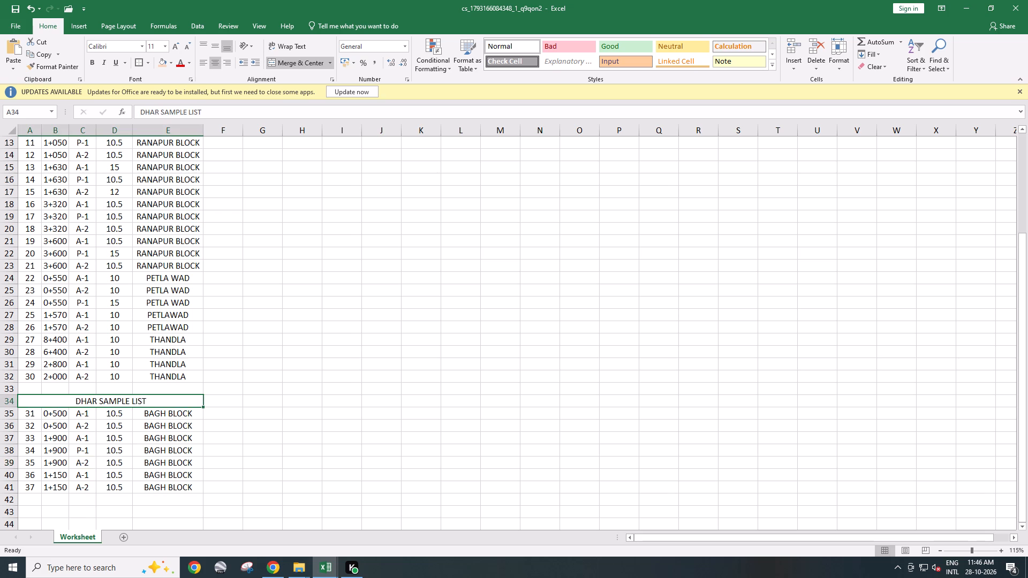
{"action": "key", "text": "ctrl+b"}
{"action": "type", "text": "HB"}
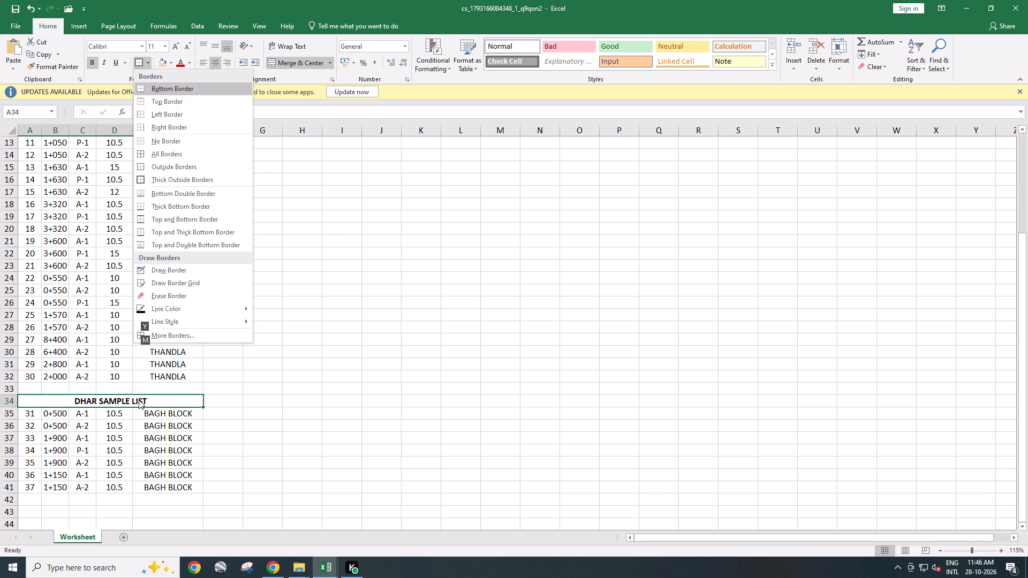
{"action": "key", "text": "t"}
{"action": "left_click", "coordinate": [183, 451]}
{"action": "scroll", "coordinate": [201, 402], "scroll_direction": "up", "scroll_amount": 2}
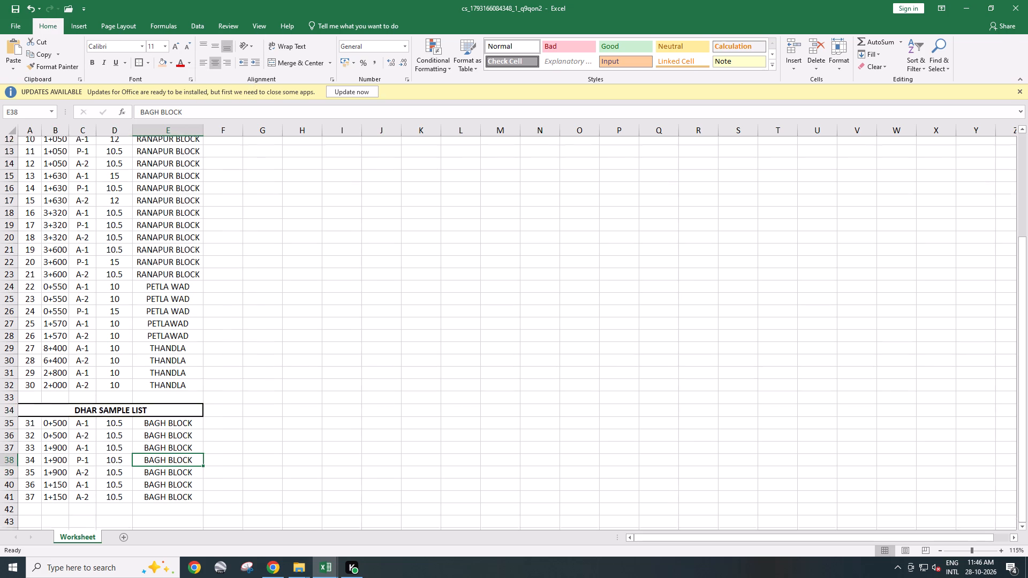
Insert one more blank row directly below the last THANDLA entry.
{"action": "scroll", "coordinate": [201, 402], "scroll_direction": "up", "scroll_amount": 8}
{"action": "scroll", "coordinate": [201, 402], "scroll_direction": "down", "scroll_amount": 4}
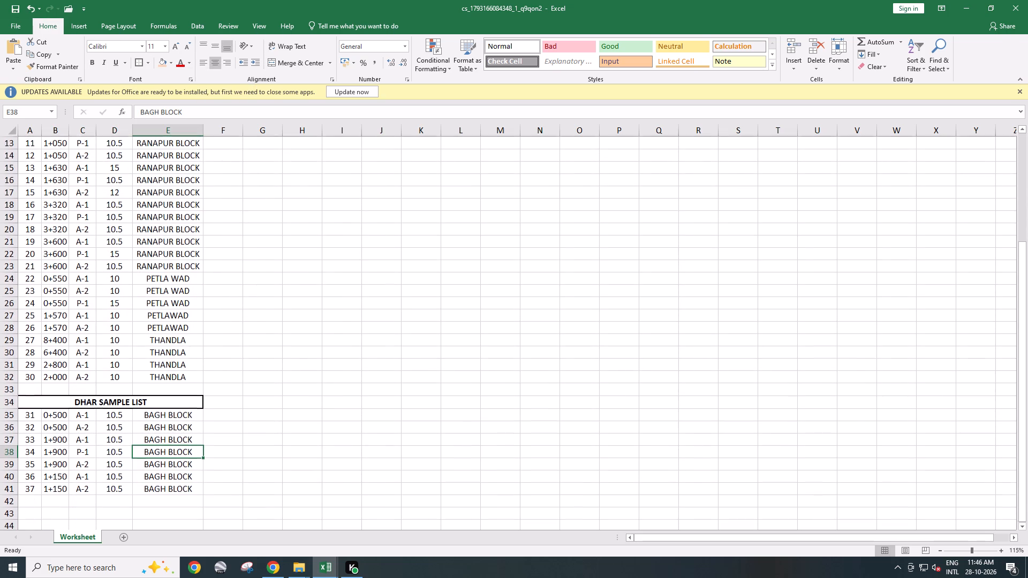
{"action": "left_click", "coordinate": [6, 390]}
{"action": "key", "text": "ctrl+shift+equal"}
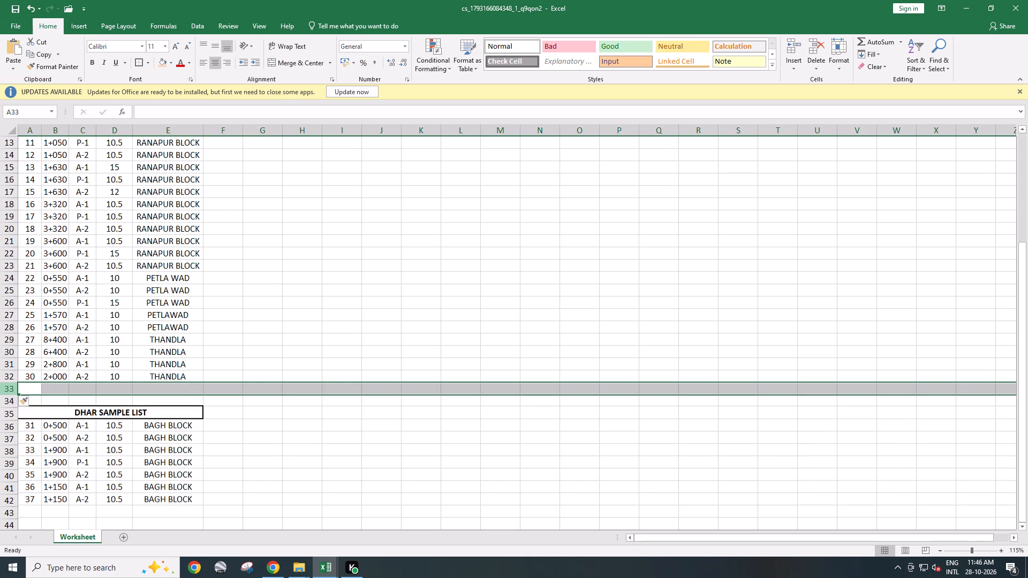
Add an AutoSum of the Jhabua Depth values in D33, just below the last THANDLA entry.
{"action": "left_click", "coordinate": [128, 460]}
{"action": "left_click", "coordinate": [117, 390]}
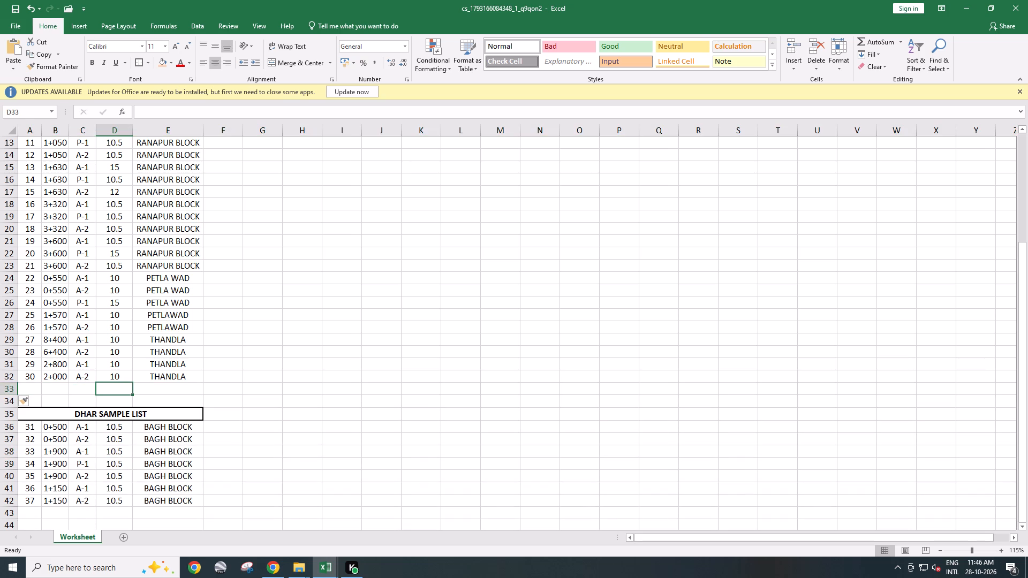
{"action": "key", "text": "alt+equal"}
{"action": "key", "text": "Return"}
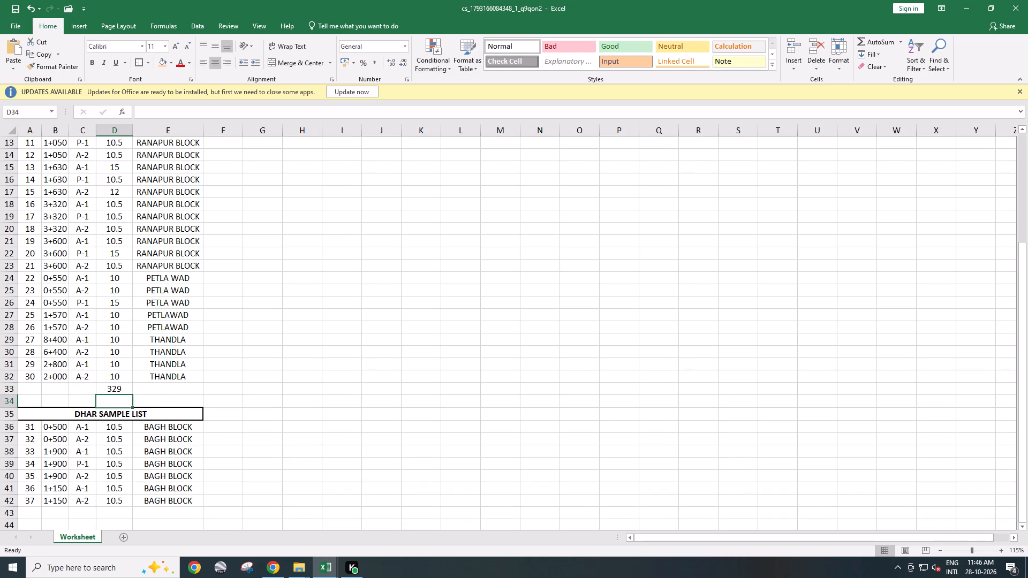
Make the depth sum row, A33 to E33, bold with all borders and save the workbook.
{"action": "left_click_drag", "start_coordinate": [24, 387], "coordinate": [164, 391]}
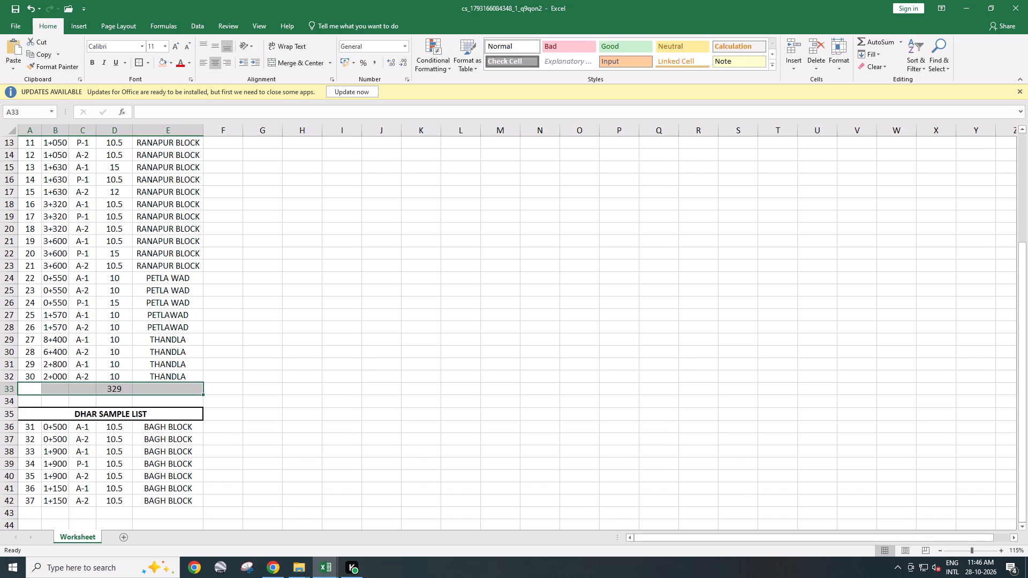
{"action": "key", "text": "ctrl+b"}
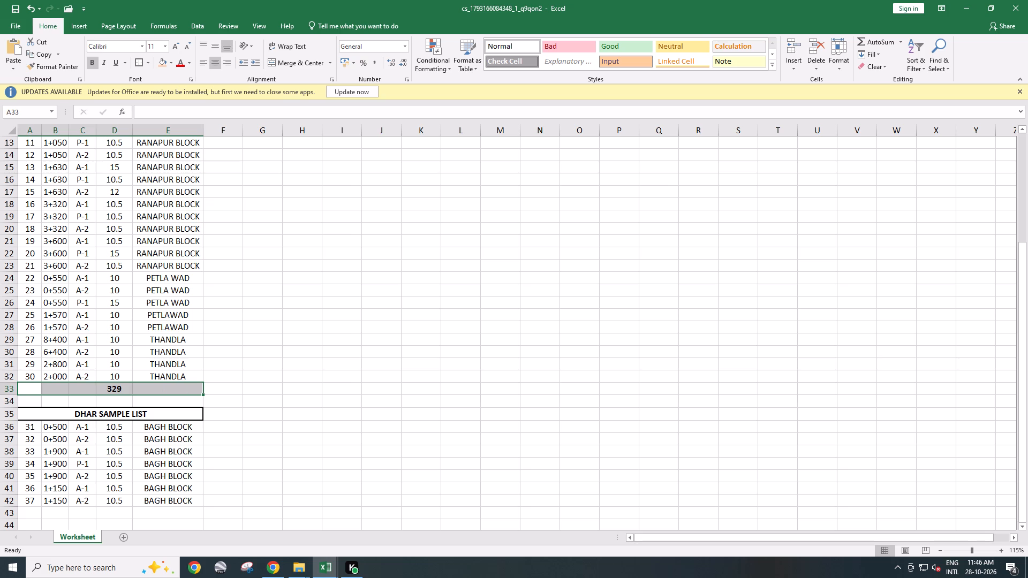
{"action": "type", "text": "HBA"}
{"action": "key", "text": "ctrl+s"}
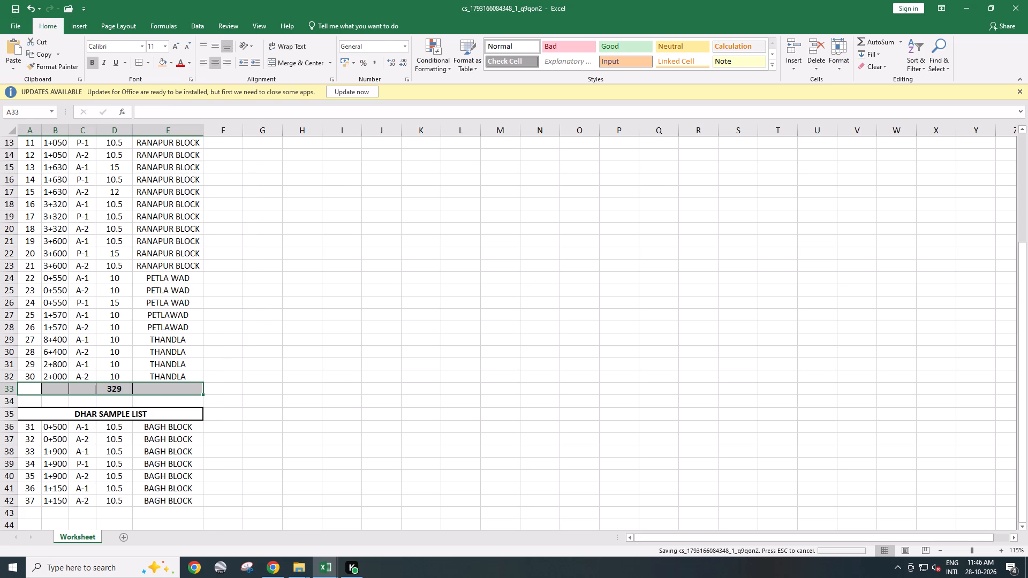
Merge and centre A33 to C33, label it TOTAL DEPTH, and save the workbook.
{"action": "left_click", "coordinate": [164, 389]}
{"action": "left_click_drag", "start_coordinate": [33, 390], "coordinate": [74, 390]}
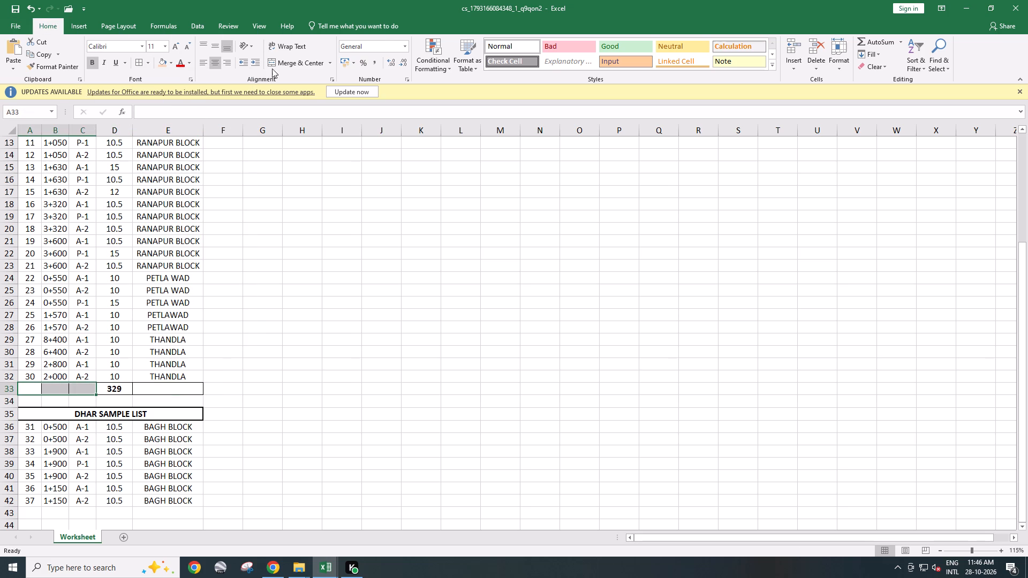
{"action": "left_click", "coordinate": [282, 58]}
{"action": "type", "text": "TOTAL"}
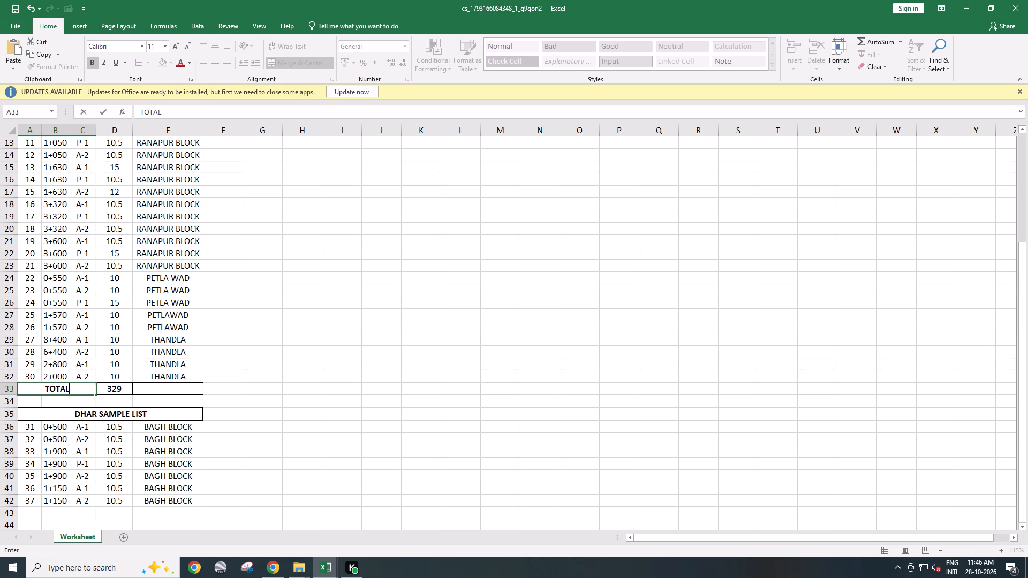
{"action": "key", "text": "space"}
{"action": "type", "text": "DEPTH"}
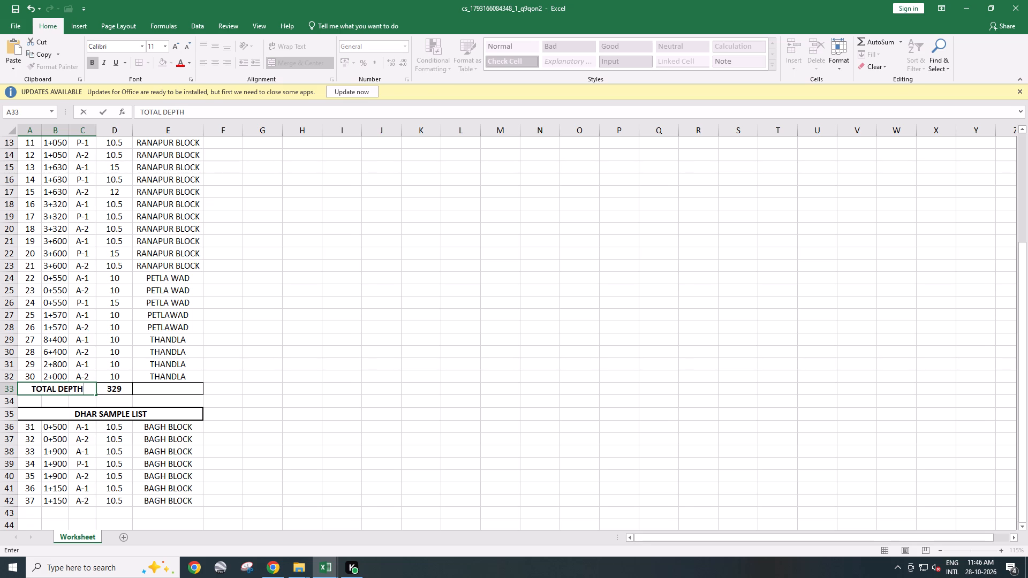
{"action": "left_click", "coordinate": [223, 386]}
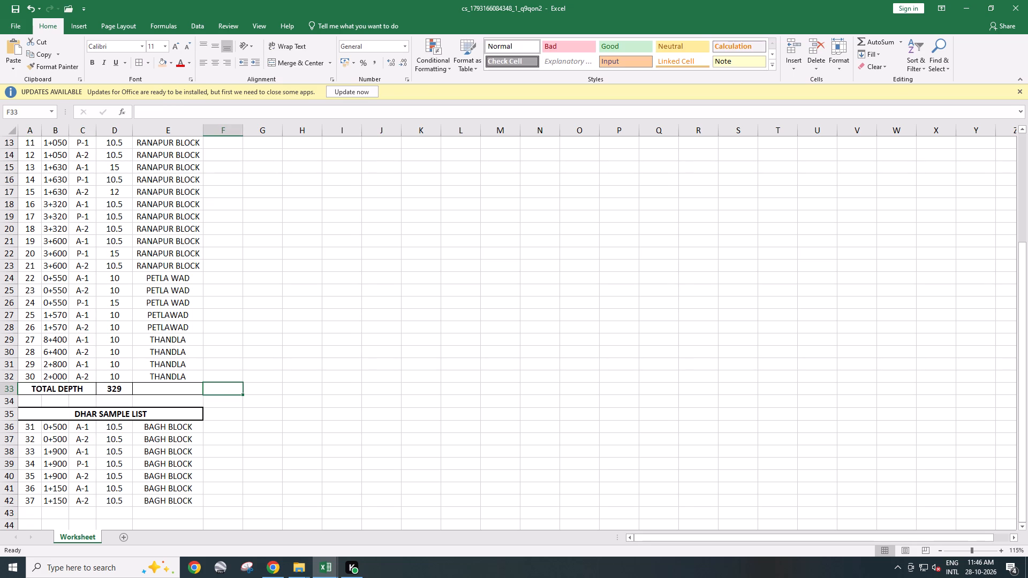
{"action": "key", "text": "ctrl+s"}
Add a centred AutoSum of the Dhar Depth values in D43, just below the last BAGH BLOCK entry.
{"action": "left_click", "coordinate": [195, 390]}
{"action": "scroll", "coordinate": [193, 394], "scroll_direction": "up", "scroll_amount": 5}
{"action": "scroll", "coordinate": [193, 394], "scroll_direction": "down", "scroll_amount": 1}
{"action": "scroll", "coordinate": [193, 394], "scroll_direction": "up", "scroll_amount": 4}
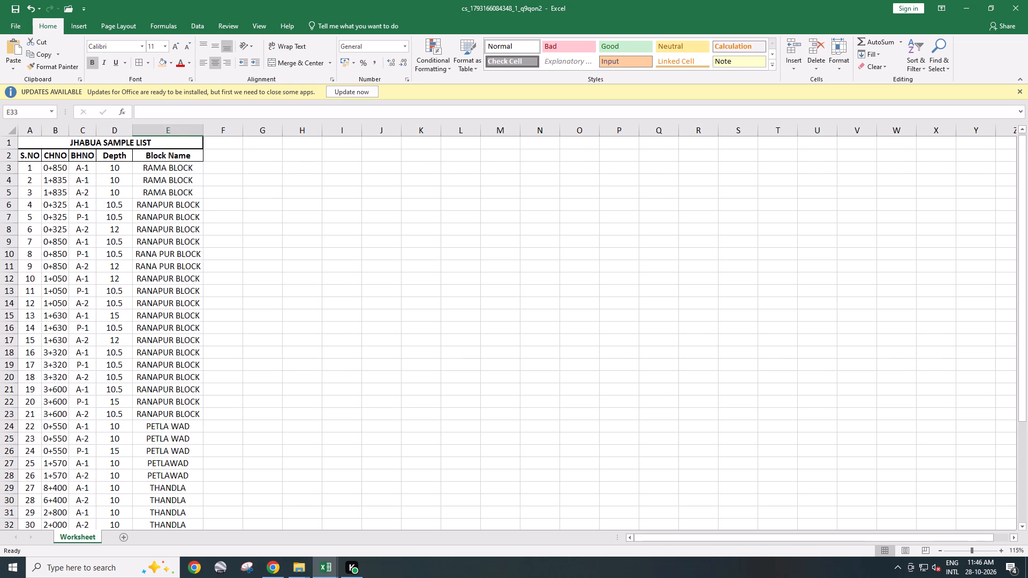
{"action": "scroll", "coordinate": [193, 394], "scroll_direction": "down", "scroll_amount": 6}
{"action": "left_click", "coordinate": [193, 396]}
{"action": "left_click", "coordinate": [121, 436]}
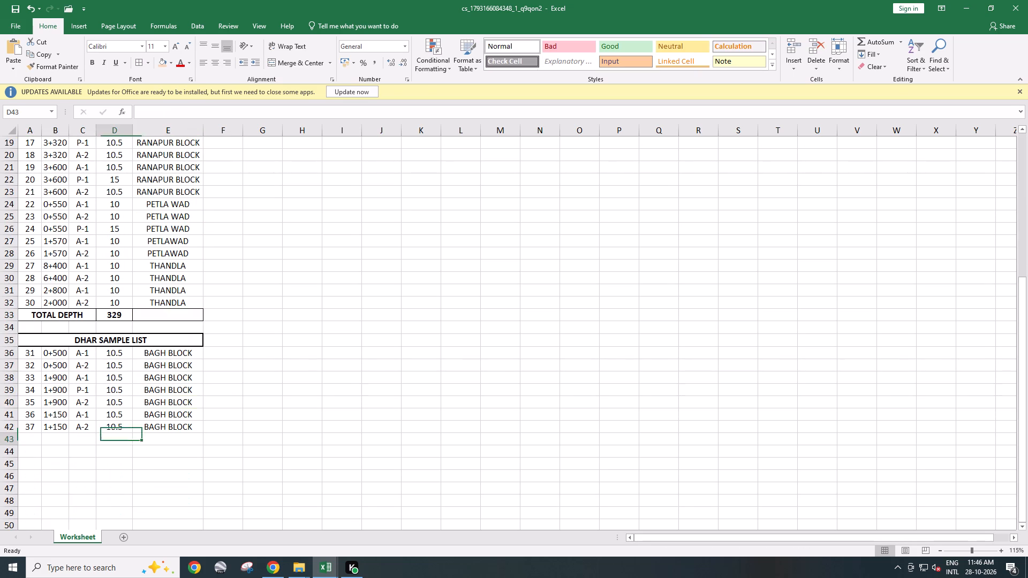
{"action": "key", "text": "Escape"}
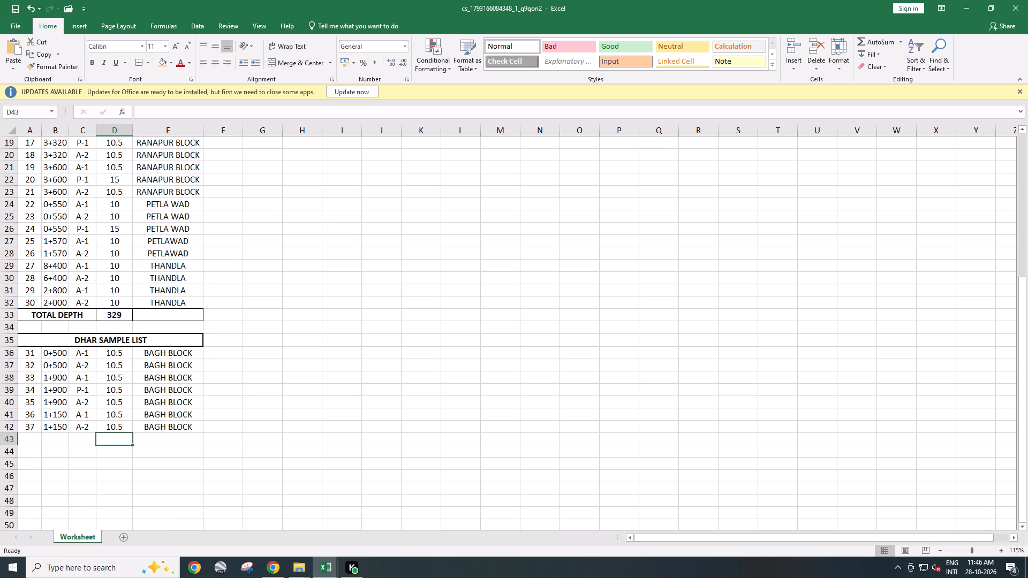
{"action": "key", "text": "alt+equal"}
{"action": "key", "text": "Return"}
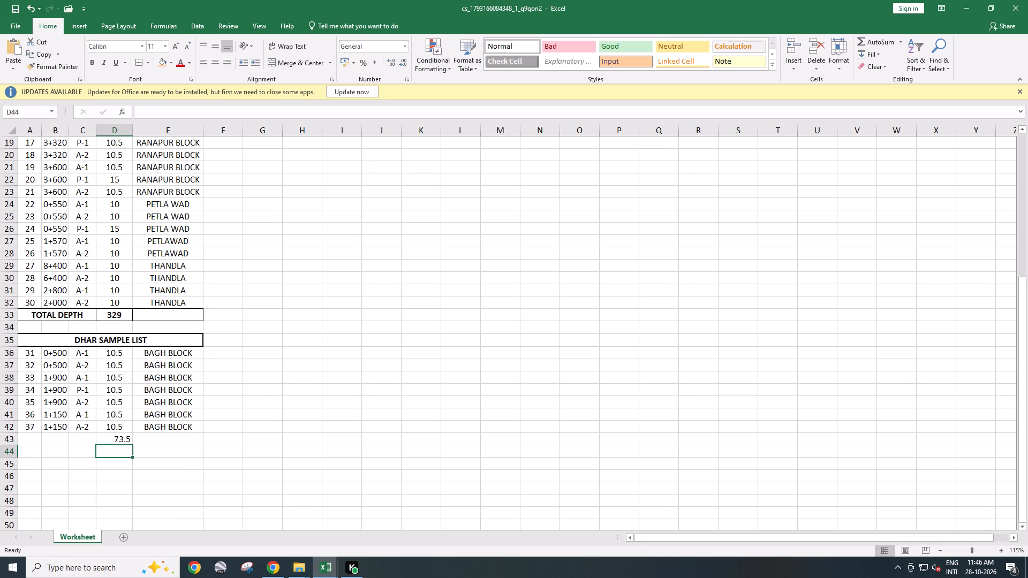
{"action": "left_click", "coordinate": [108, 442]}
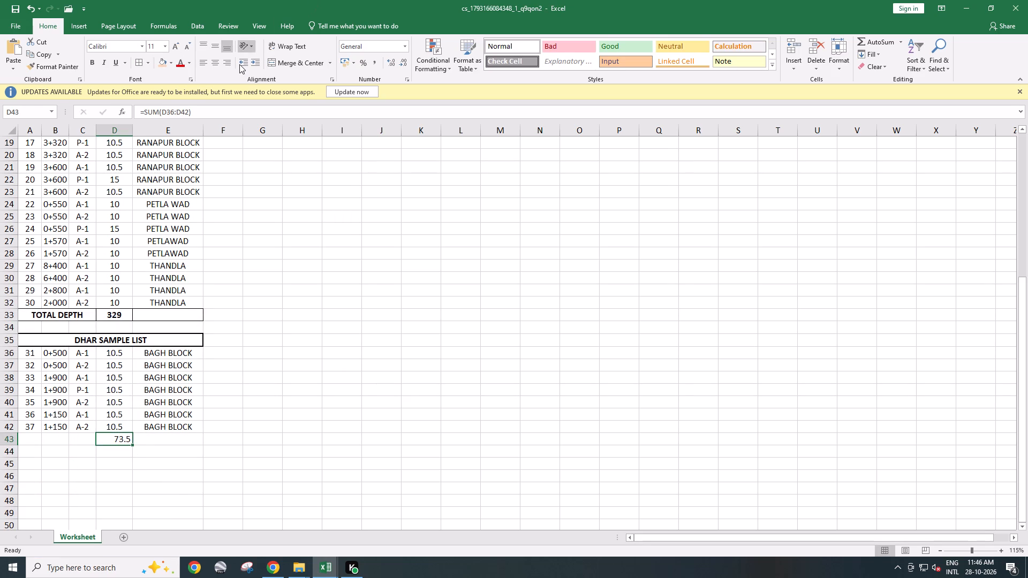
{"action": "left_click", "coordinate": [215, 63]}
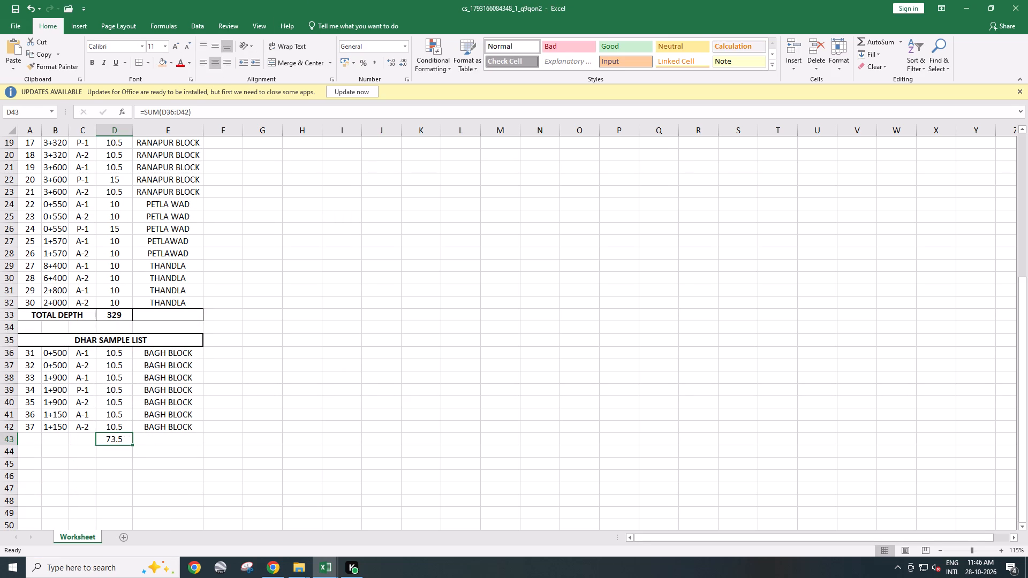
Copy the TOTAL DEPTH label and its sum from row 33 to row 43, starting at A43.
{"action": "left_click", "coordinate": [115, 316]}
{"action": "left_click_drag", "start_coordinate": [72, 313], "coordinate": [112, 313]}
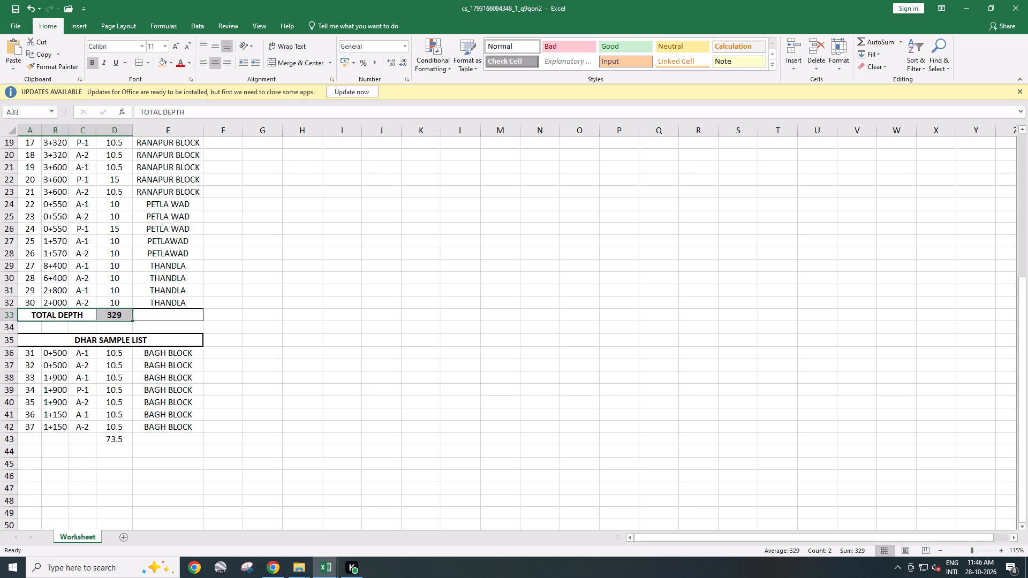
{"action": "key", "text": "ctrl+c"}
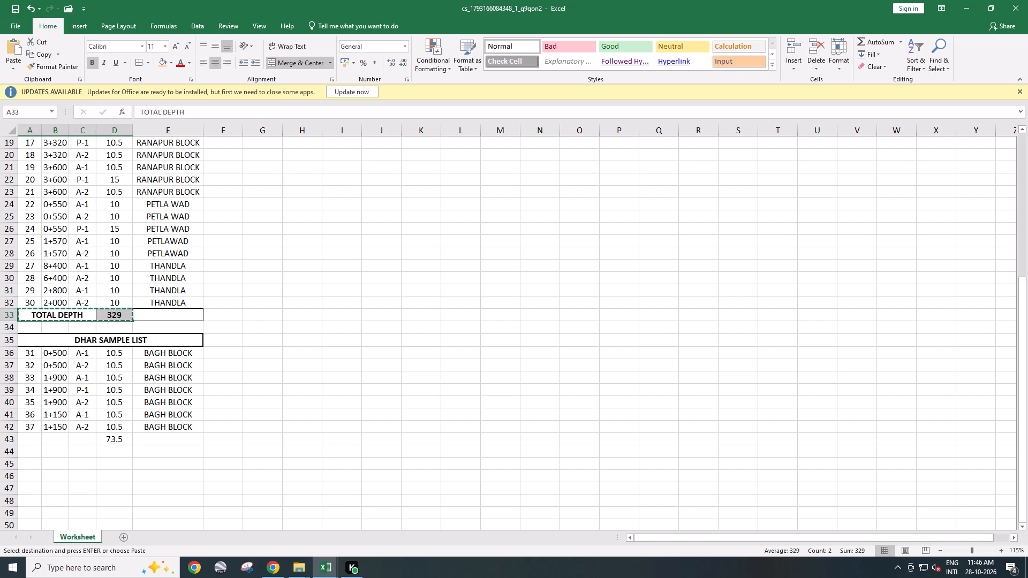
{"action": "left_click", "coordinate": [33, 439]}
{"action": "key", "text": "ctrl+v"}
Adjust the sum range in D43 to cover only the Dhar Depth values, D36 to D42.
{"action": "double_click", "coordinate": [111, 439]}
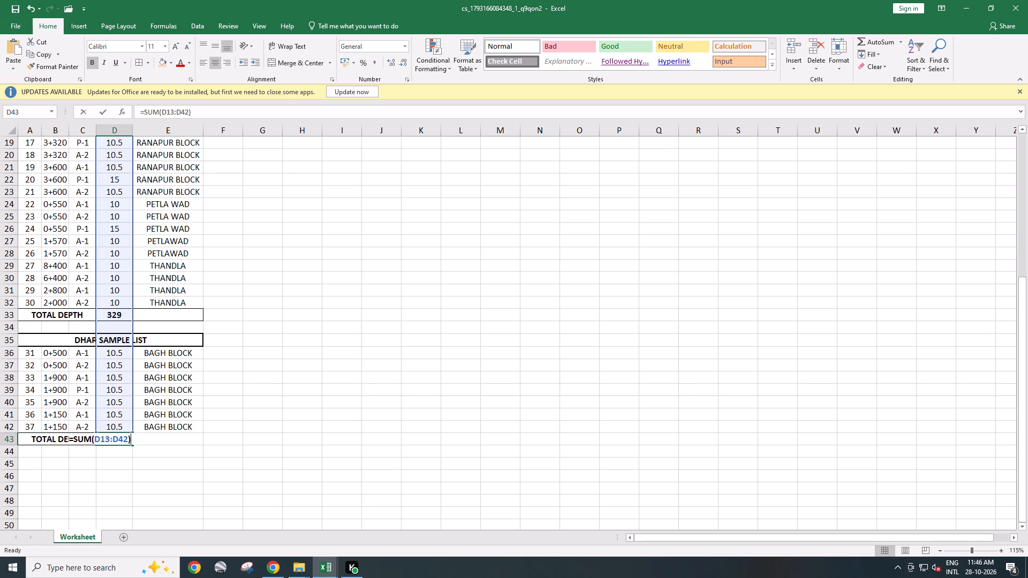
{"action": "scroll", "coordinate": [158, 359], "scroll_direction": "up", "scroll_amount": 8}
{"action": "left_click_drag", "start_coordinate": [133, 285], "coordinate": [54, 372]}
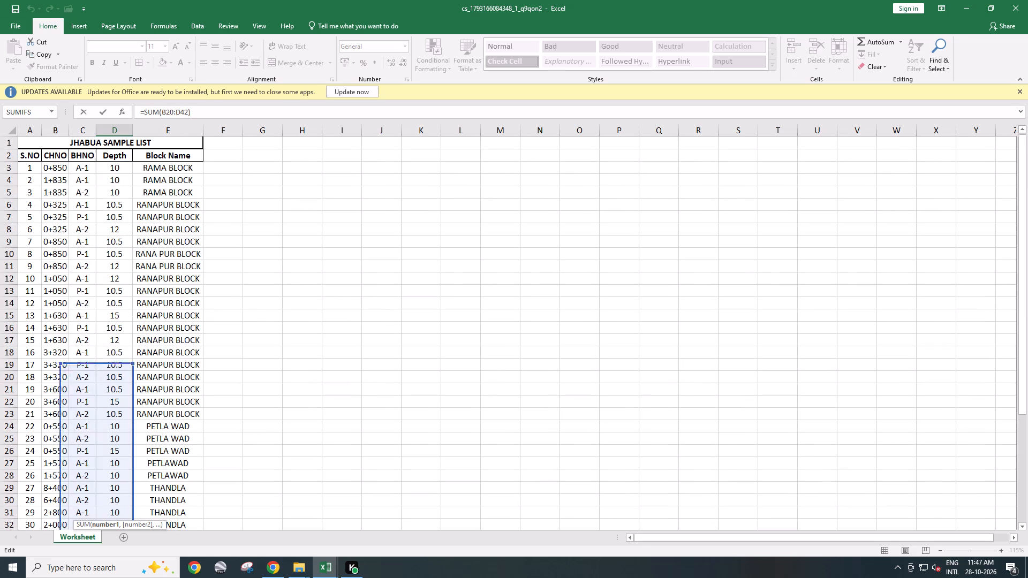
{"action": "left_click_drag", "start_coordinate": [54, 372], "coordinate": [134, 33]}
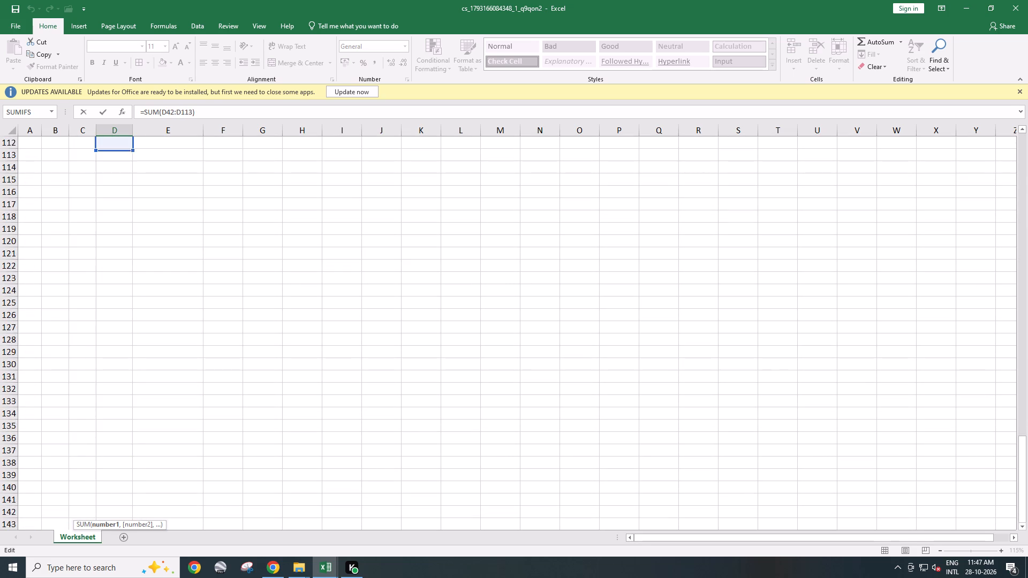
{"action": "left_click_drag", "start_coordinate": [134, 33], "coordinate": [101, 320]}
{"action": "key", "text": "Return"}
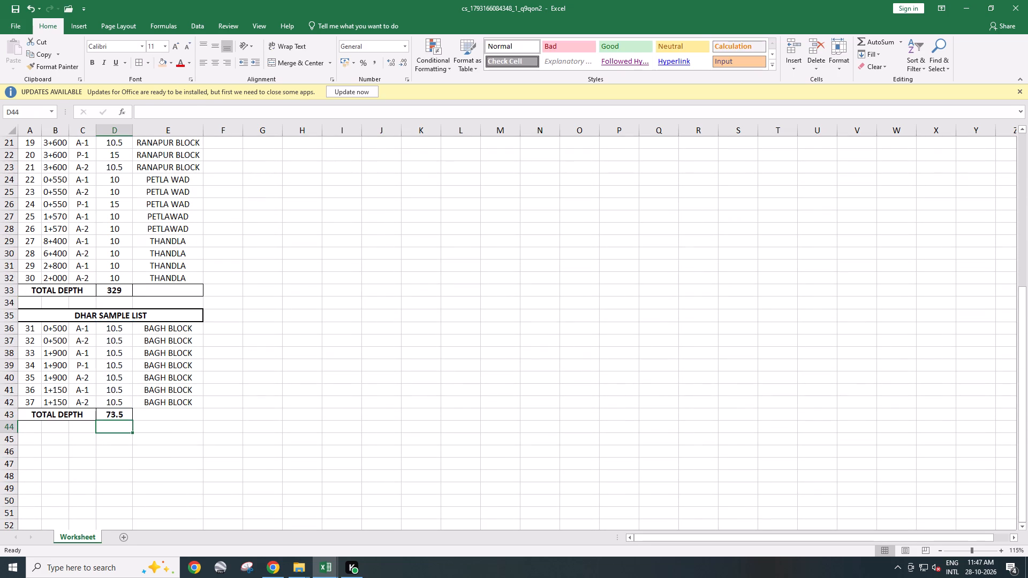
{"action": "left_click", "coordinate": [240, 427]}
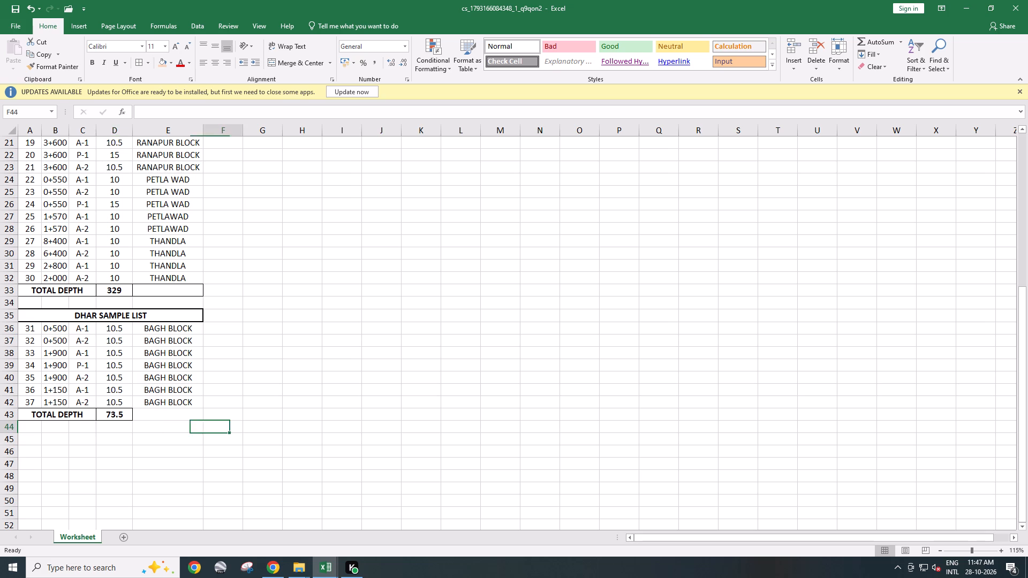
Apply all borders to the Dhar TOTAL DEPTH row, A43 to E43, and save the workbook.
{"action": "left_click_drag", "start_coordinate": [80, 413], "coordinate": [140, 414]}
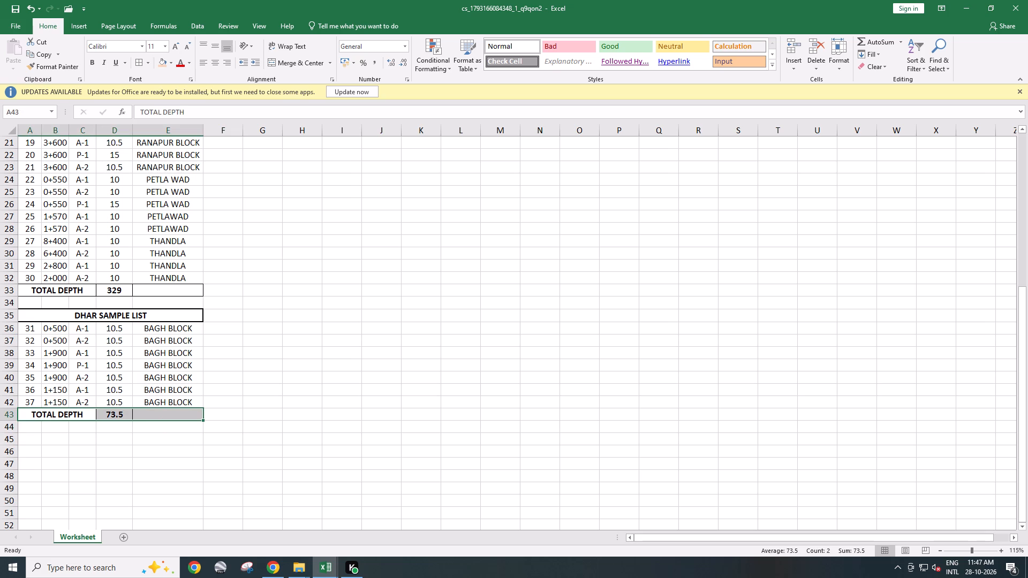
{"action": "type", "text": "HB"}
{"action": "key", "text": "a"}
{"action": "key", "text": "ctrl+s"}
{"action": "left_click", "coordinate": [127, 455]}
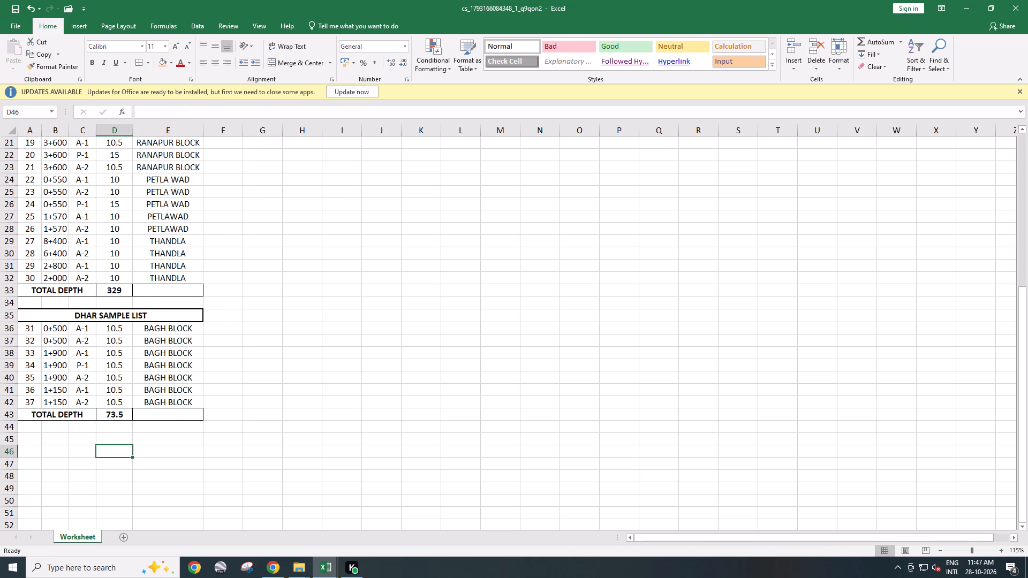
Switch the worksheet to Page Break Preview and check how both sample lists fit the page.
{"action": "scroll", "coordinate": [183, 414], "scroll_direction": "up", "scroll_amount": 3}
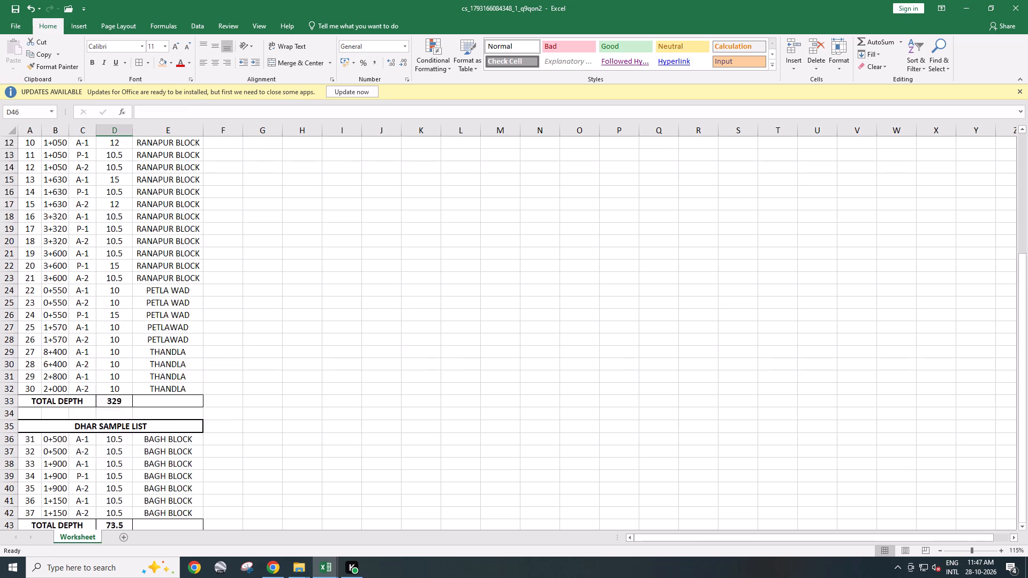
{"action": "scroll", "coordinate": [184, 414], "scroll_direction": "up", "scroll_amount": 4}
{"action": "type", "text": "WI"}
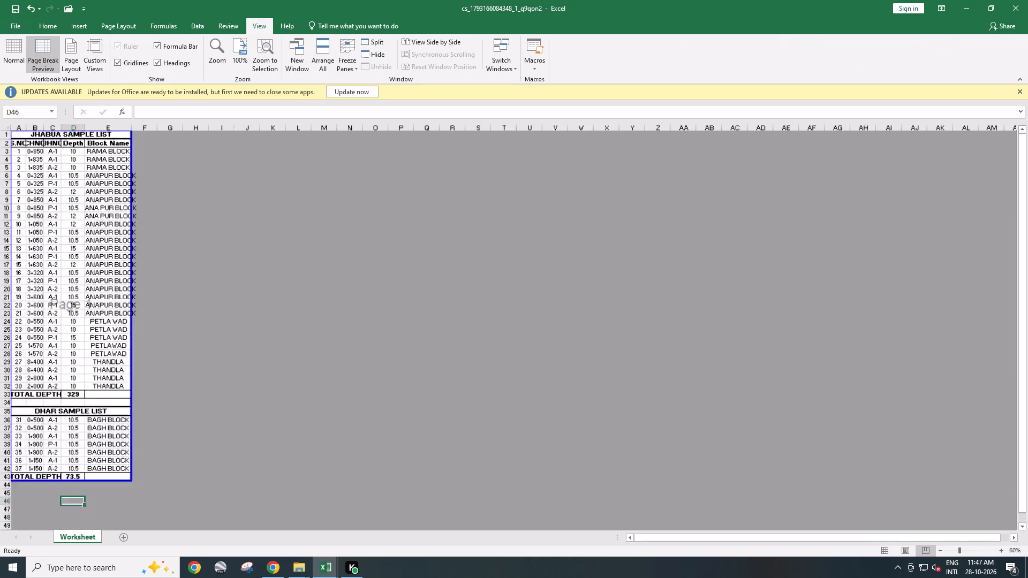
{"action": "left_click", "coordinate": [294, 420]}
{"action": "scroll", "coordinate": [25, 333], "scroll_direction": "up", "scroll_amount": 3, "text": "ctrl"}
{"action": "scroll", "coordinate": [97, 354], "scroll_direction": "up", "scroll_amount": 1, "text": "ctrl"}
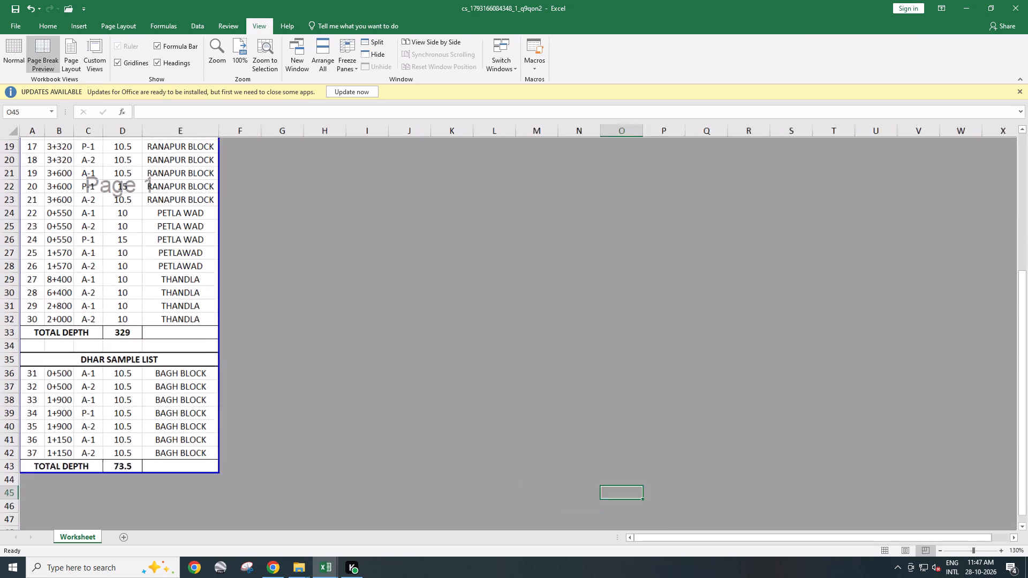
{"action": "scroll", "coordinate": [287, 396], "scroll_direction": "up", "scroll_amount": 16}
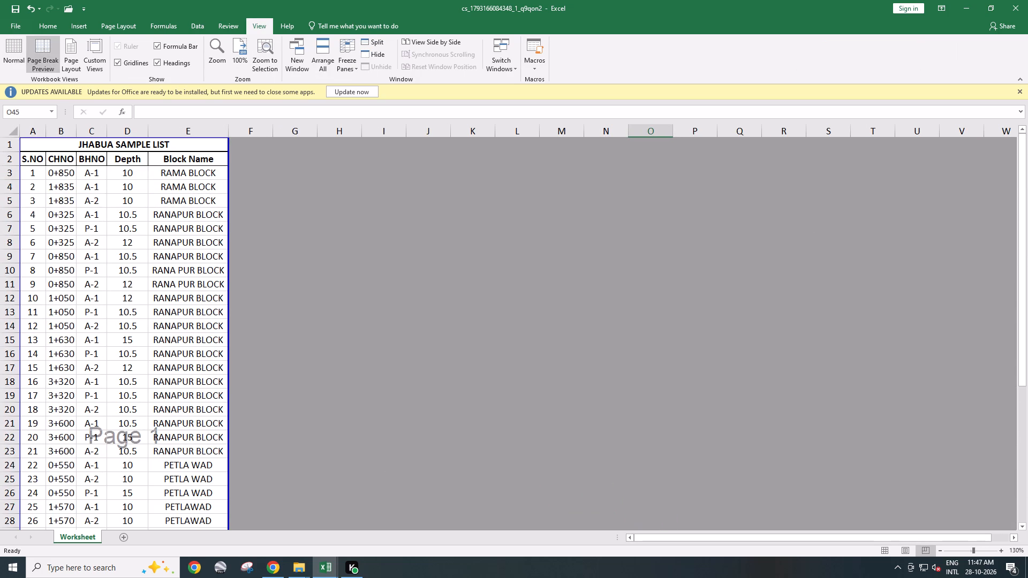
{"action": "scroll", "coordinate": [291, 399], "scroll_direction": "down", "scroll_amount": 4}
{"action": "scroll", "coordinate": [285, 396], "scroll_direction": "up", "scroll_amount": 7}
Centre the worksheet horizontally on the printed page through Page Setup and check the print preview.
{"action": "key", "text": "ctrl+p"}
{"action": "scroll", "coordinate": [622, 383], "scroll_direction": "down", "scroll_amount": 4}
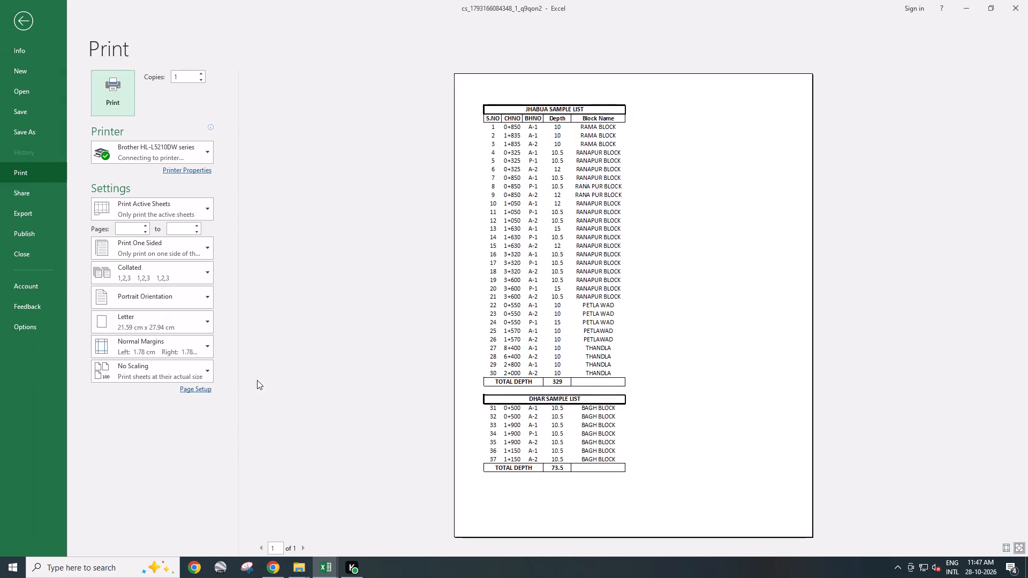
{"action": "left_click", "coordinate": [203, 389]}
{"action": "left_click", "coordinate": [328, 332]}
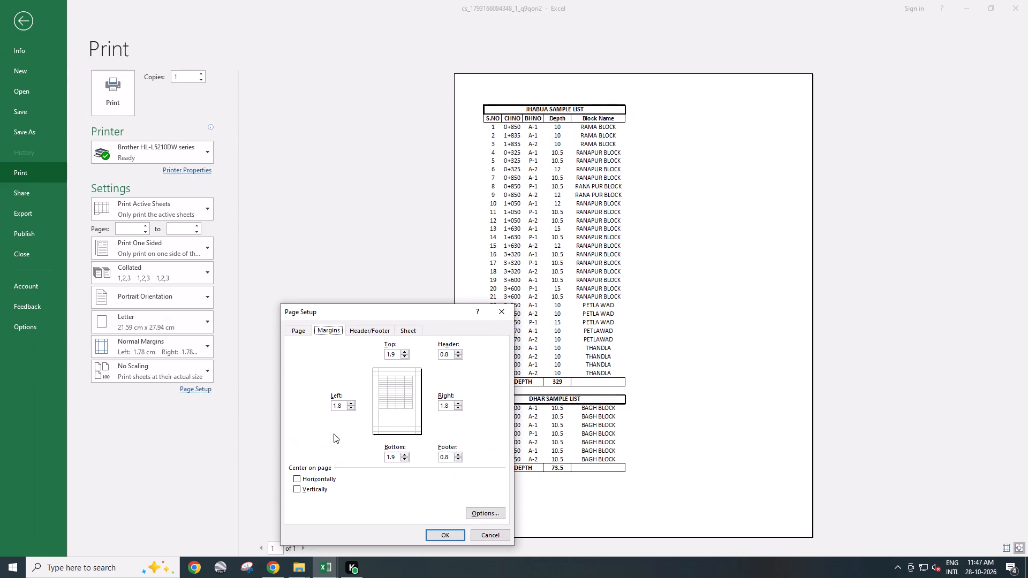
{"action": "left_click", "coordinate": [299, 477]}
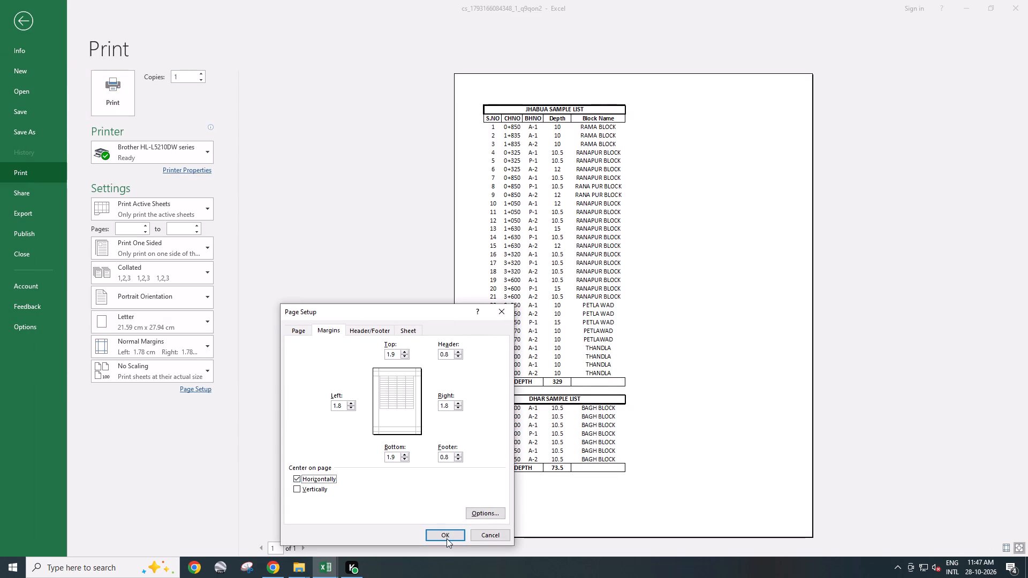
{"action": "left_click", "coordinate": [447, 538]}
{"action": "scroll", "coordinate": [594, 382], "scroll_direction": "down", "scroll_amount": 5}
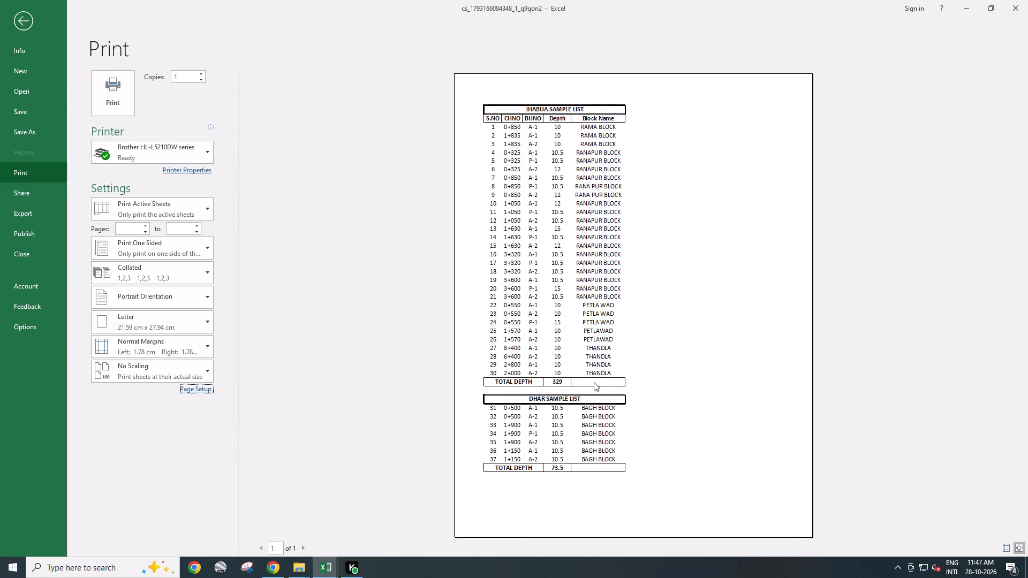
{"action": "scroll", "coordinate": [594, 382], "scroll_direction": "down", "scroll_amount": 6}
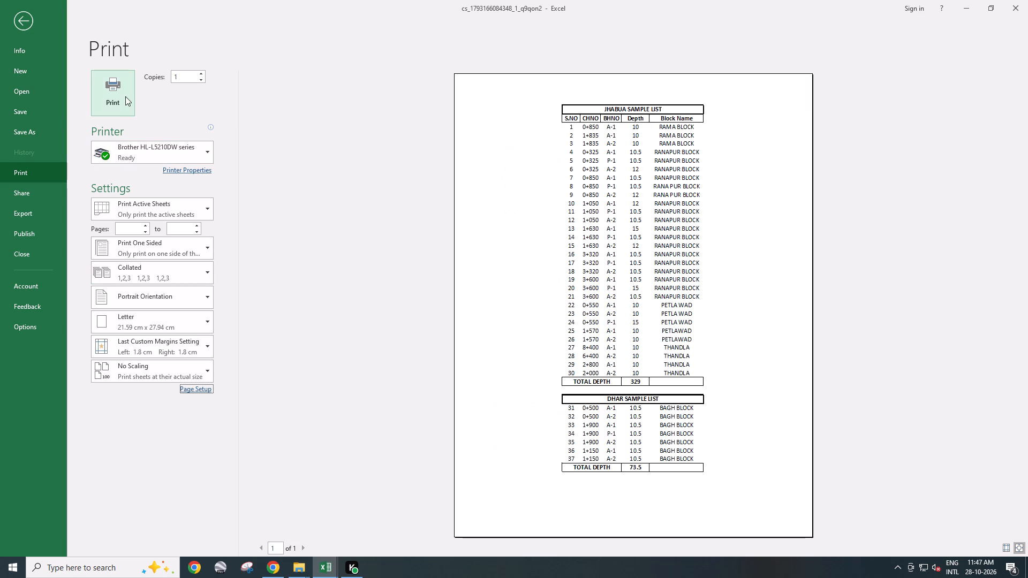
Export the worksheet as a PDF named JHABUA & DHAR SAMPLE LIST in Downloads, then view and close it.
{"action": "left_click", "coordinate": [21, 133]}
{"action": "left_click", "coordinate": [154, 202]}
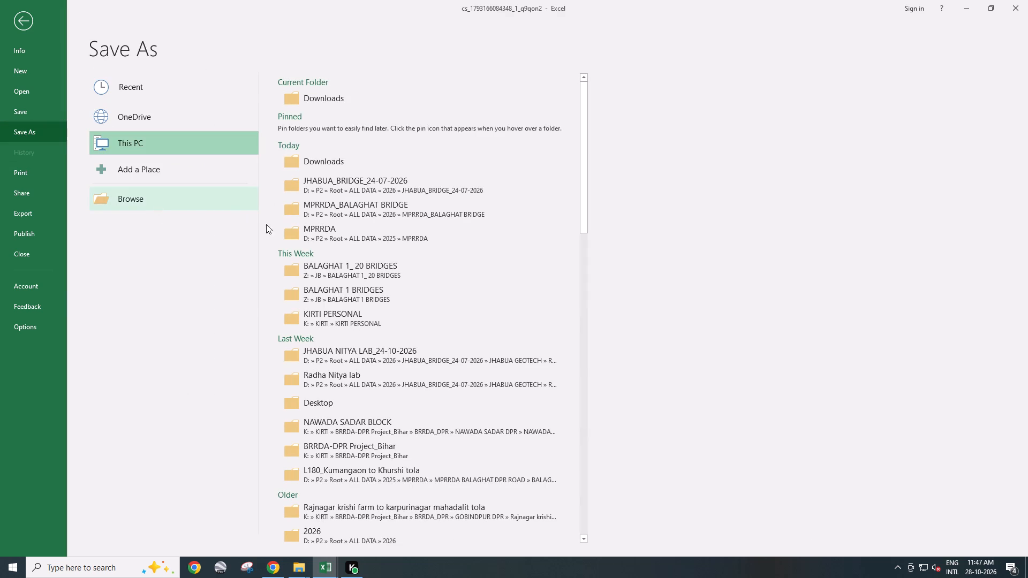
{"action": "left_click", "coordinate": [101, 231]}
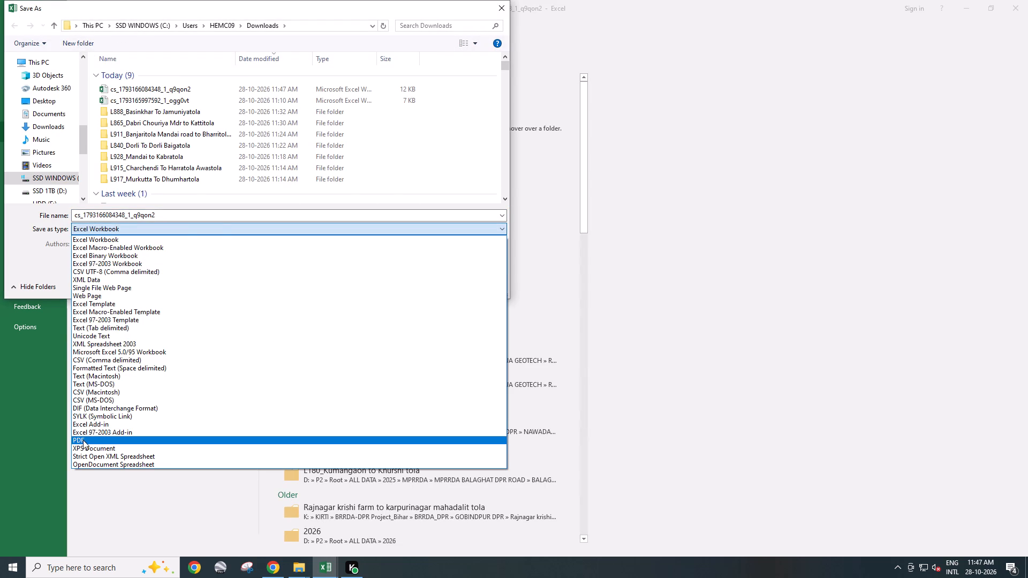
{"action": "left_click", "coordinate": [83, 440]}
{"action": "left_click", "coordinate": [176, 213]}
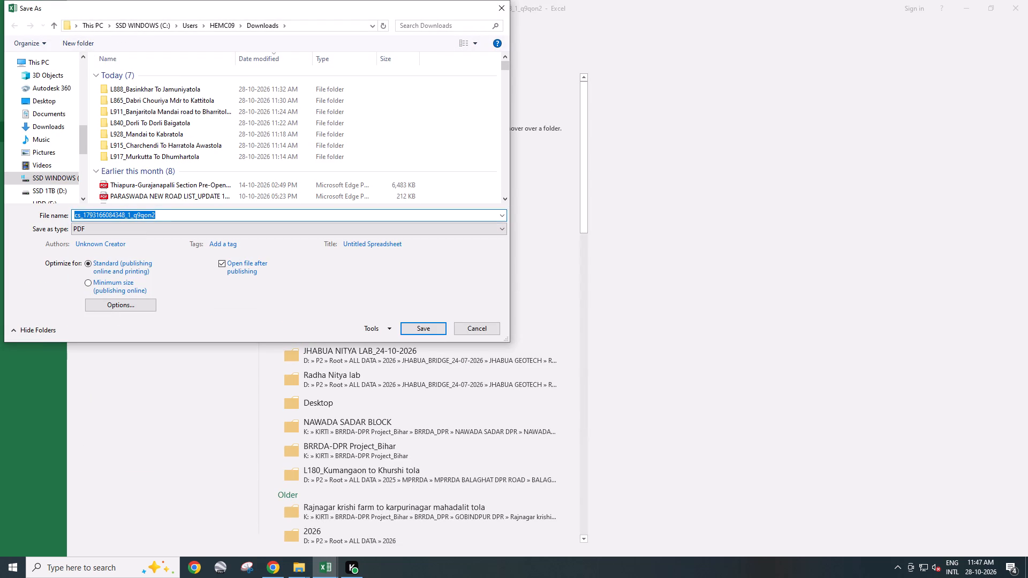
{"action": "type", "text": "JHABUA"}
{"action": "key", "text": "space"}
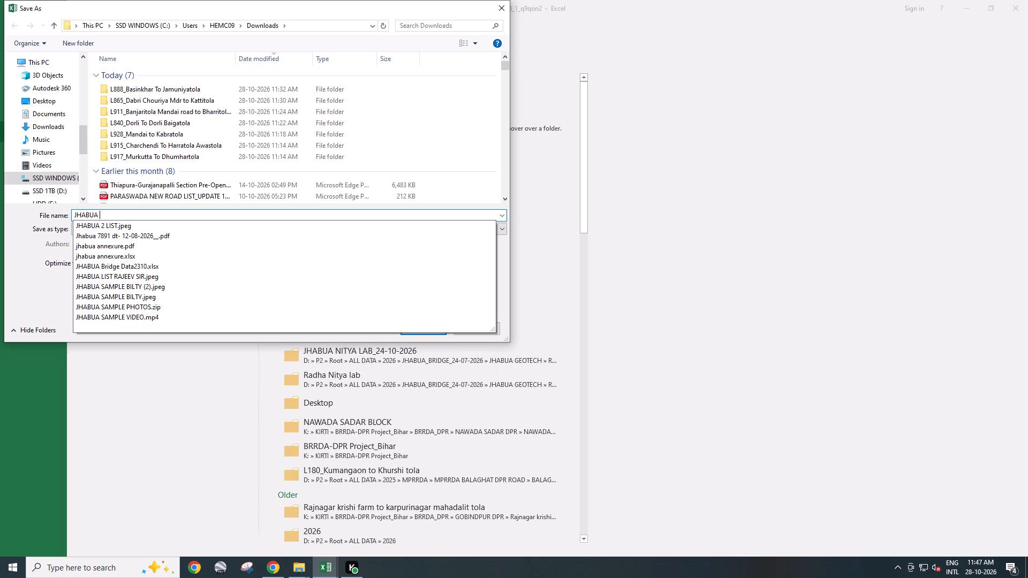
{"action": "type", "text": "&"}
{"action": "key", "text": "space"}
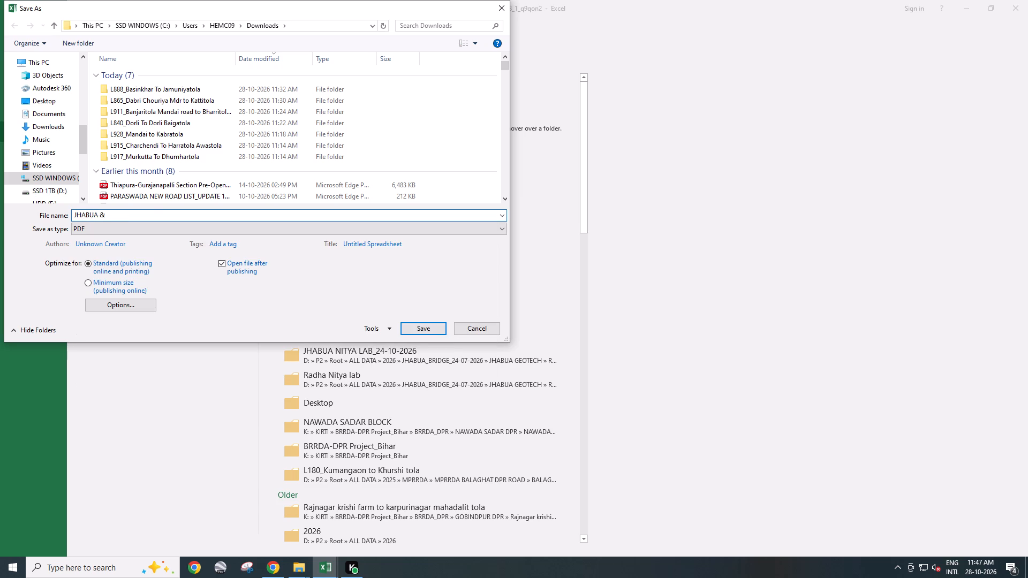
{"action": "type", "text": "DHAR SAMPLE LIST"}
{"action": "key", "text": "Return"}
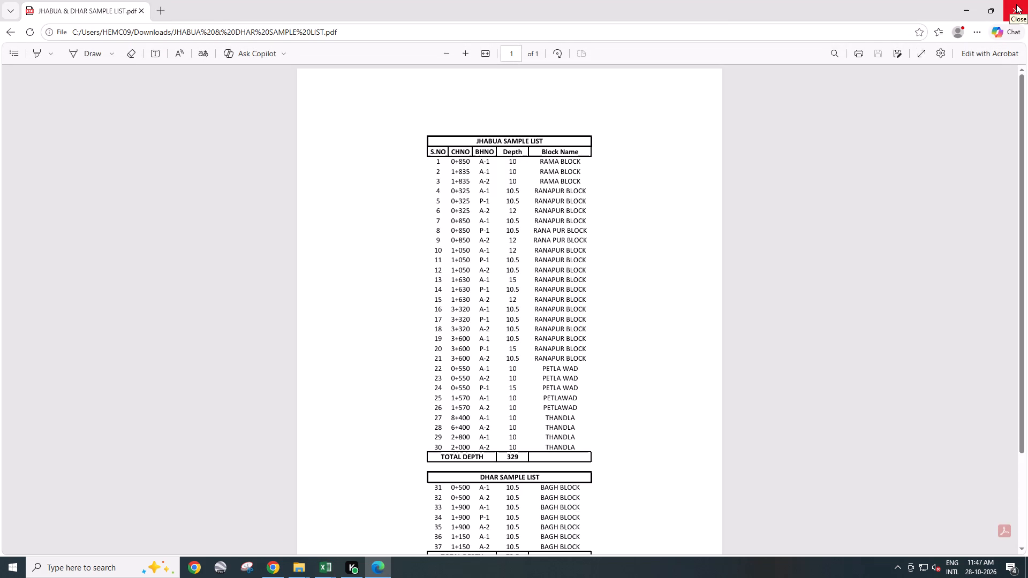
{"action": "left_click", "coordinate": [1016, 4]}
Apply all borders and a thick outside border to the Jhabua data rows, A3 to E32.
{"action": "left_click", "coordinate": [352, 282]}
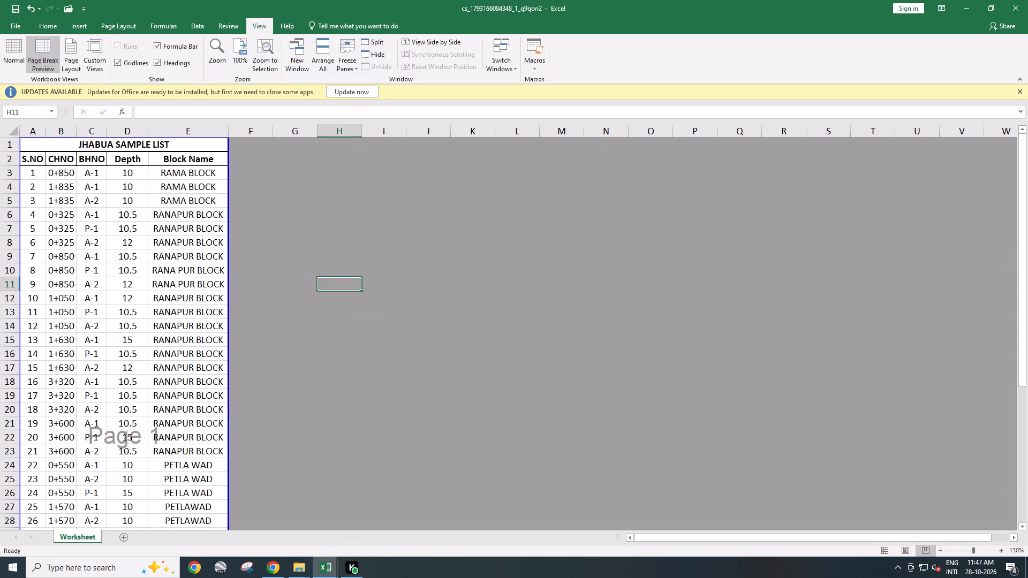
{"action": "left_click_drag", "start_coordinate": [29, 176], "coordinate": [200, 484]}
{"action": "left_click", "coordinate": [200, 484]}
{"action": "left_click", "coordinate": [184, 492], "text": "shift"}
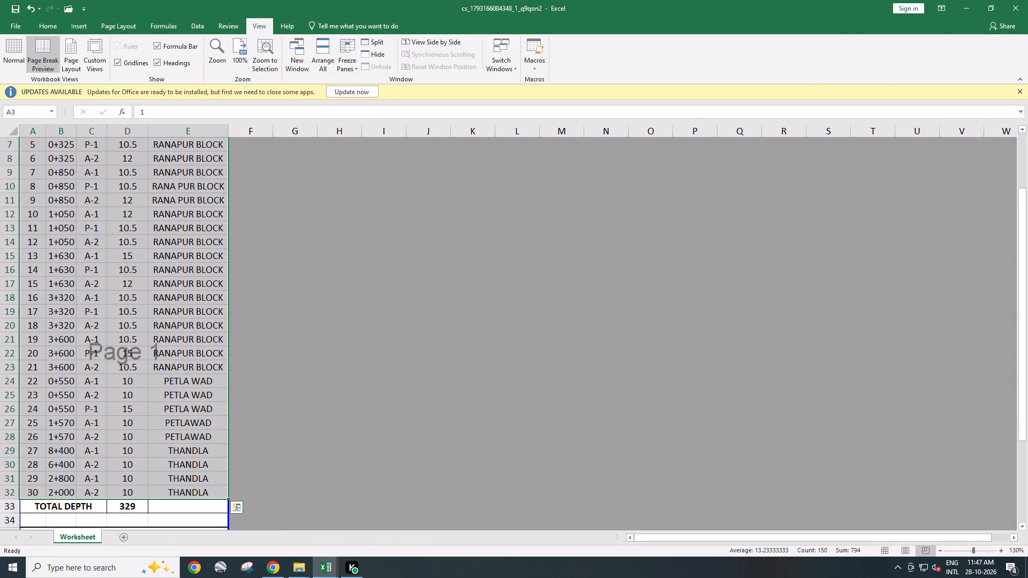
{"action": "type", "text": "HBA"}
{"action": "scroll", "coordinate": [190, 447], "scroll_direction": "down", "scroll_amount": 8}
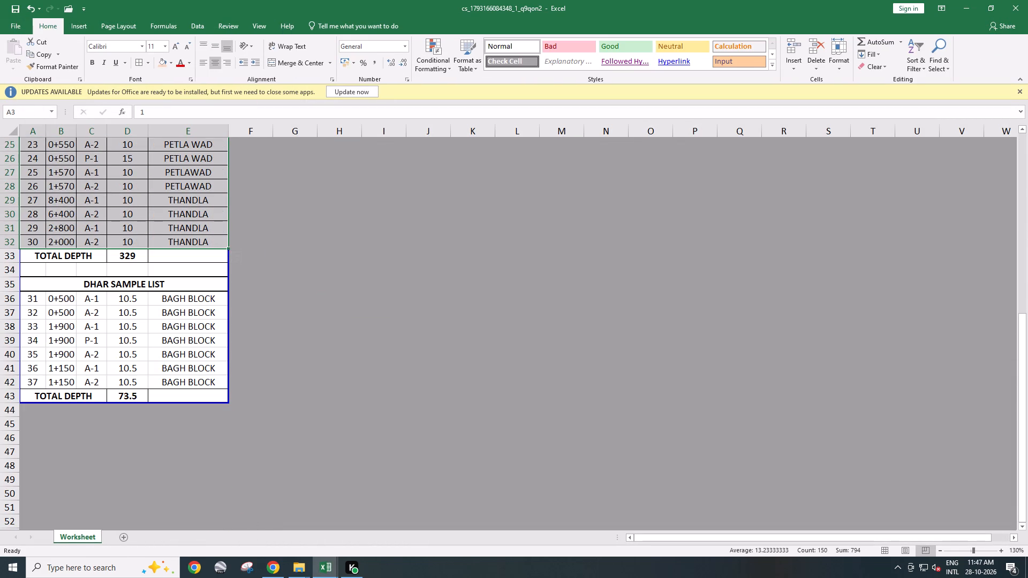
{"action": "type", "text": "HBT"}
{"action": "scroll", "coordinate": [111, 336], "scroll_direction": "down", "scroll_amount": 2}
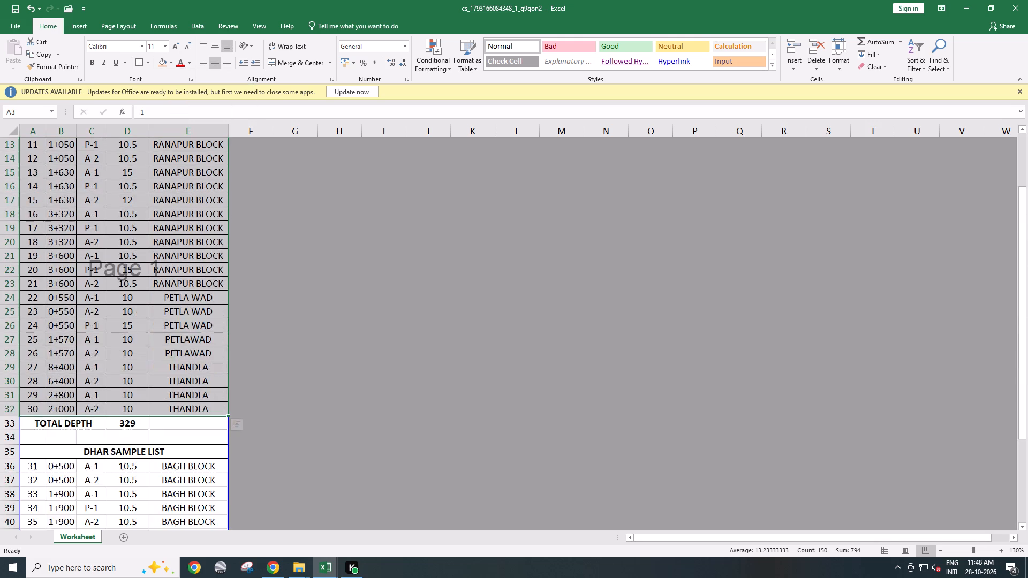
Apply all borders to the Dhar data rows, A36 to E42.
{"action": "scroll", "coordinate": [114, 339], "scroll_direction": "down", "scroll_amount": 5}
{"action": "left_click", "coordinate": [105, 352]}
{"action": "left_click_drag", "start_coordinate": [32, 342], "coordinate": [182, 425]}
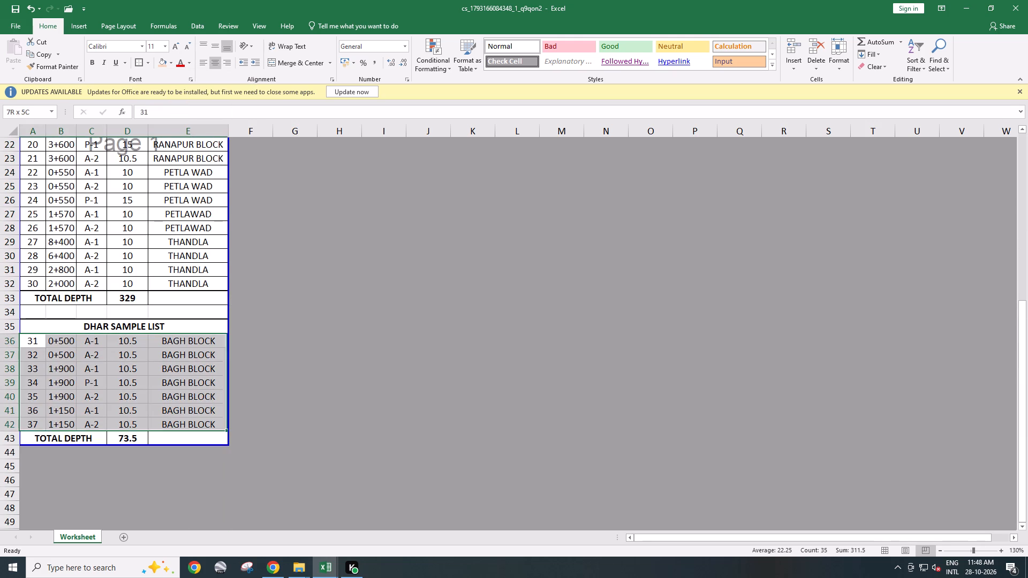
{"action": "left_click_drag", "start_coordinate": [182, 425], "coordinate": [188, 429]}
{"action": "type", "text": "HBA"}
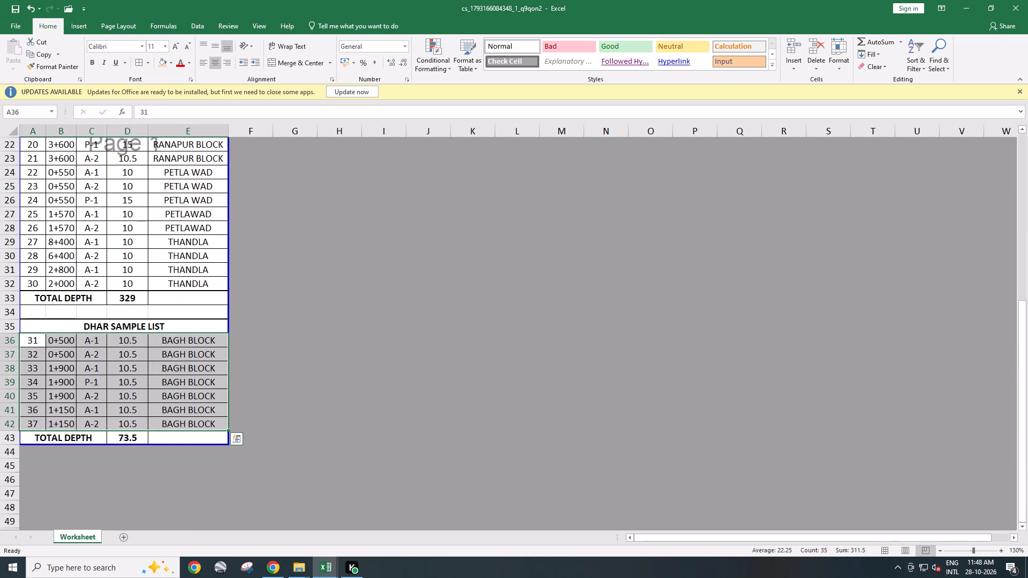
Insert a row below the DHAR SAMPLE LIST title, copy the Jhabua column headers A2 to E2 into it, and save.
{"action": "left_click", "coordinate": [16, 340]}
{"action": "key", "text": "ctrl+shift+equal"}
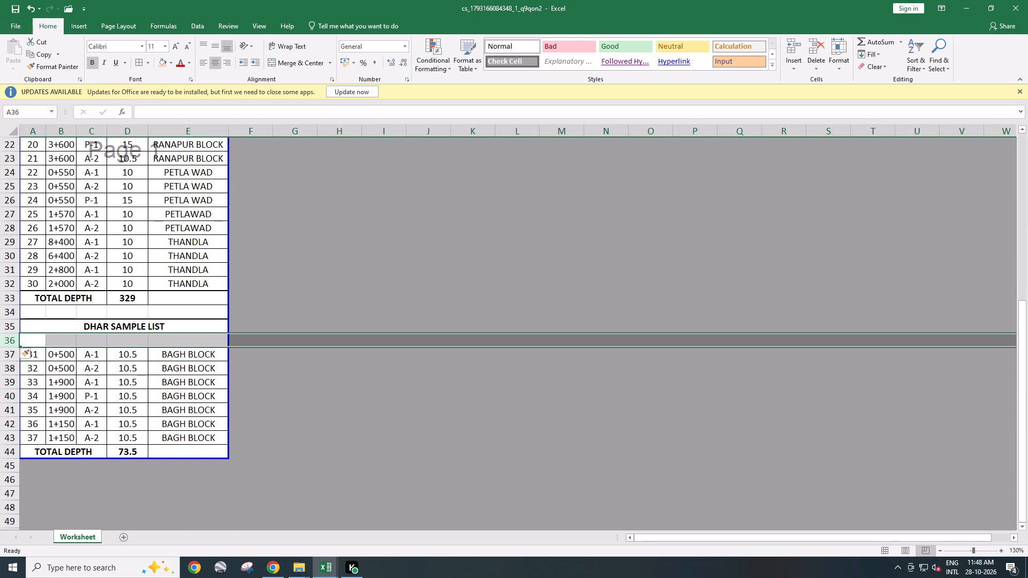
{"action": "scroll", "coordinate": [86, 318], "scroll_direction": "up", "scroll_amount": 3}
{"action": "scroll", "coordinate": [83, 262], "scroll_direction": "down", "scroll_amount": 1}
{"action": "scroll", "coordinate": [83, 262], "scroll_direction": "up", "scroll_amount": 11}
{"action": "left_click_drag", "start_coordinate": [37, 155], "coordinate": [209, 160]}
{"action": "key", "text": "ctrl+c"}
{"action": "scroll", "coordinate": [150, 336], "scroll_direction": "down", "scroll_amount": 8}
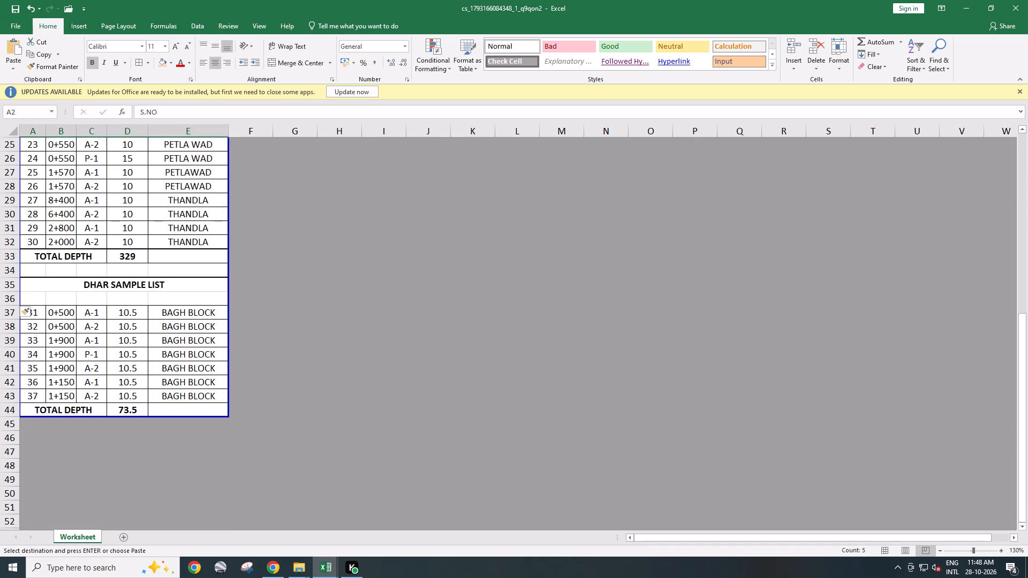
{"action": "left_click", "coordinate": [25, 296]}
{"action": "key", "text": "ctrl+v"}
{"action": "key", "text": "ctrl+s"}
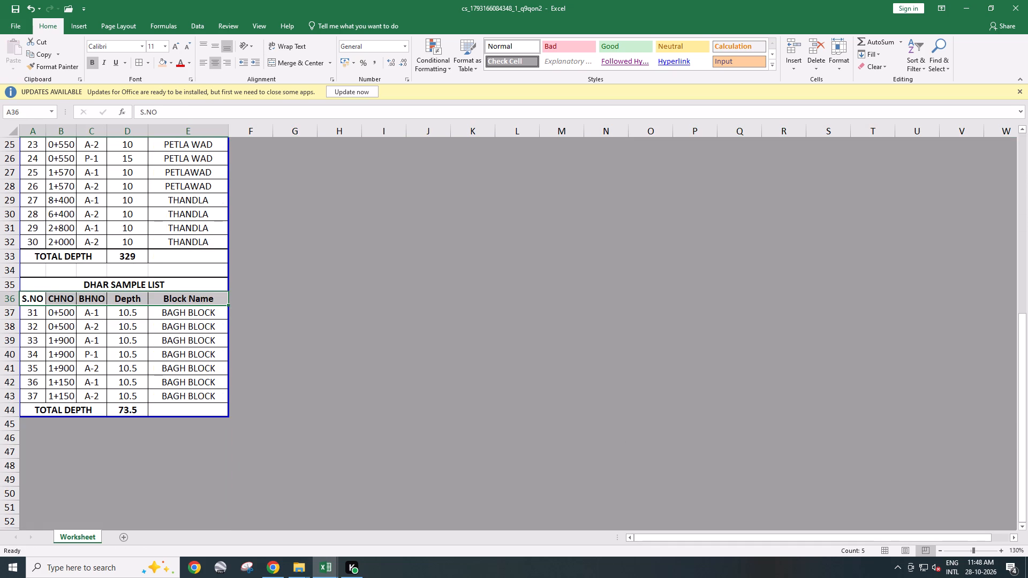
Apply thick outside borders to the Dhar header row, A36 to E36, and to its data rows, A37 to E43.
{"action": "left_click", "coordinate": [150, 328]}
{"action": "left_click_drag", "start_coordinate": [39, 294], "coordinate": [151, 300]}
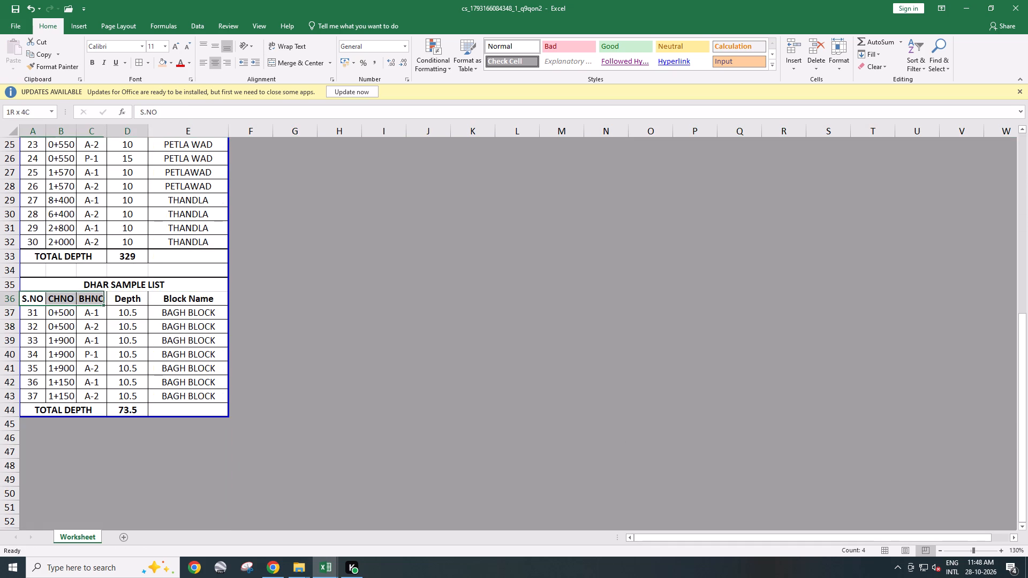
{"action": "left_click_drag", "start_coordinate": [151, 300], "coordinate": [186, 300]}
{"action": "type", "text": "HBT"}
{"action": "left_click", "coordinate": [205, 325]}
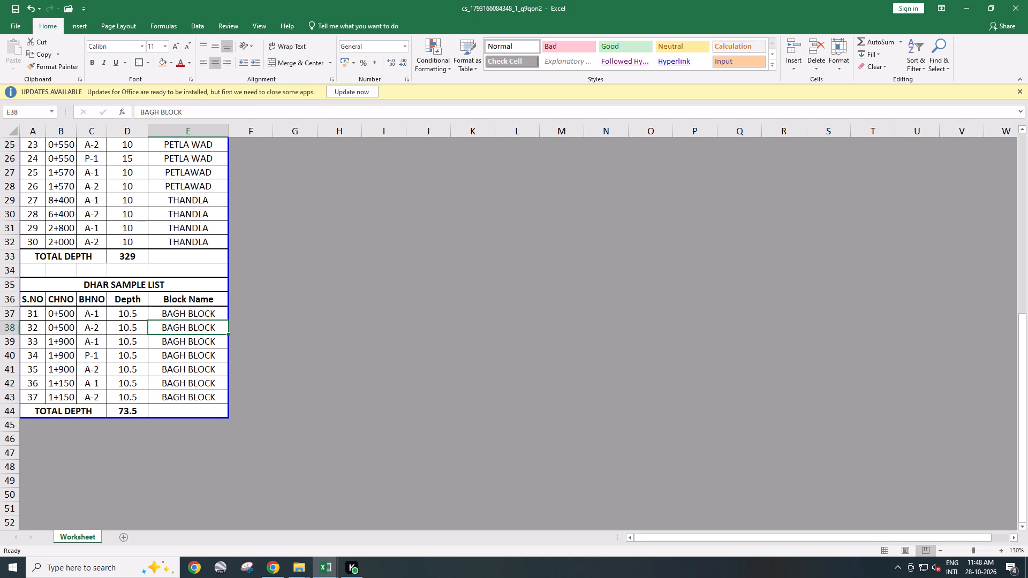
{"action": "left_click", "coordinate": [157, 361]}
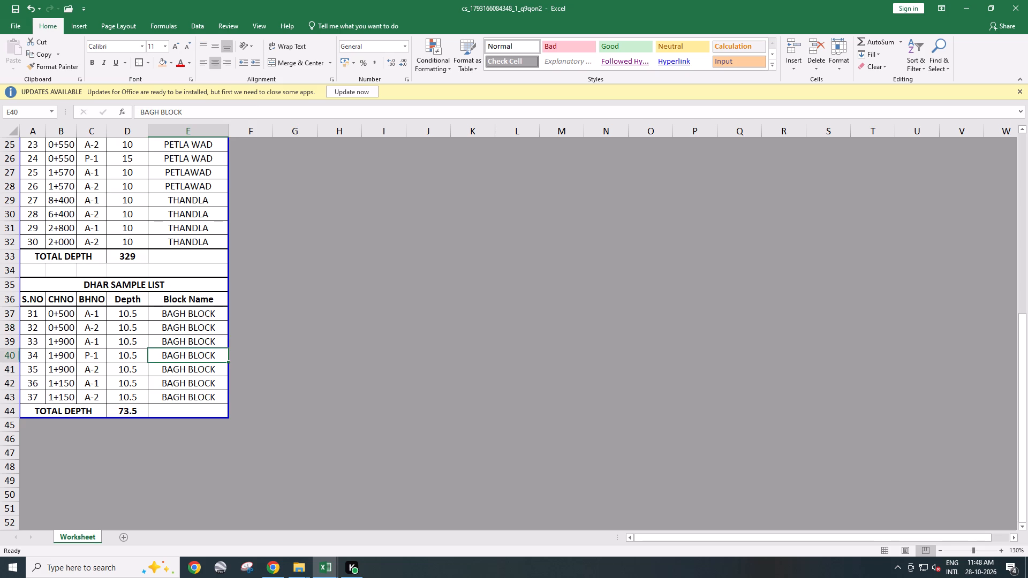
{"action": "left_click_drag", "start_coordinate": [27, 315], "coordinate": [179, 400]}
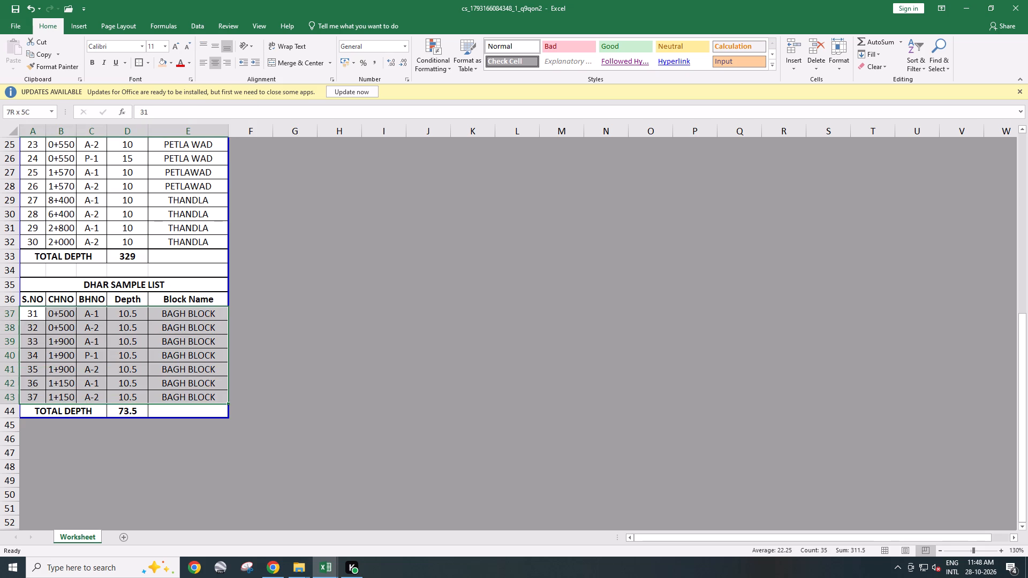
{"action": "type", "text": "HBT"}
{"action": "left_click", "coordinate": [197, 421]}
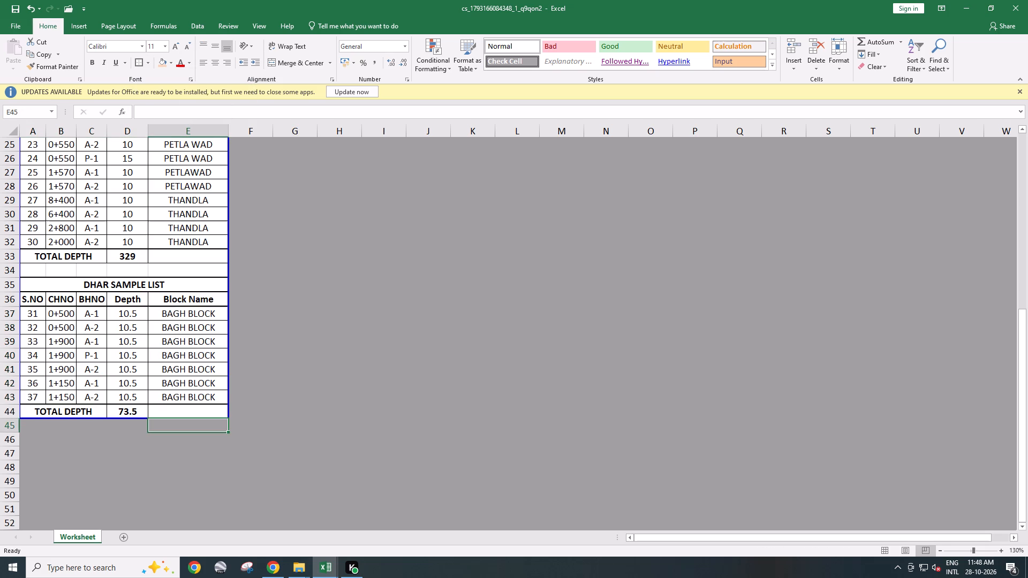
Check the print preview, export the worksheet again over the JHABUA & DHAR SAMPLE LIST PDF, and review the resulting file.
{"action": "key", "text": "ctrl+p"}
{"action": "scroll", "coordinate": [596, 367], "scroll_direction": "down", "scroll_amount": 10}
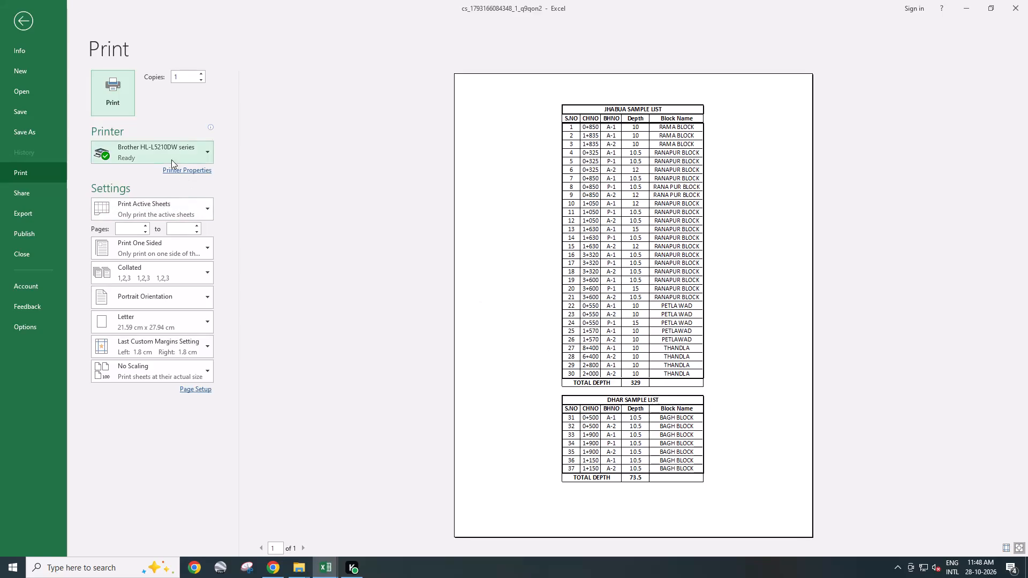
{"action": "left_click", "coordinate": [46, 132]}
{"action": "left_click", "coordinate": [155, 199]}
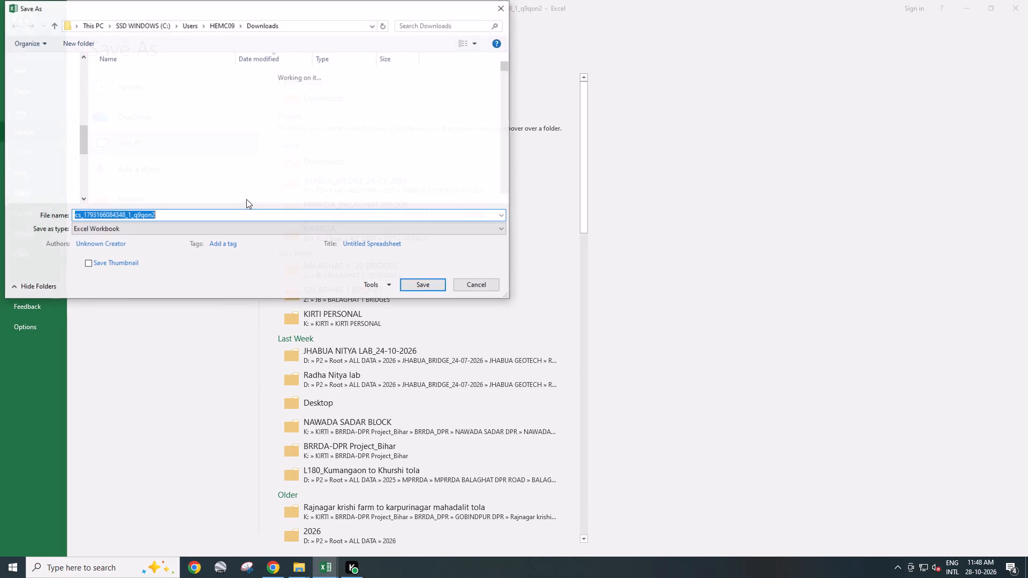
{"action": "left_click", "coordinate": [110, 228]}
{"action": "left_click", "coordinate": [84, 438]}
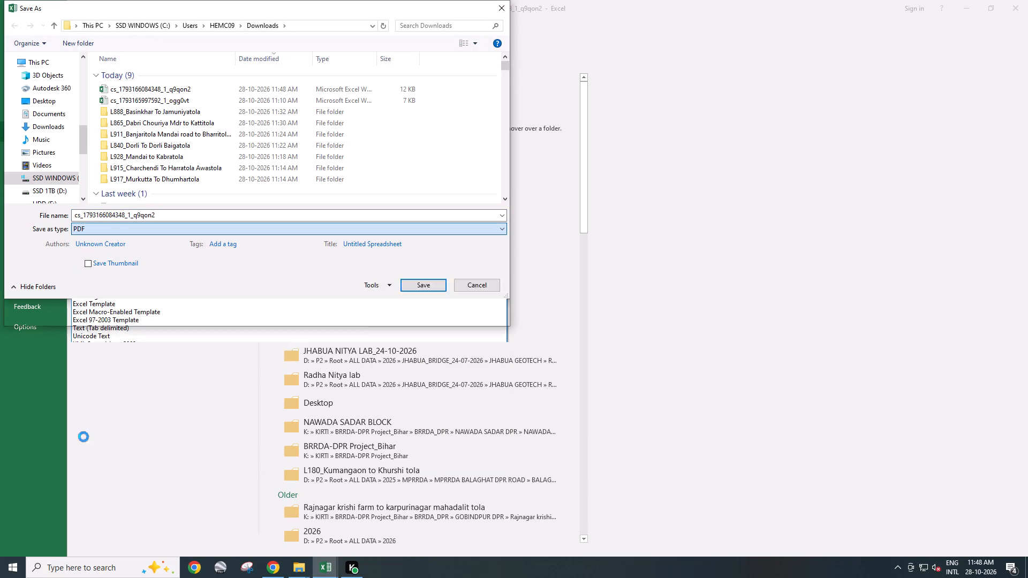
{"action": "left_click", "coordinate": [182, 93]}
{"action": "left_click", "coordinate": [429, 330]}
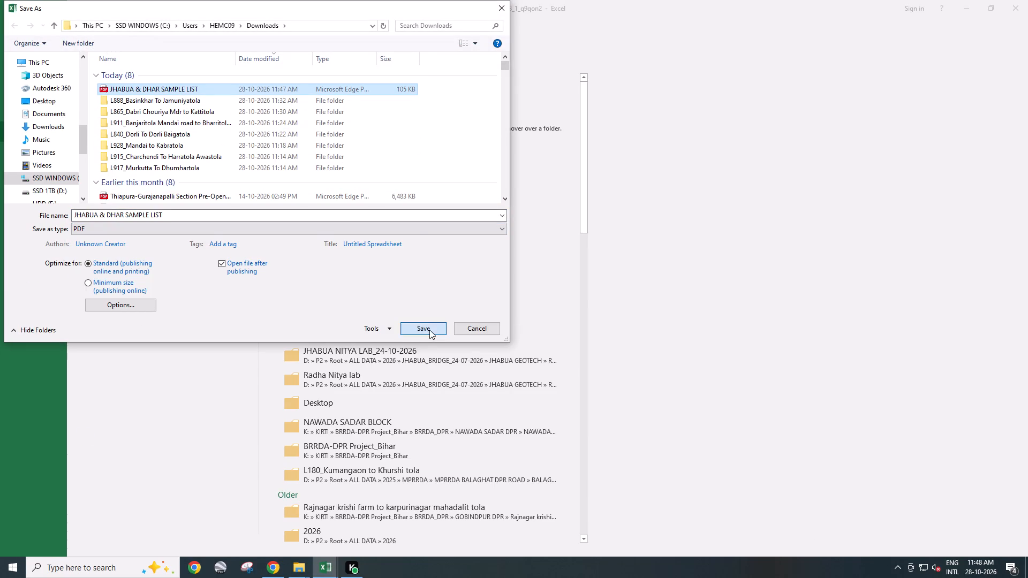
{"action": "left_click", "coordinate": [545, 283]}
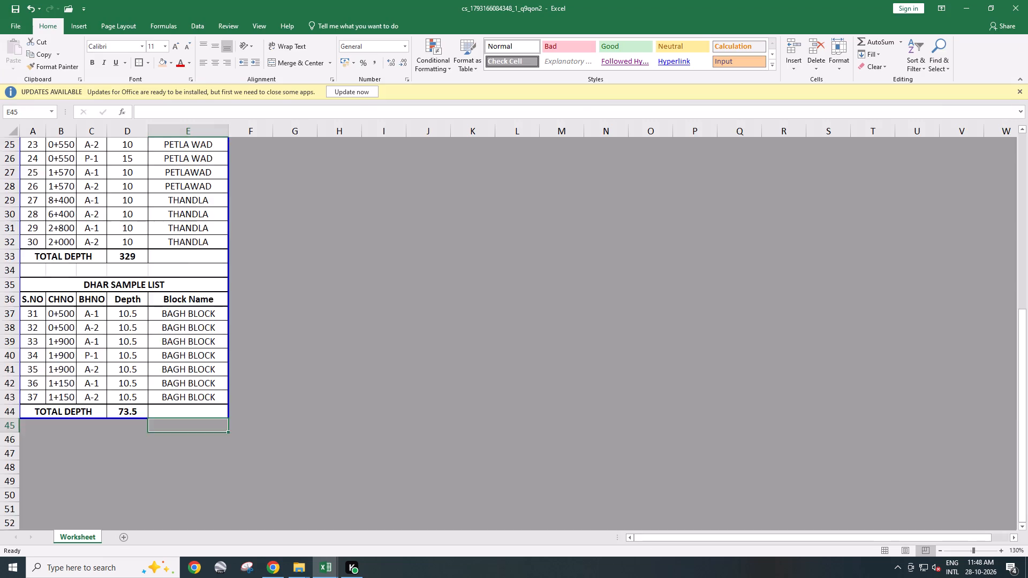
{"action": "scroll", "coordinate": [524, 322], "scroll_direction": "down", "scroll_amount": 11}
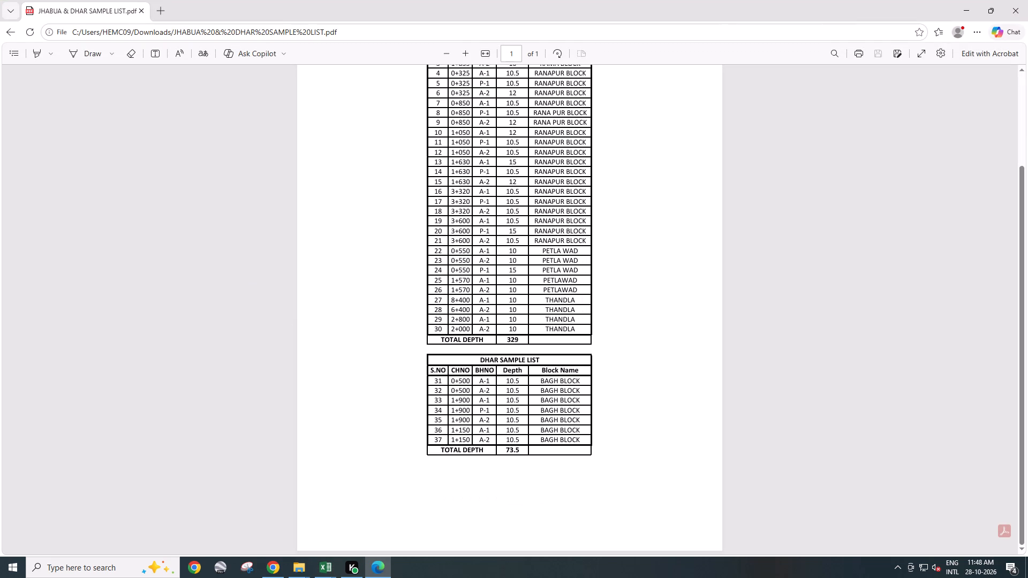
{"action": "scroll", "coordinate": [513, 334], "scroll_direction": "down", "scroll_amount": 1}
{"action": "left_click", "coordinate": [1026, 0]}
Close the sample list workbook and save its changes.
{"action": "scroll", "coordinate": [264, 204], "scroll_direction": "up", "scroll_amount": 2}
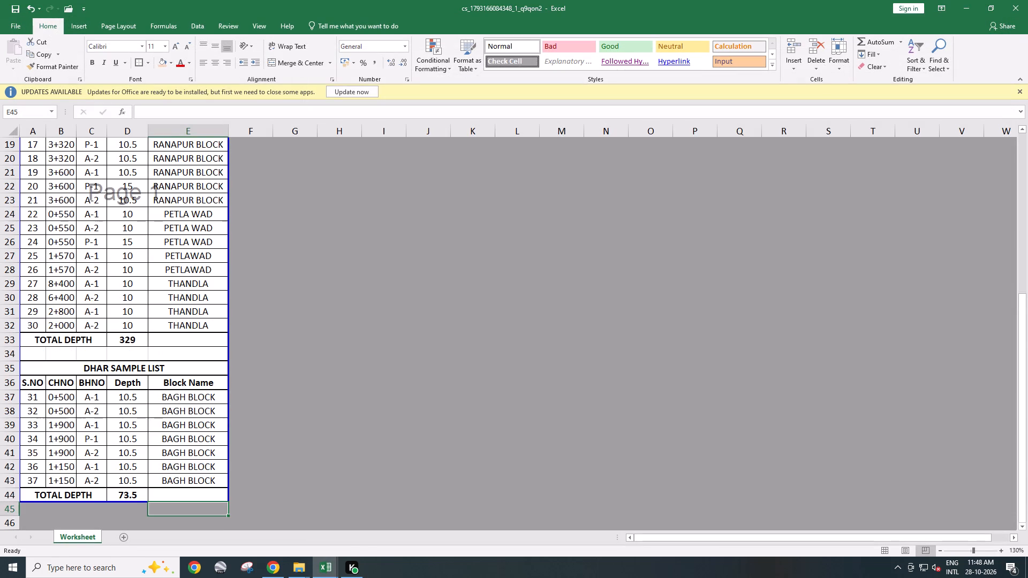
{"action": "left_click", "coordinate": [1021, 2]}
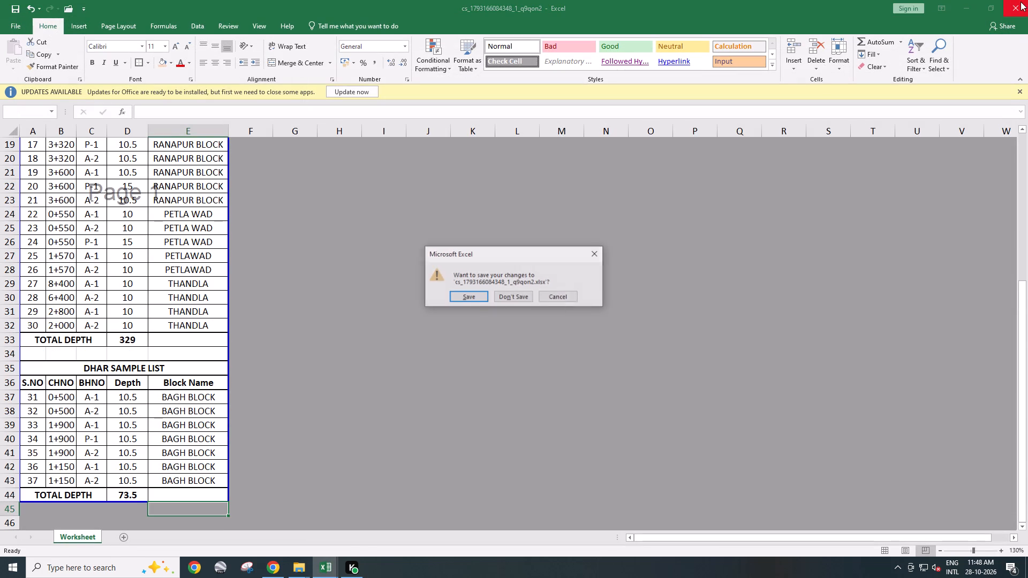
{"action": "left_click", "coordinate": [458, 302]}
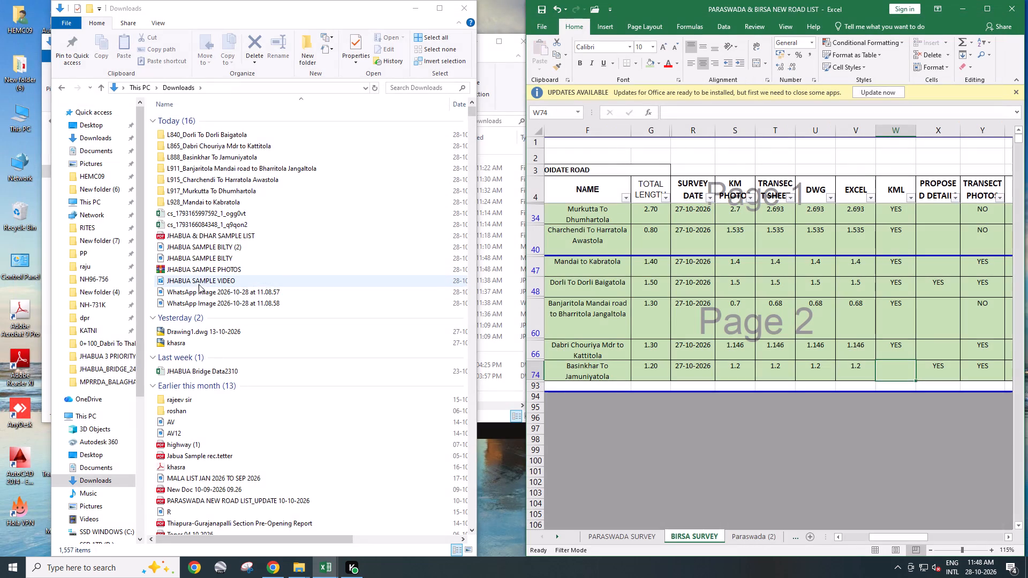
{"action": "left_click", "coordinate": [248, 215]}
{"action": "key", "text": "Delete"}
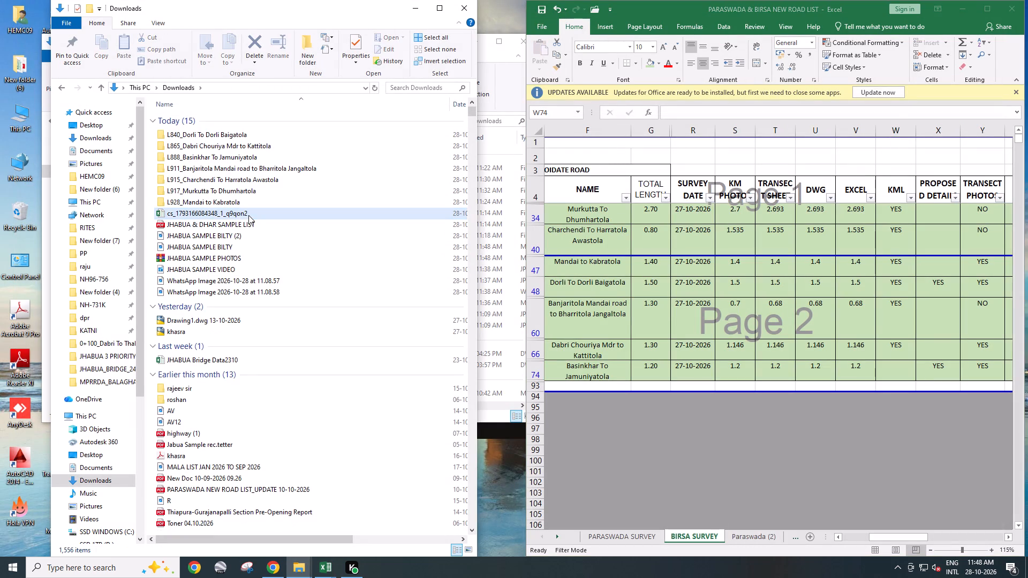
{"action": "left_click", "coordinate": [232, 223]}
{"action": "key", "text": "F2"}
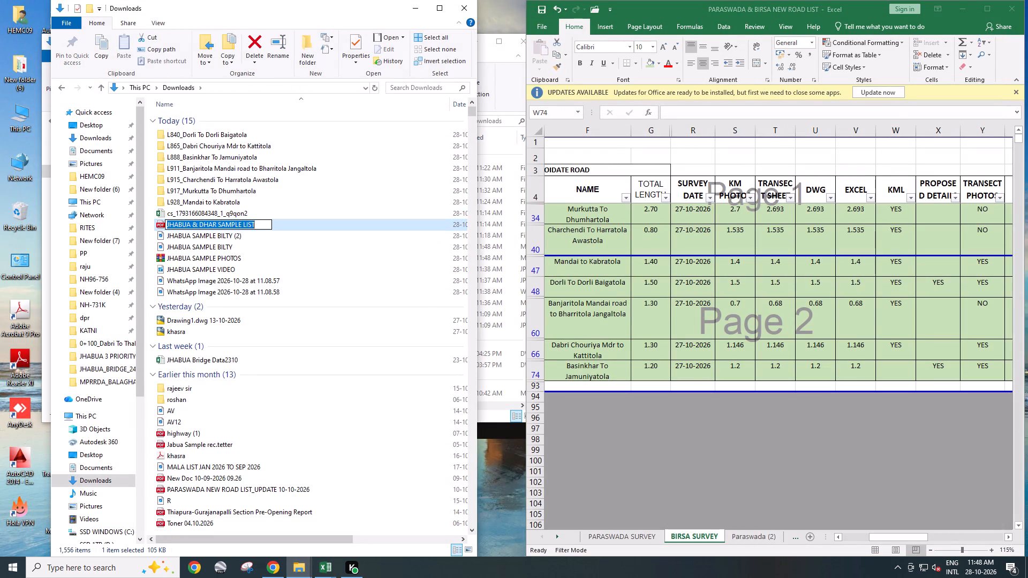
{"action": "key", "text": "ctrl+c"}
{"action": "left_click", "coordinate": [236, 209]}
{"action": "key", "text": "F2"}
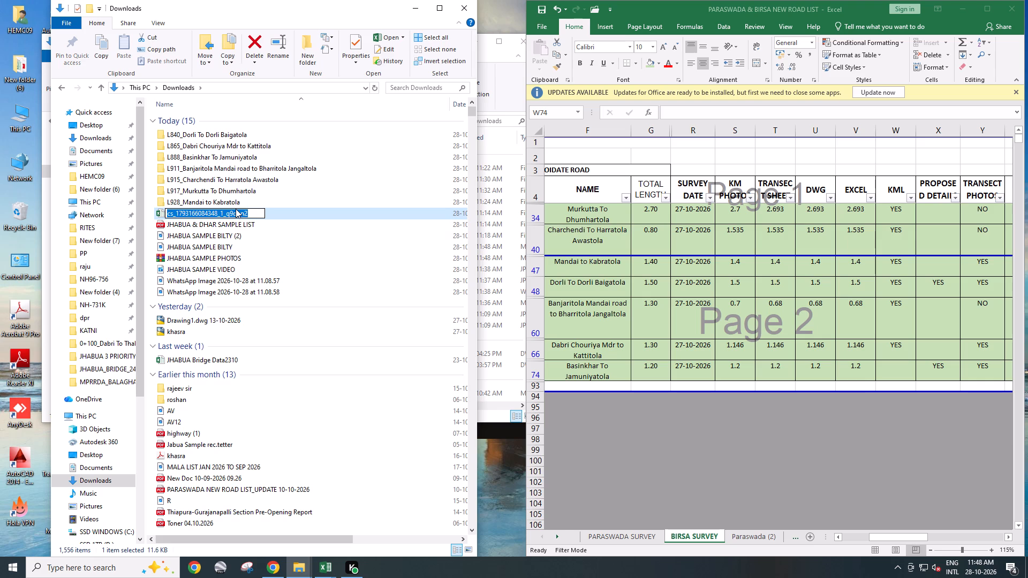
{"action": "key", "text": "ctrl+v"}
{"action": "left_click", "coordinate": [237, 262]}
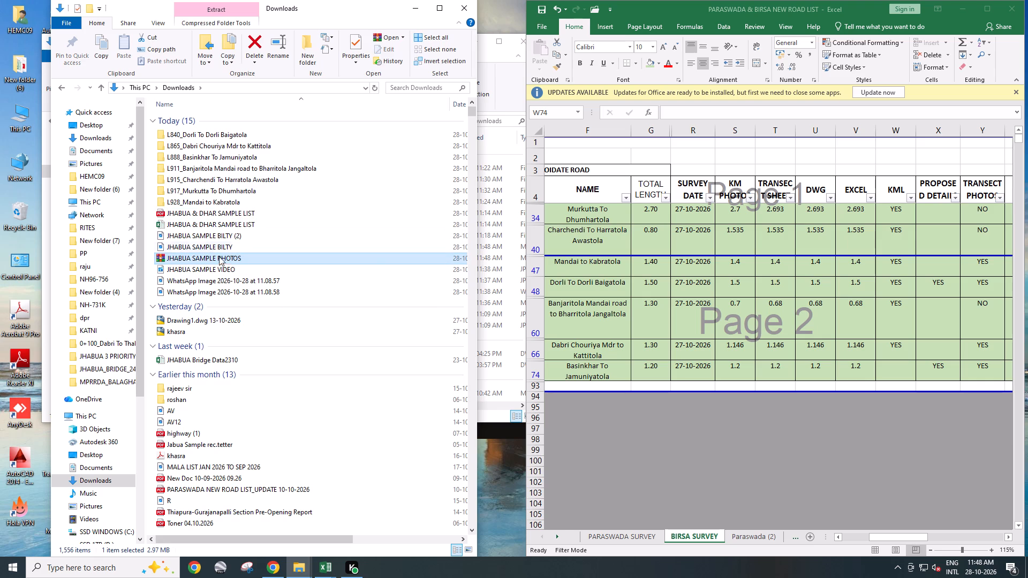
Extract the JHABUA SAMPLE PHOTOS archive into a folder of the same name in Downloads, then delete the archive.
{"action": "right_click", "coordinate": [209, 258]}
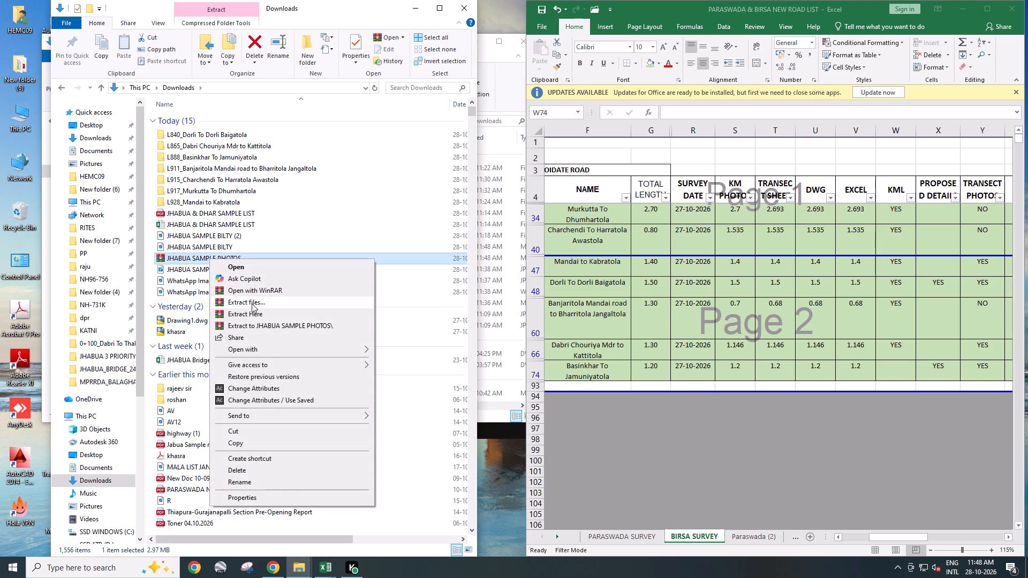
{"action": "left_click", "coordinate": [252, 303]}
{"action": "left_click", "coordinate": [548, 393]}
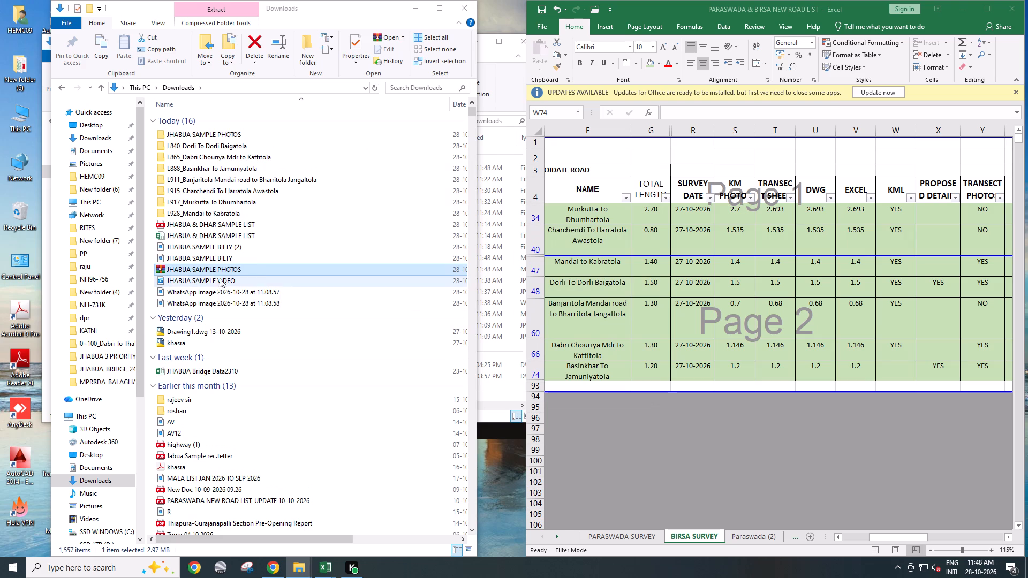
{"action": "left_click", "coordinate": [214, 282]}
{"action": "left_click", "coordinate": [232, 270]}
{"action": "key", "text": "Delete"}
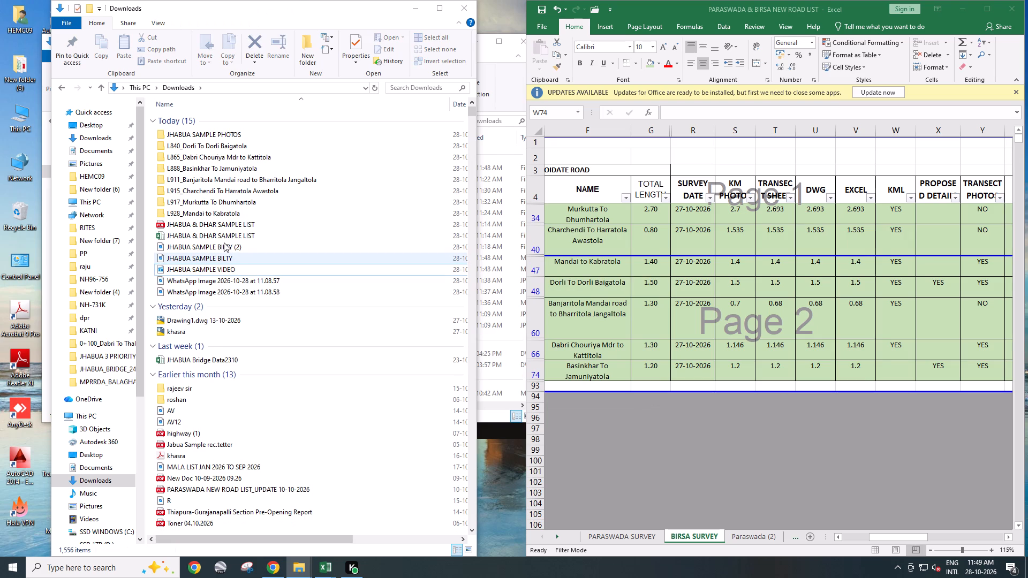
Open the WhatsApp image from 2026-10-28 at 11.08.57 in Downloads.
{"action": "left_click", "coordinate": [247, 286]}
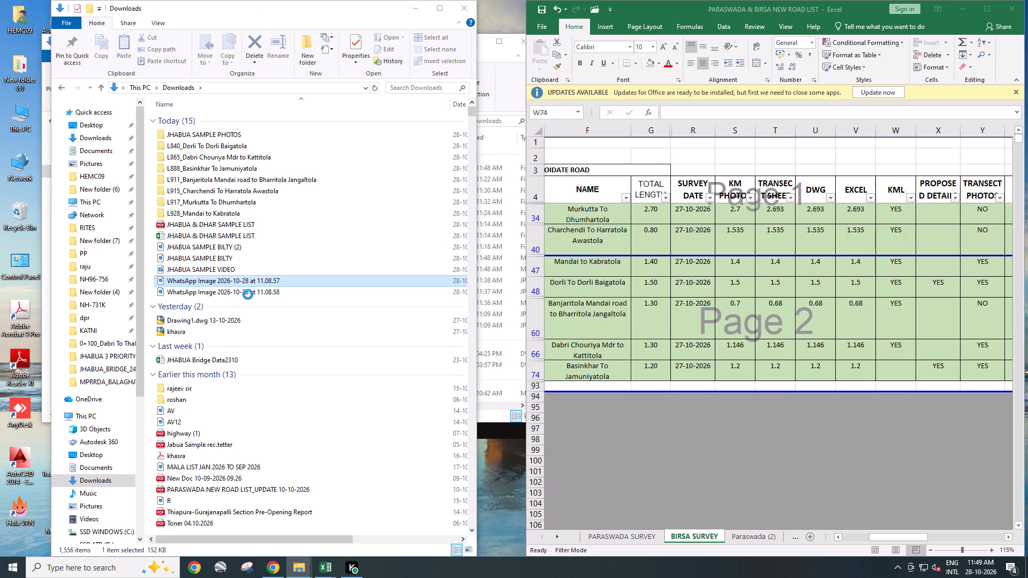
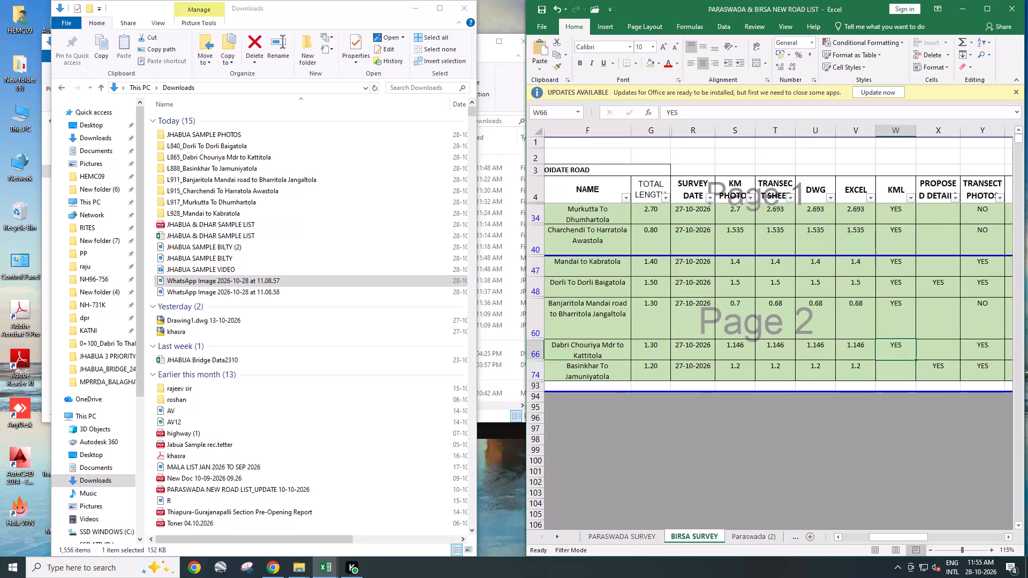
Copy the YES entry in the KML column for the Dabri Chouriya Mdr to Kattitola road on the BIRSA SURVEY sheet.
{"action": "key", "text": "ctrl+c"}
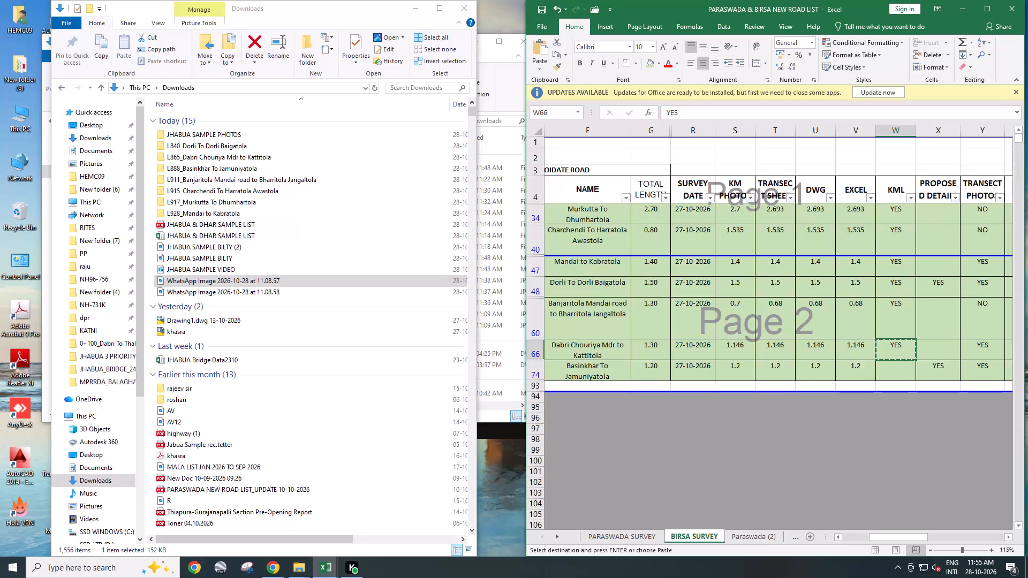